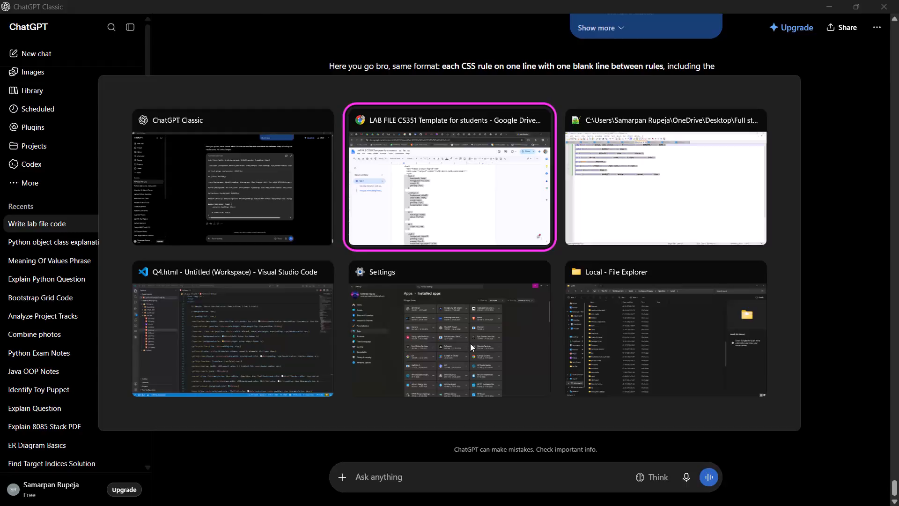
scroll(434, 467, down, 7)
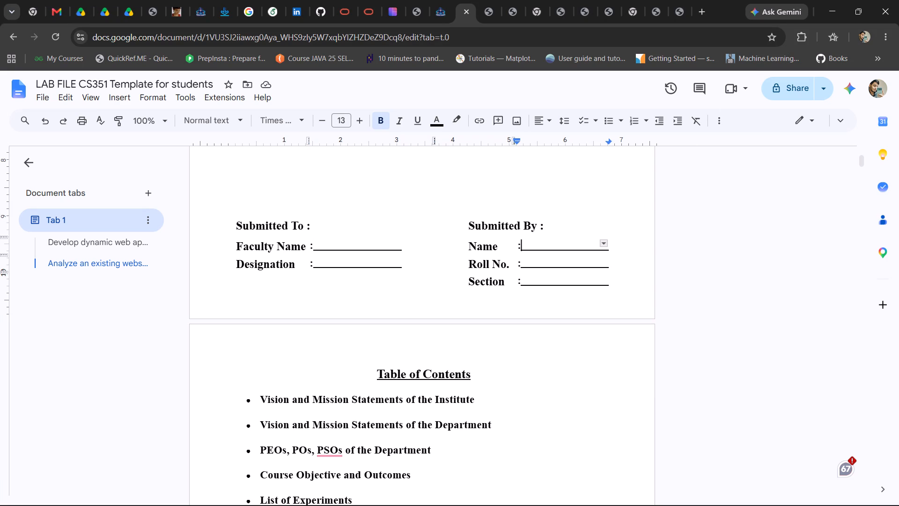
Enter the student's name in the Name field under Submitted By on the cover page and remove the leftover underline blank.
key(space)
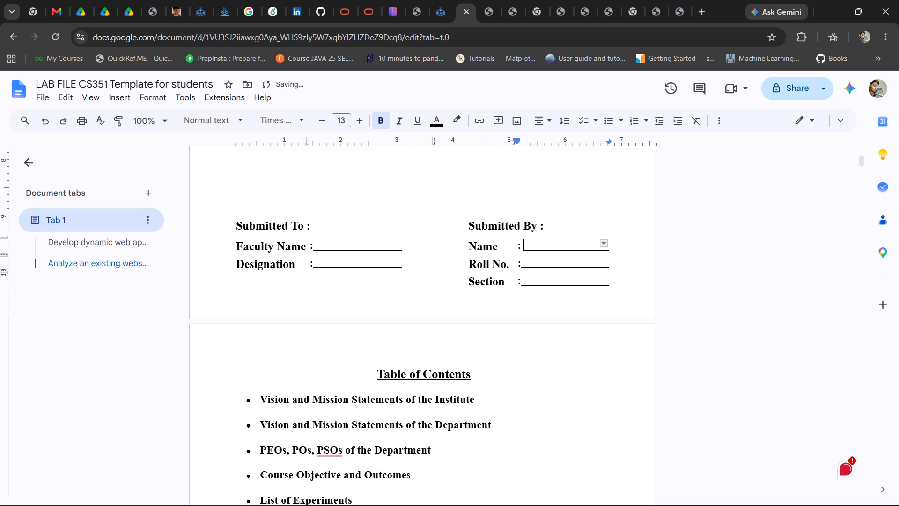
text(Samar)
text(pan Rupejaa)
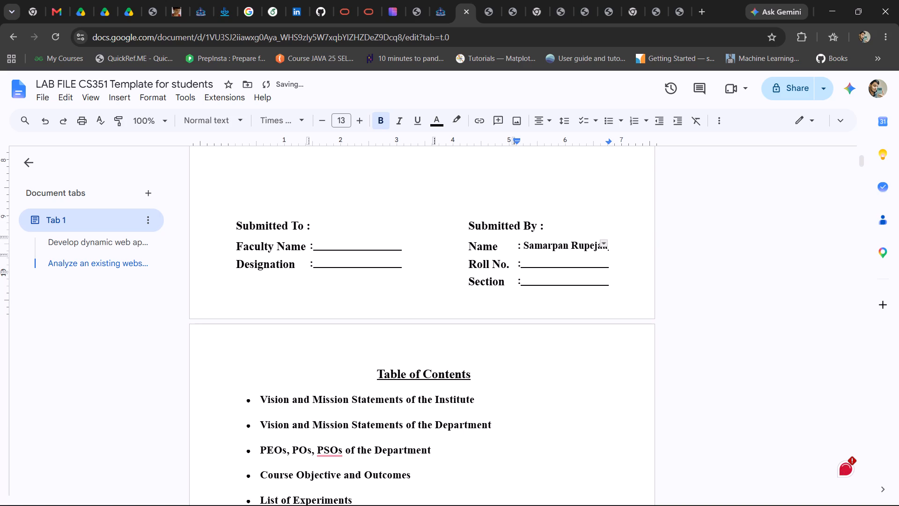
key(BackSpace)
click(619, 243)
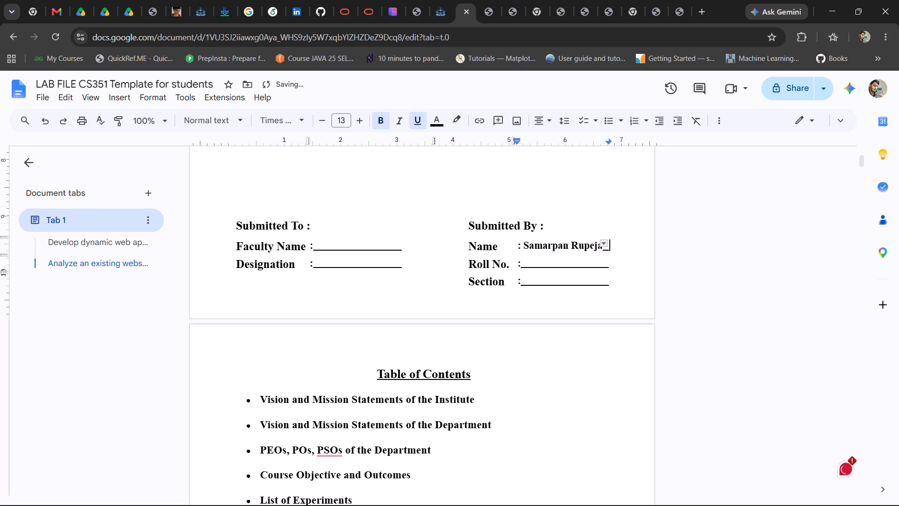
key(BackSpace)
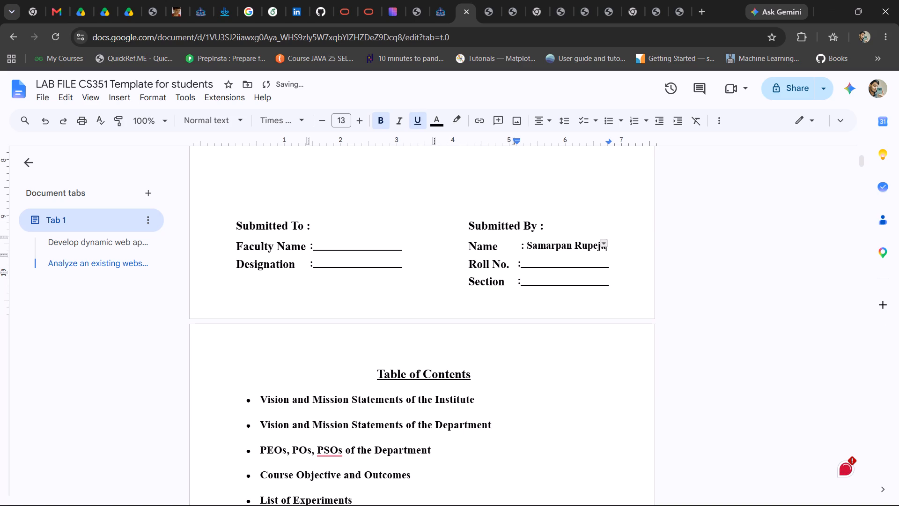
Enter the student's roll number in the Roll No. field under Submitted By and remove the leftover underline blank.
click(539, 259)
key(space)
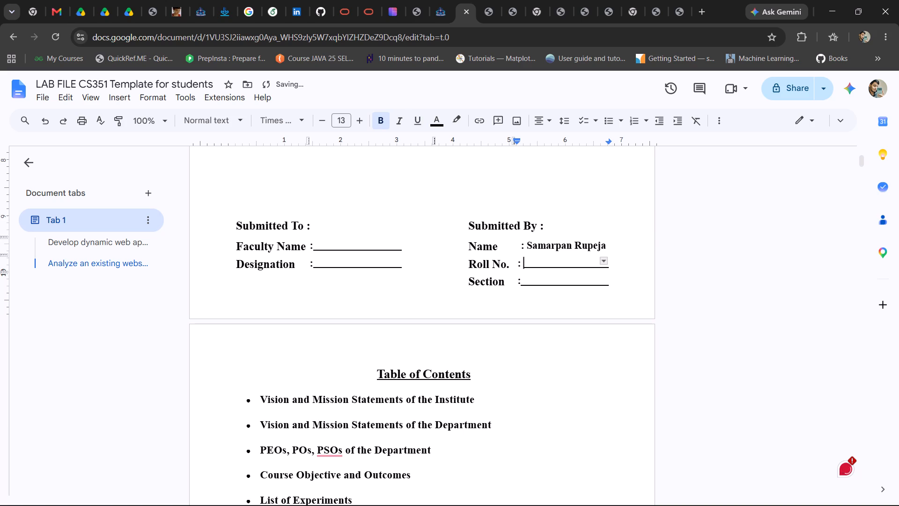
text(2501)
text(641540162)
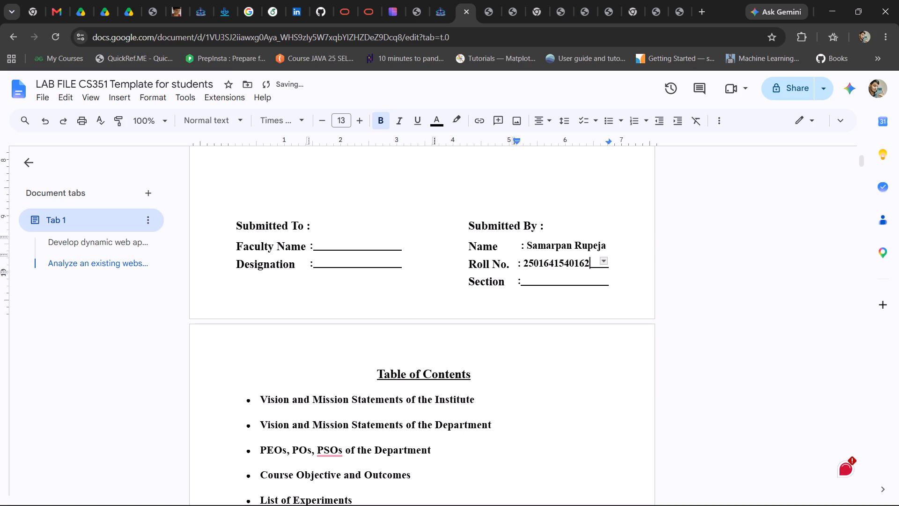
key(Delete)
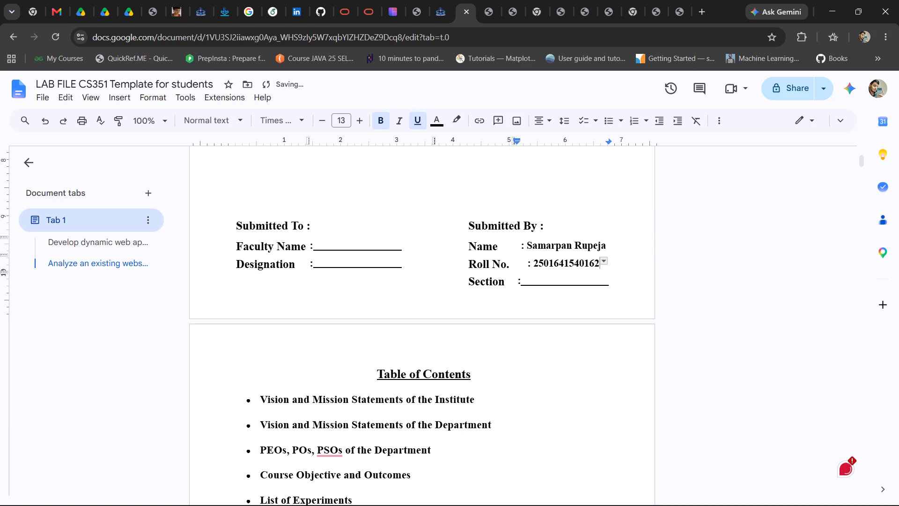
Enter CS-DS-2B as the section under Submitted By and remove the leftover underline after it.
click(549, 281)
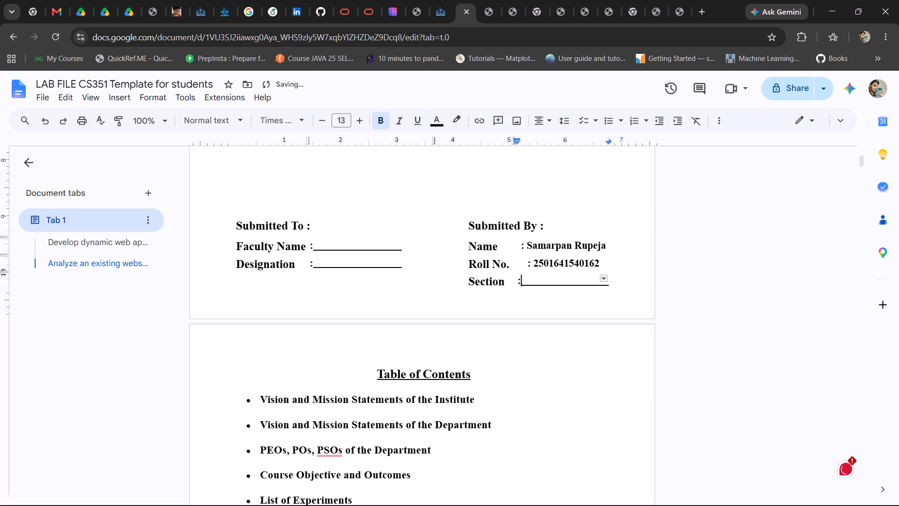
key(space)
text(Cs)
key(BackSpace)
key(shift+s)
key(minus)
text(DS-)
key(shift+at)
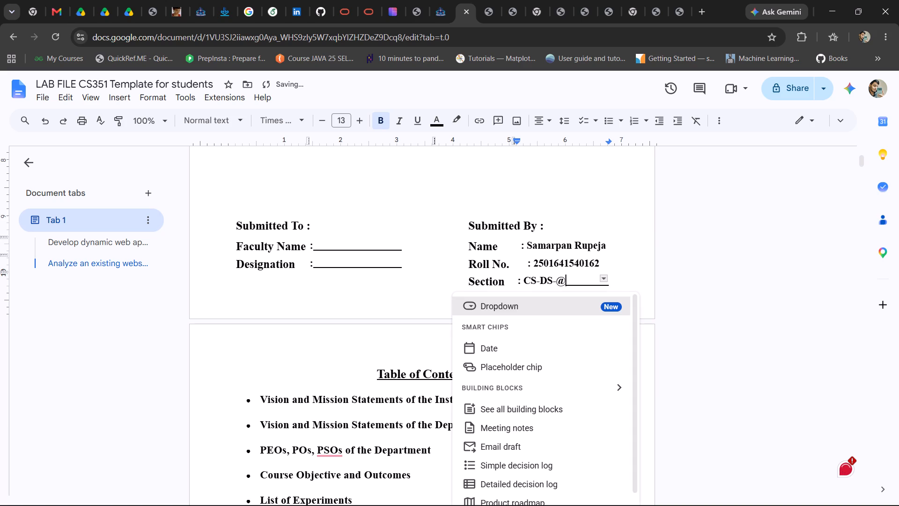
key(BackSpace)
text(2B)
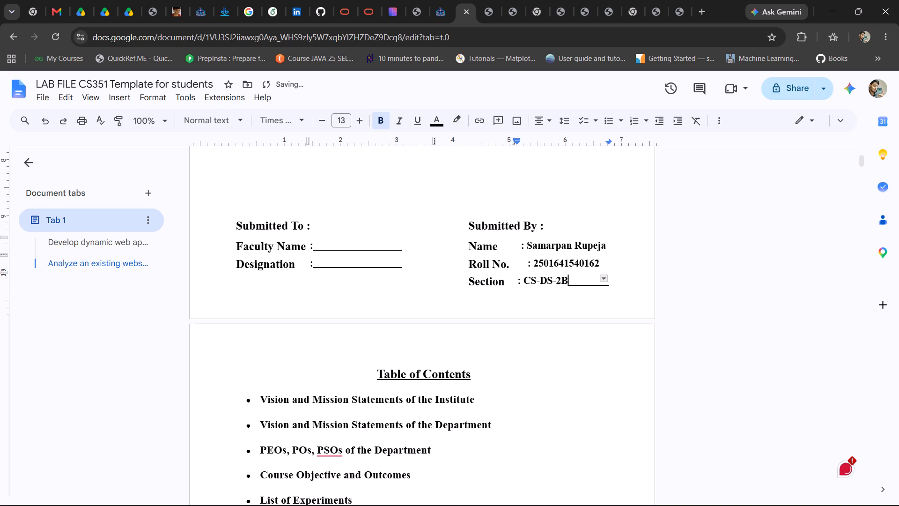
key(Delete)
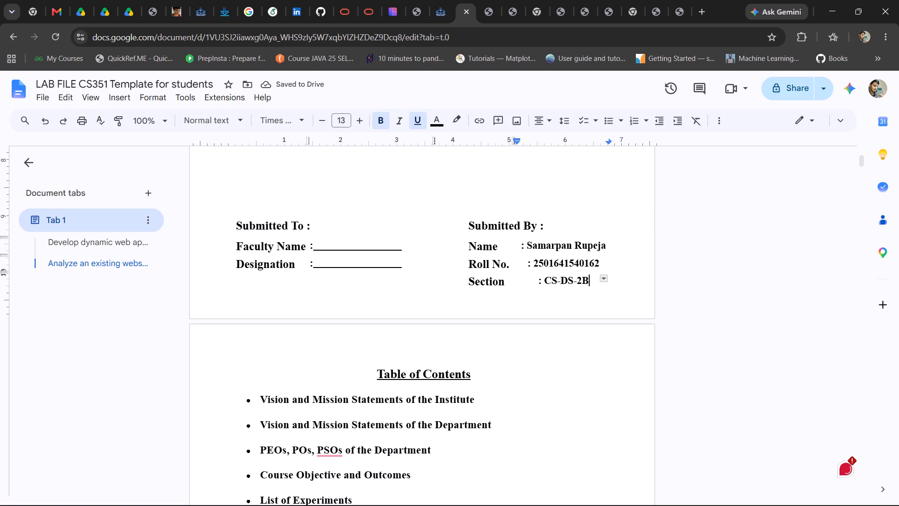
Place the text cursor at the start of the Faculty Name blank under Submitted To on the cover page.
click(368, 243)
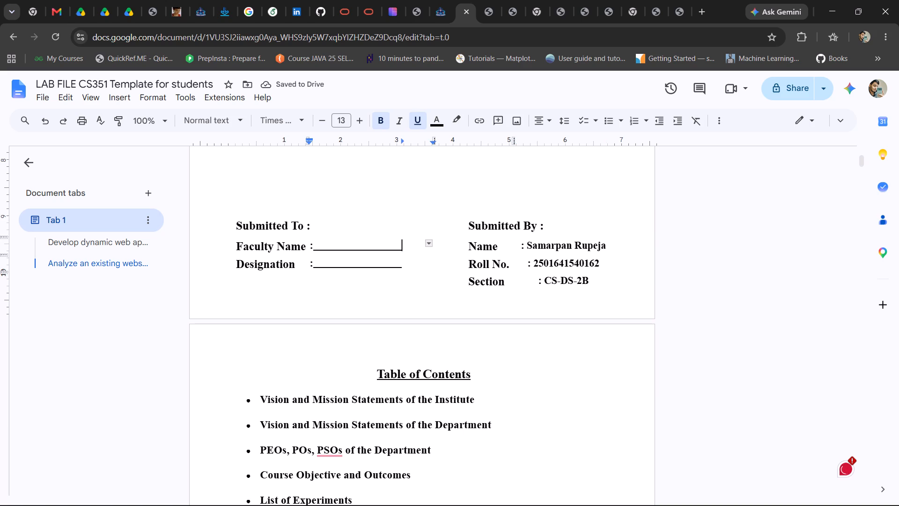
click(340, 247)
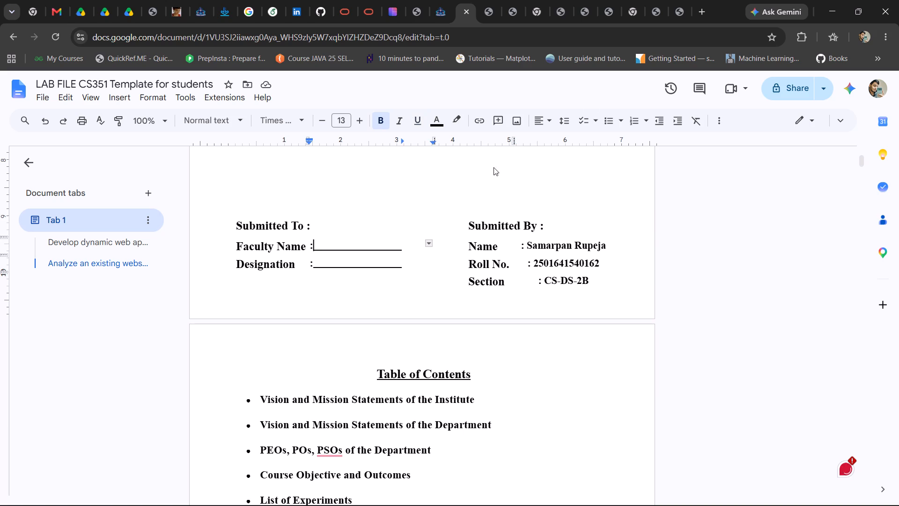
Start a blank Google Docs document in a new browser tab and bring up its file picker for opening an existing document.
click(700, 0)
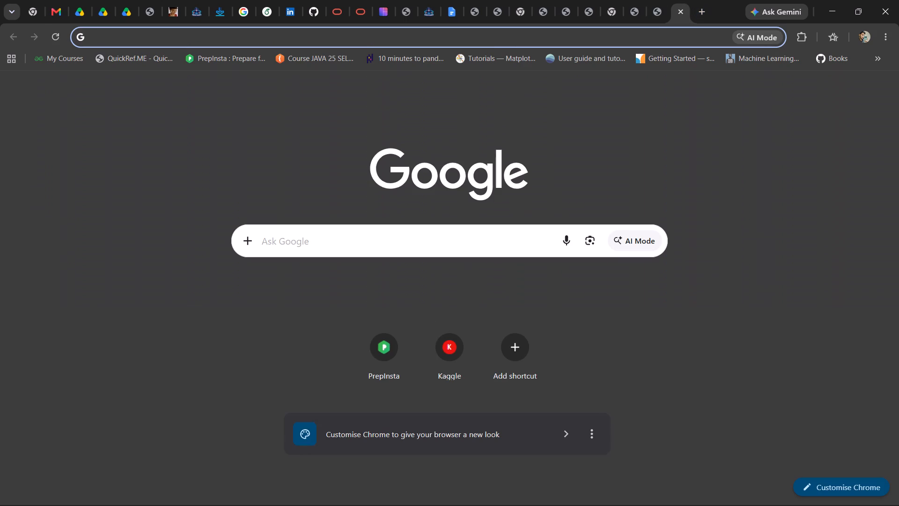
click(505, 37)
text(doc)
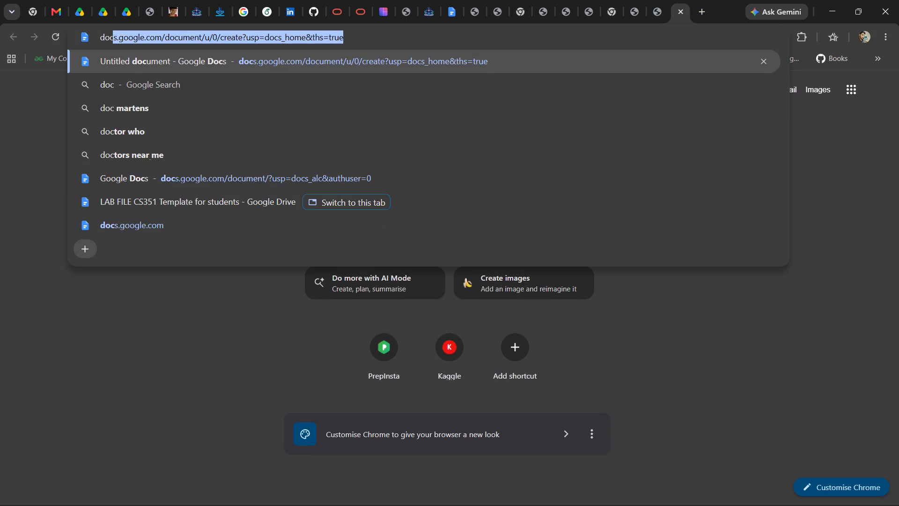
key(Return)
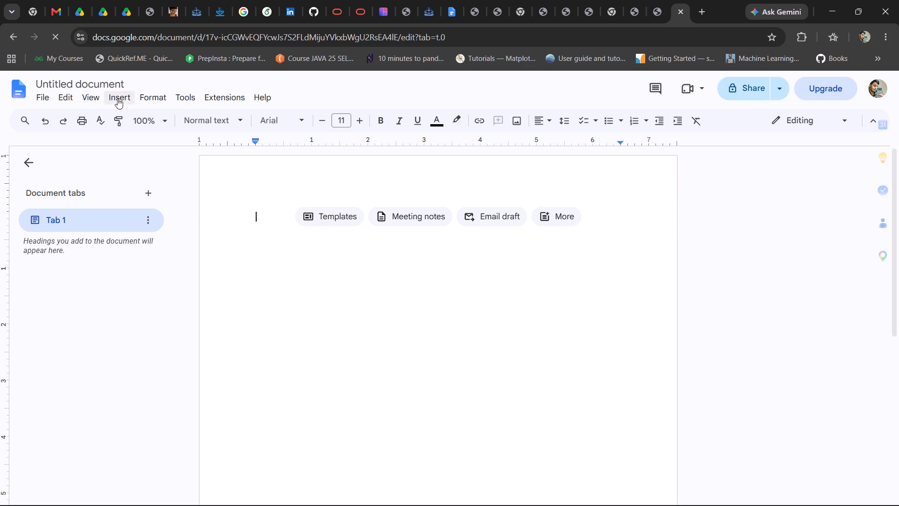
click(45, 95)
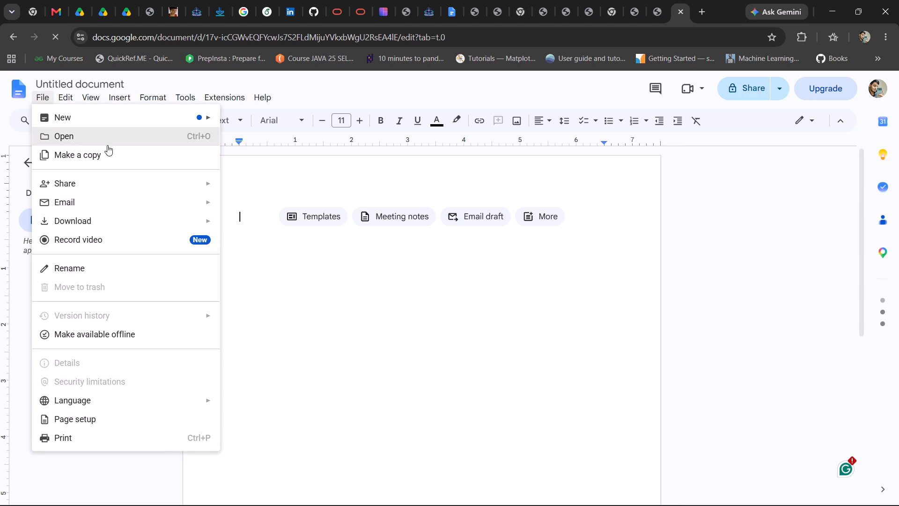
click(91, 141)
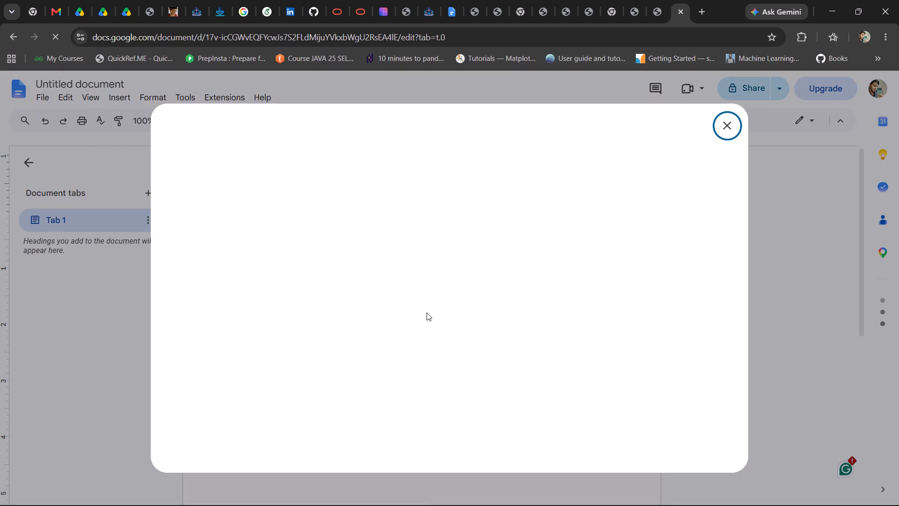
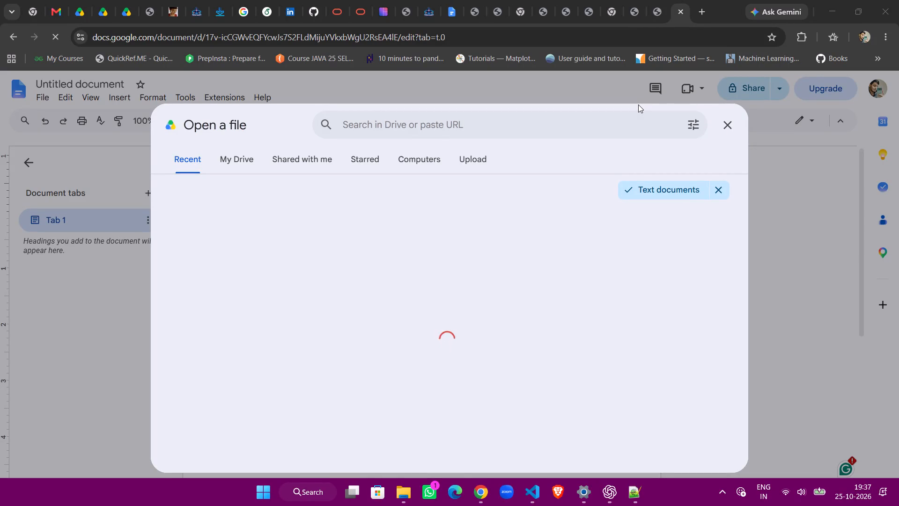
Upload Lab File 351 .docx from the Desktop to open it in Google Docs.
click(485, 158)
click(430, 343)
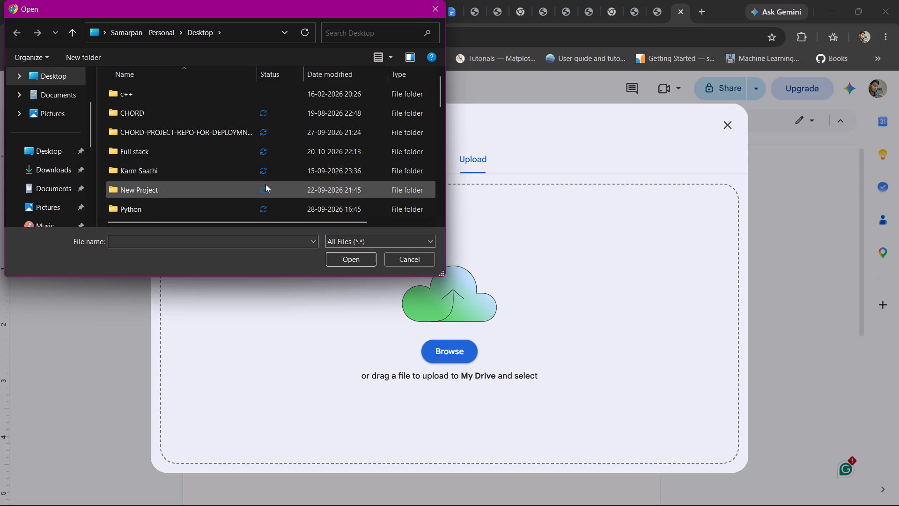
scroll(265, 184, down, 2)
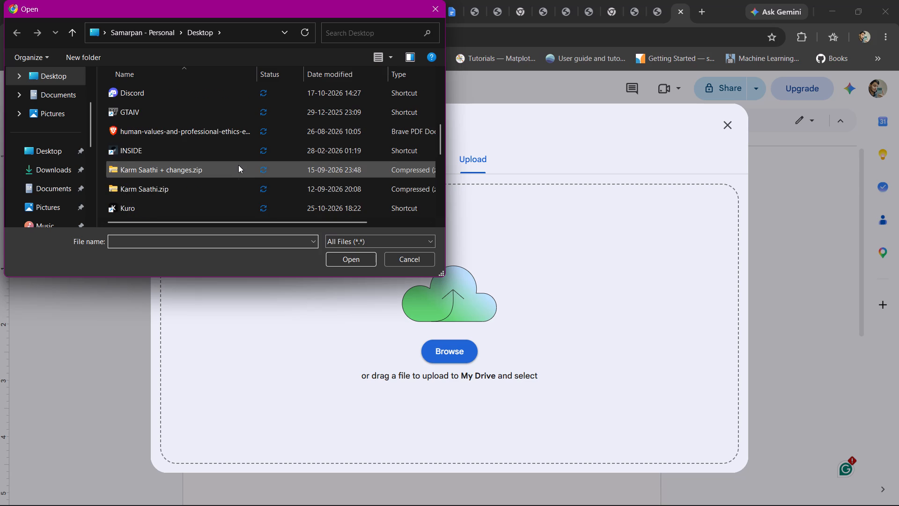
scroll(219, 157, down, 1)
click(186, 185)
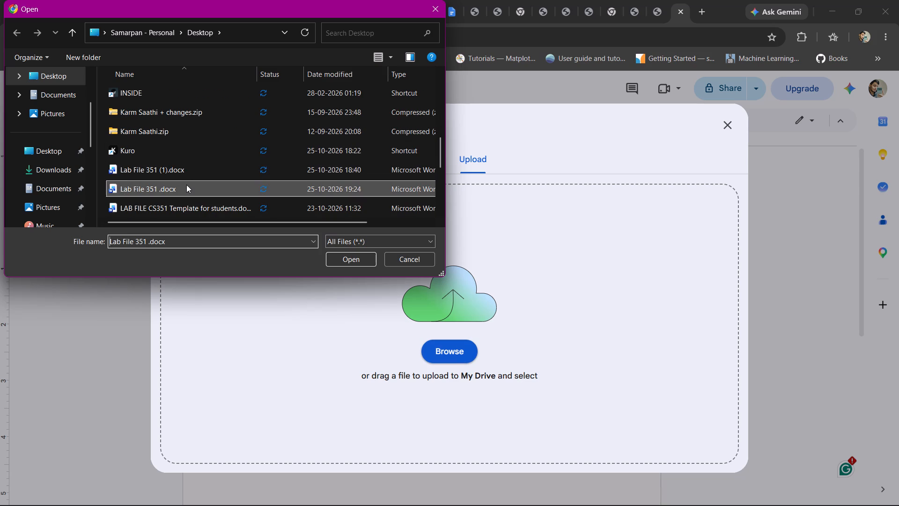
key(Return)
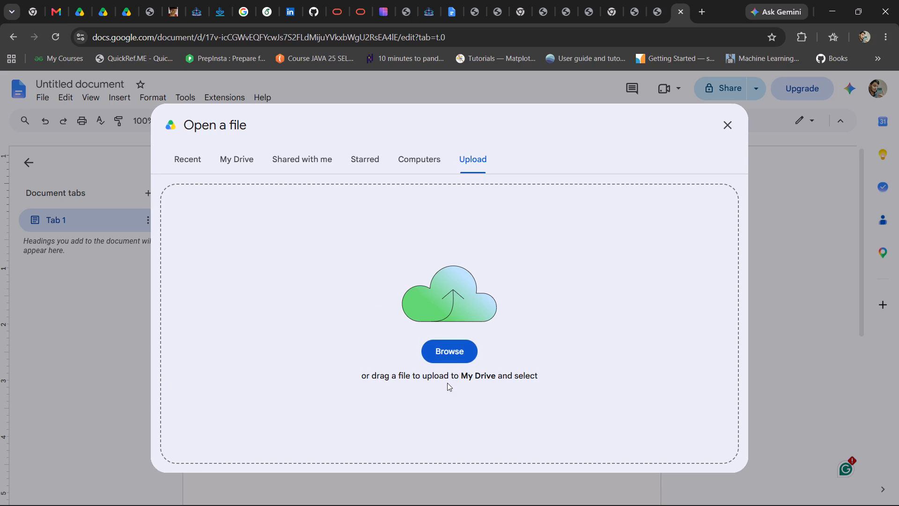
click(459, 362)
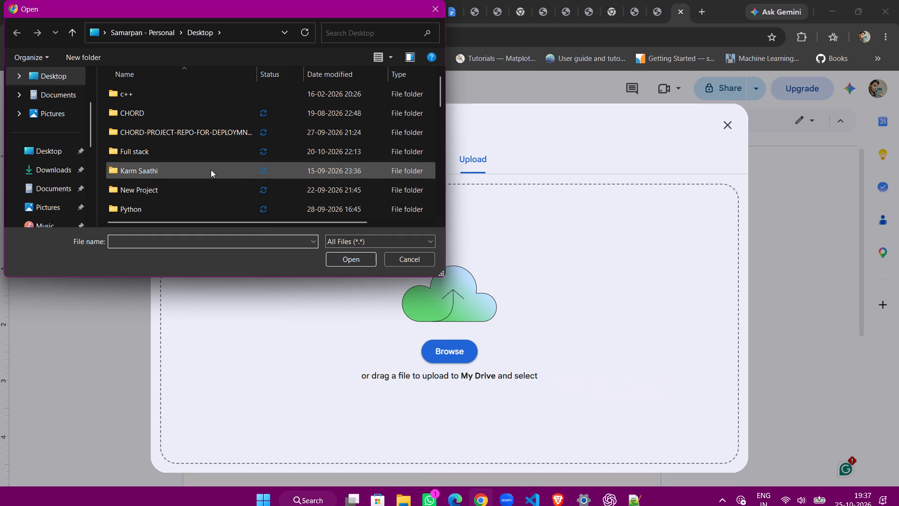
scroll(211, 170, down, 2)
click(184, 187)
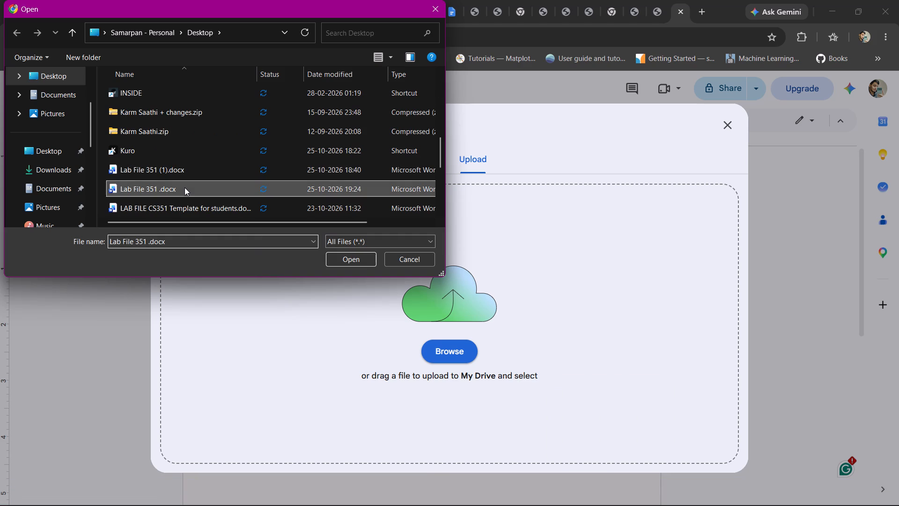
key(Return)
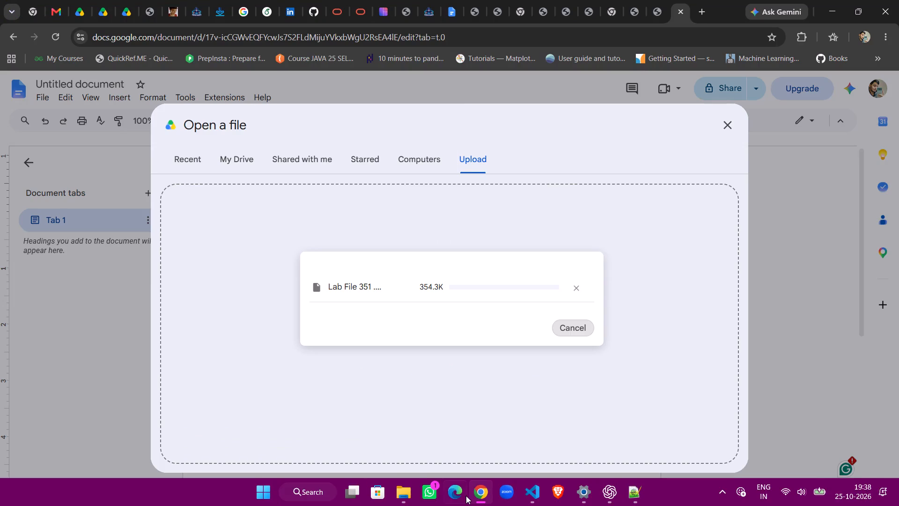
Check the Windows Update page in the Settings app, close Settings and return to the document upload in Chrome.
click(588, 498)
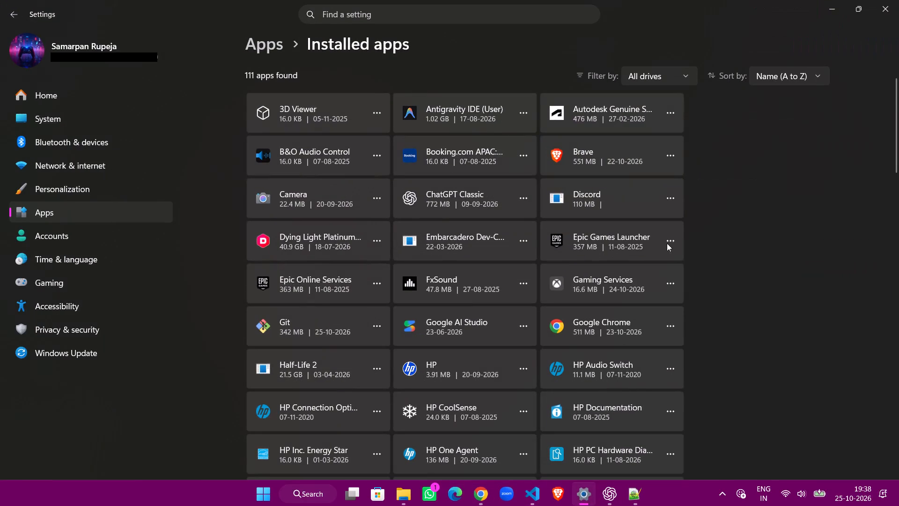
click(100, 101)
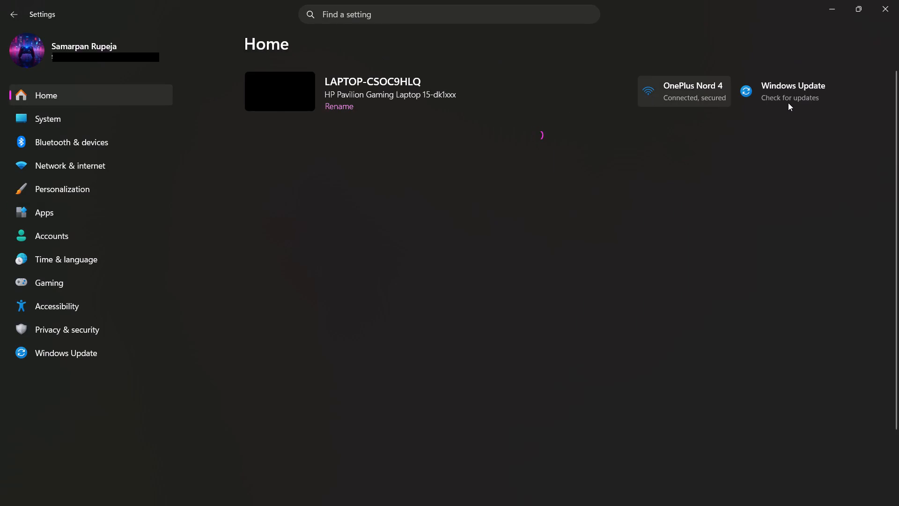
click(786, 103)
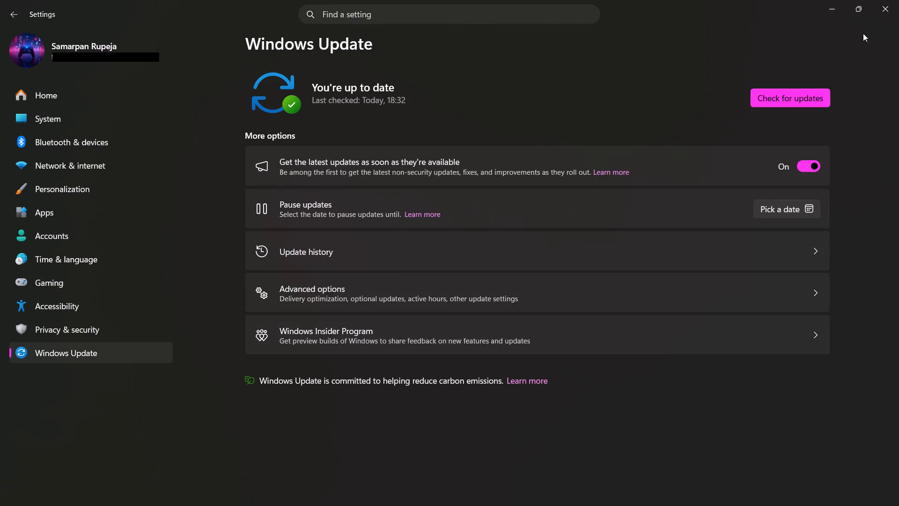
click(888, 6)
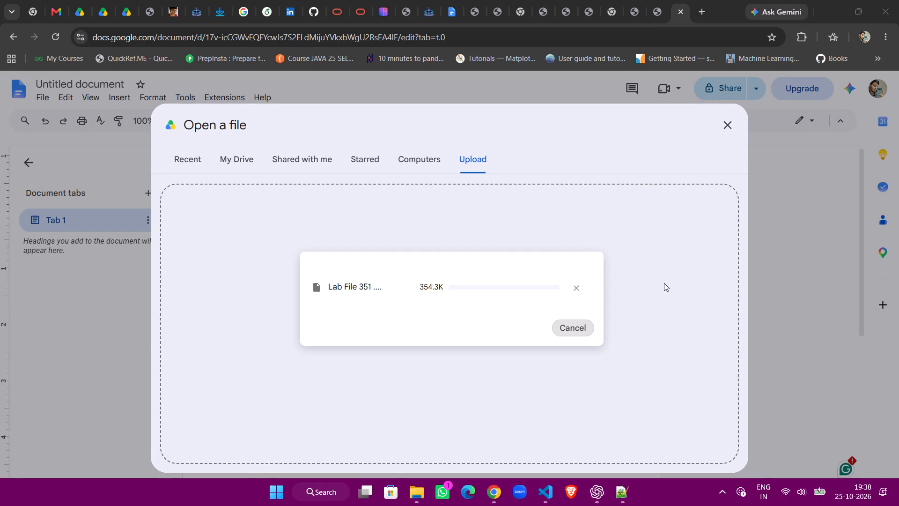
click(489, 491)
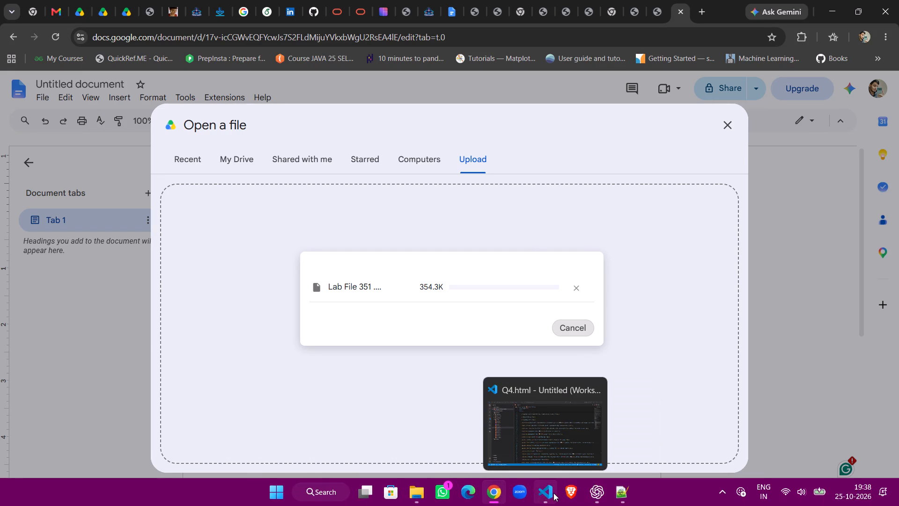
click(503, 491)
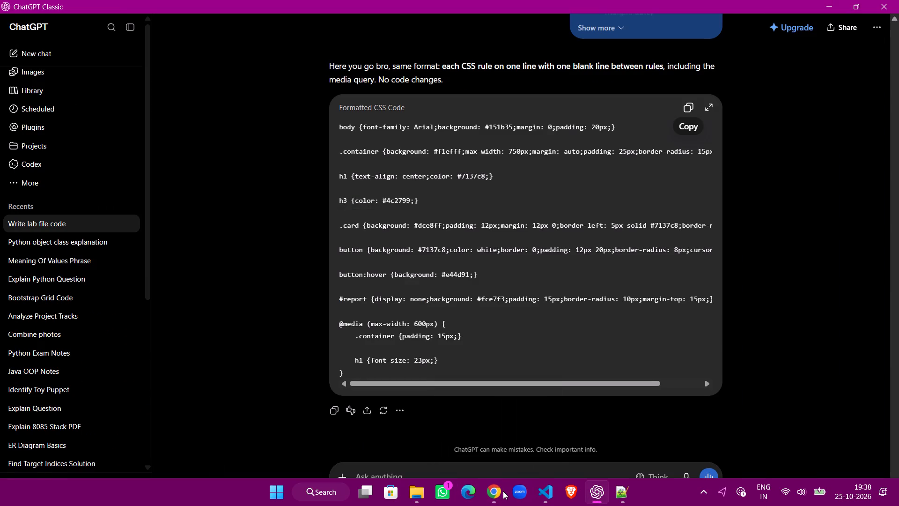
click(503, 491)
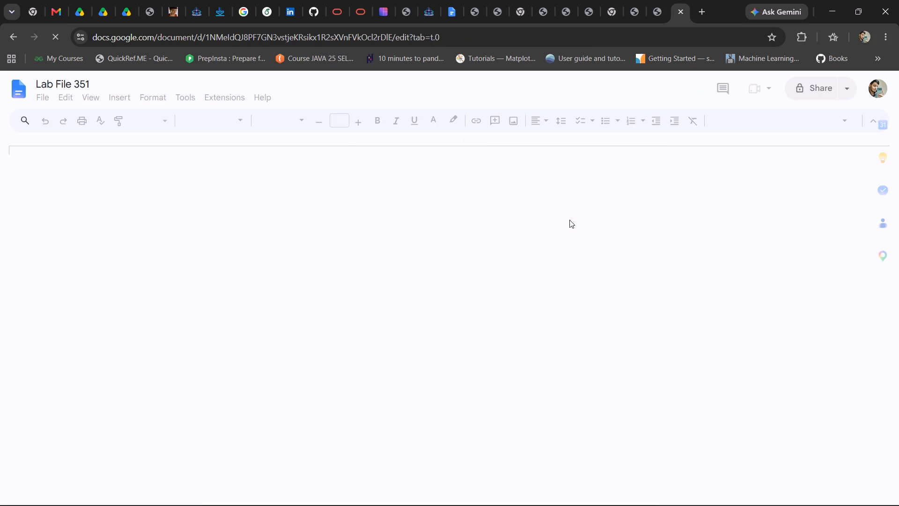
Copy the professor's name from Lab File 351's cover page into the CS351 template's Faculty Name blank and remove the leftover underline.
scroll(561, 292, down, 2)
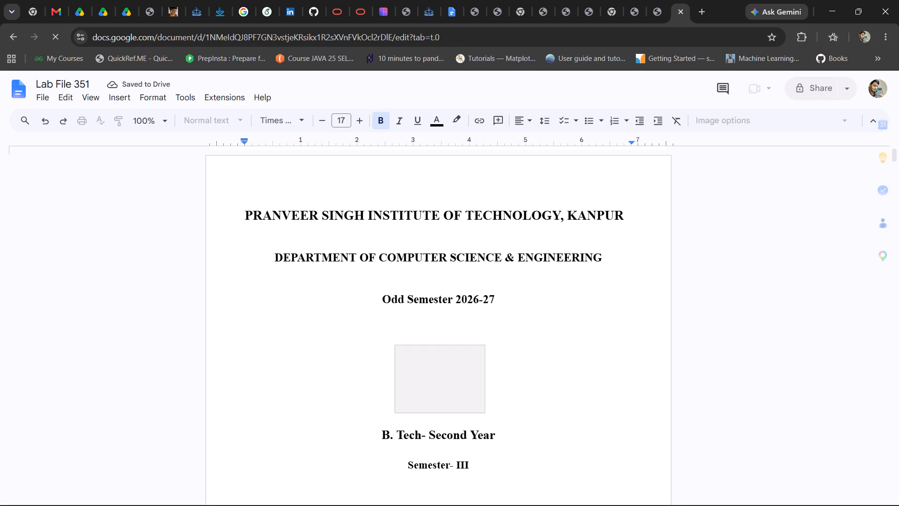
scroll(561, 292, down, 3)
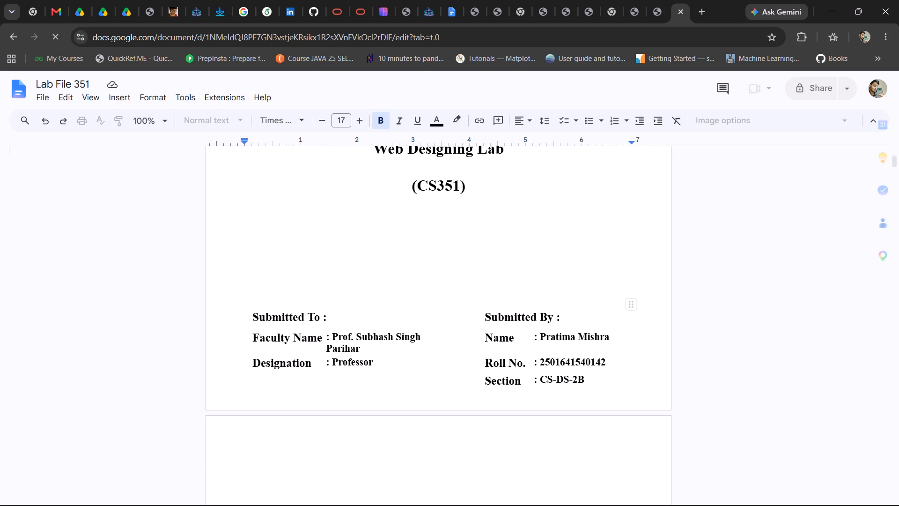
drag(365, 346, 332, 339)
key(ctrl+c)
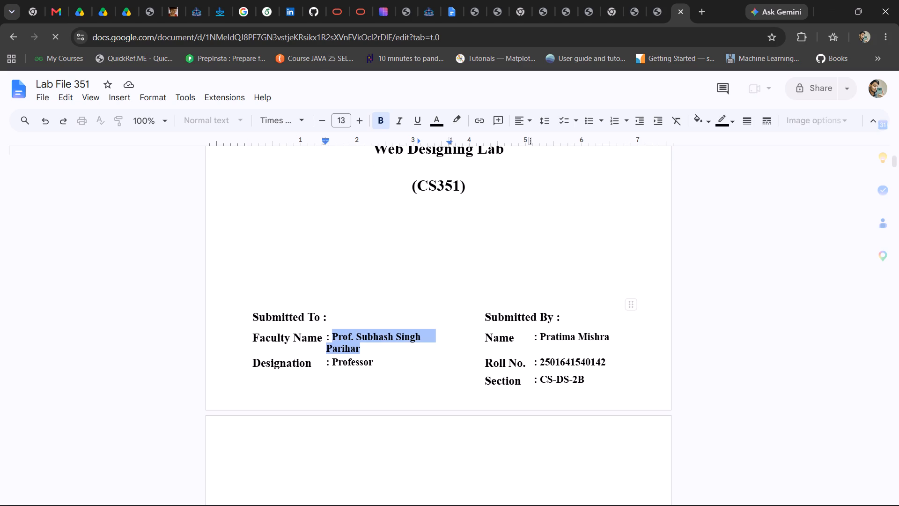
click(445, 22)
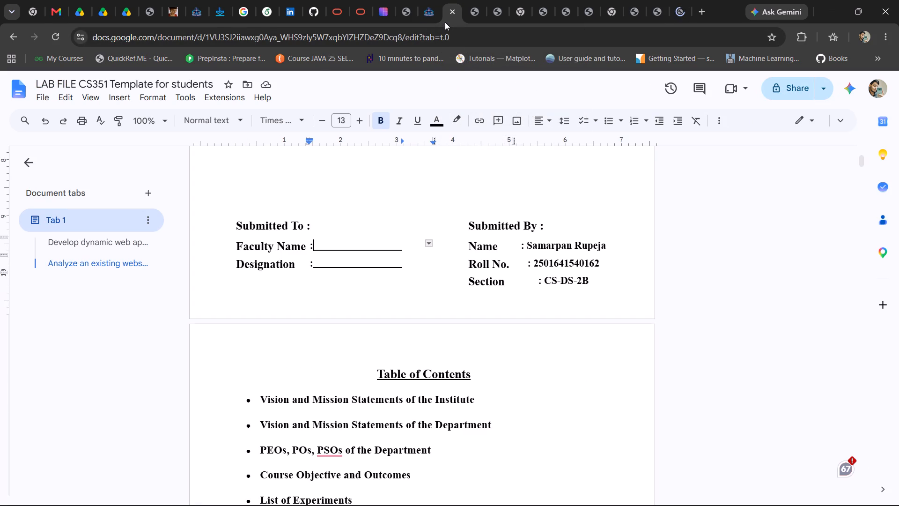
key(ctrl+v)
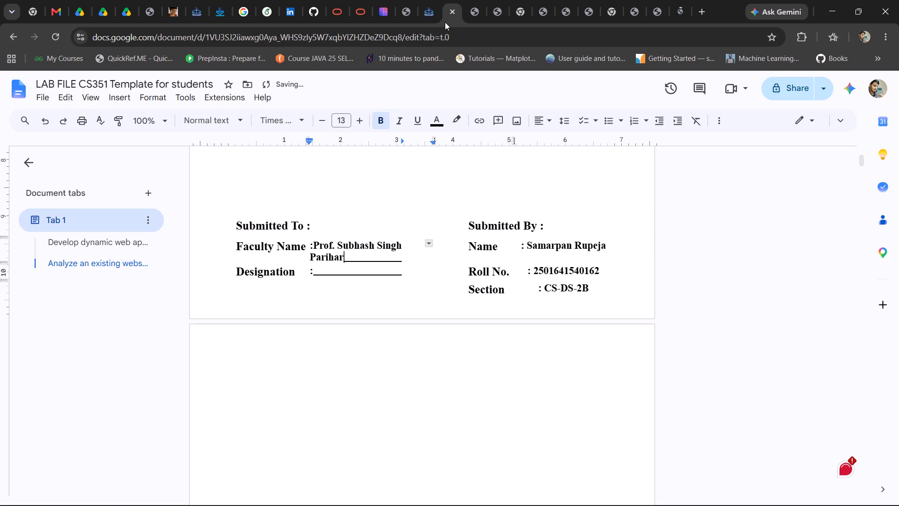
key(Delete)
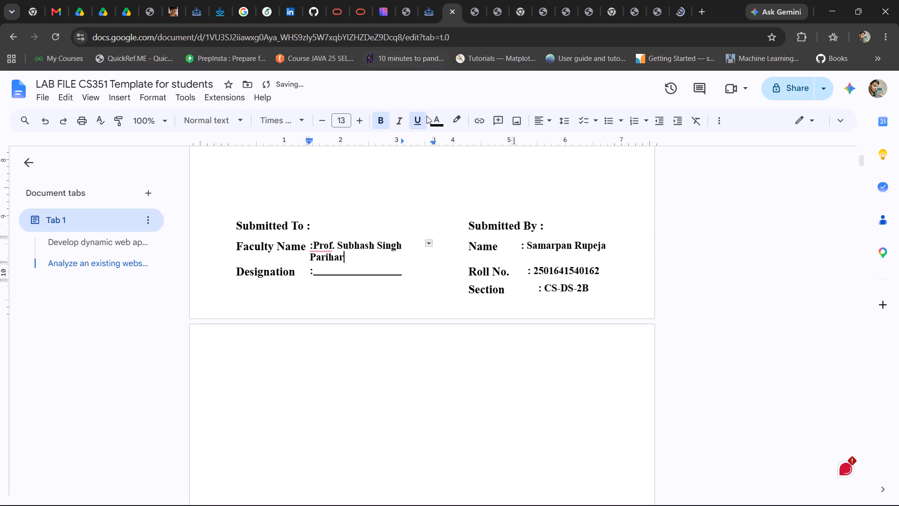
Enter Professor as the designation under Submitted To in the CS351 template and remove the leftover underline.
click(332, 272)
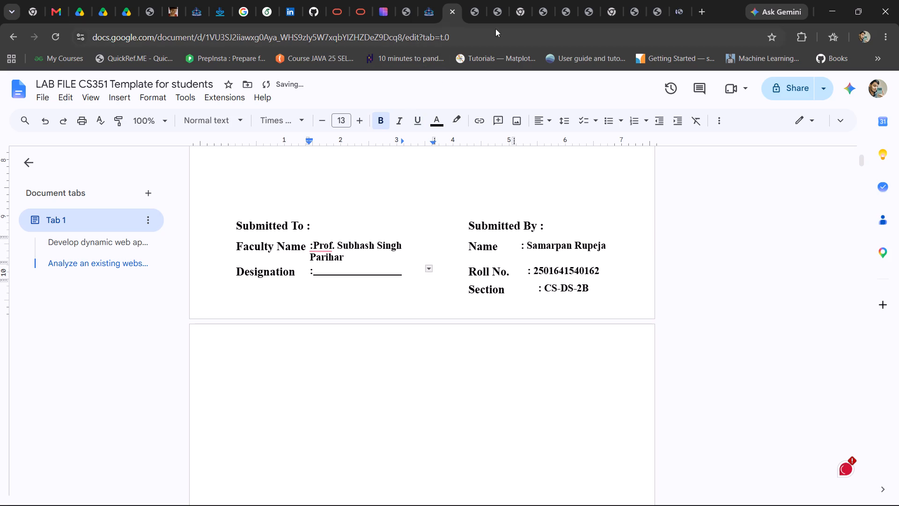
click(681, 11)
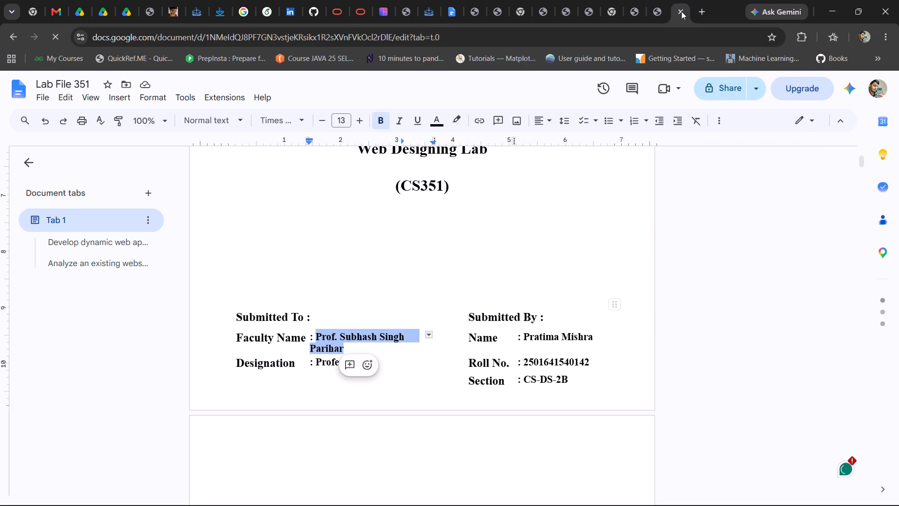
click(398, 354)
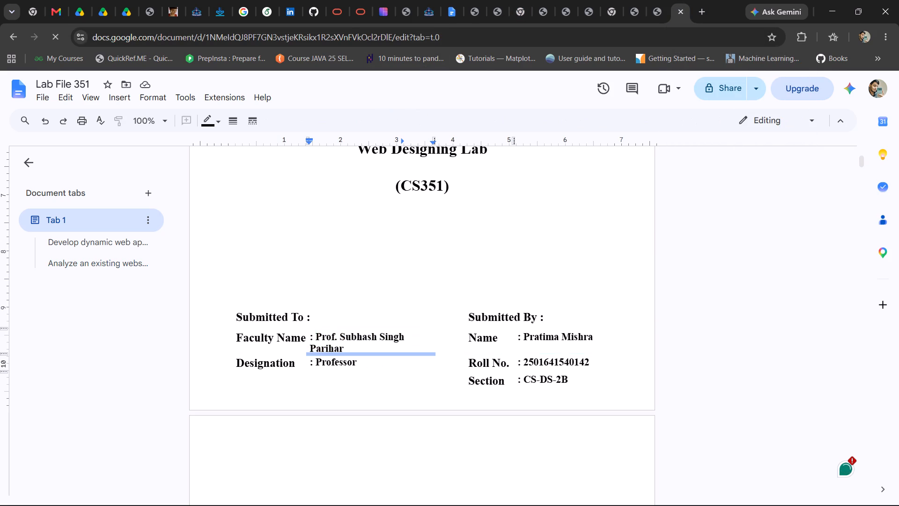
click(452, 15)
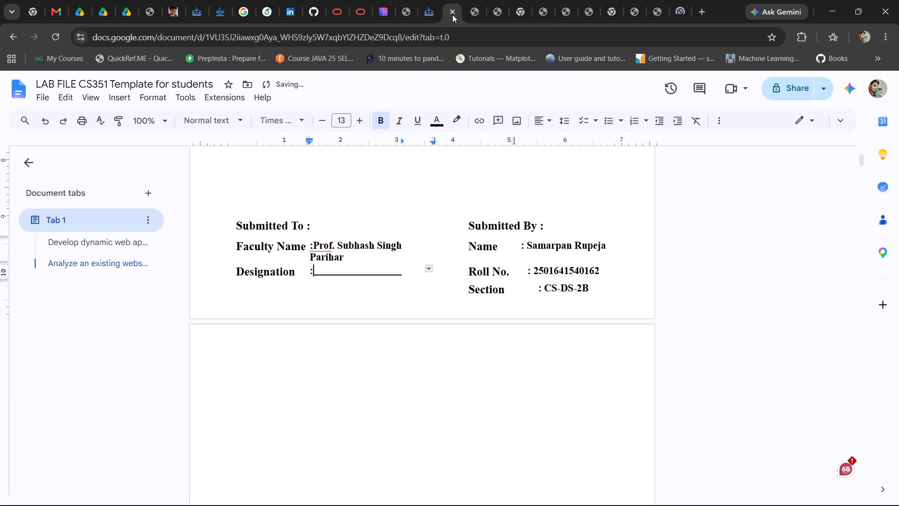
key(shift+p)
text(rofessor)
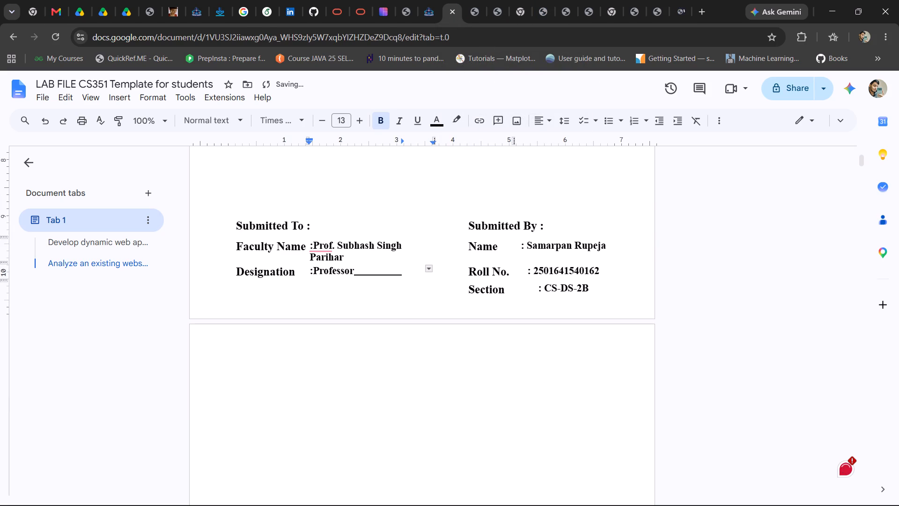
key(Delete)
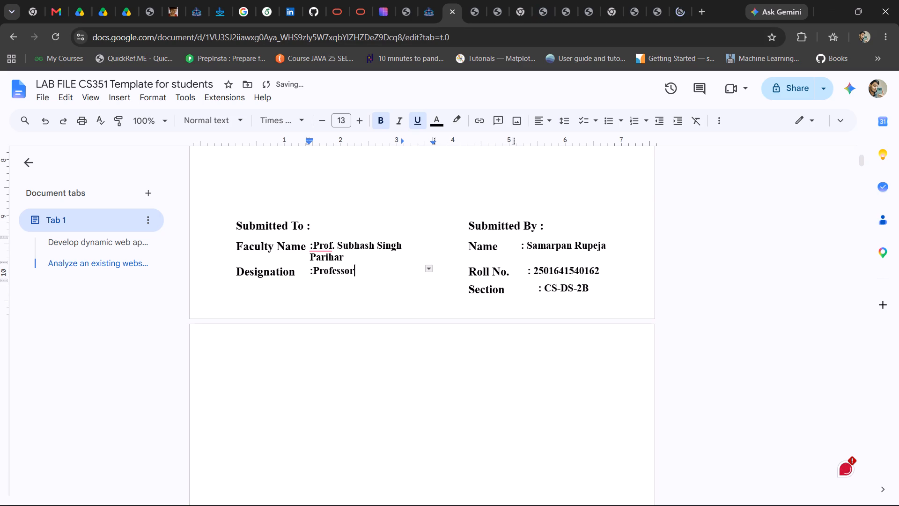
Remove the extra spacing before the colons of the Section, Roll No. and Name entries under Submitted By.
click(538, 286)
key(BackSpace)
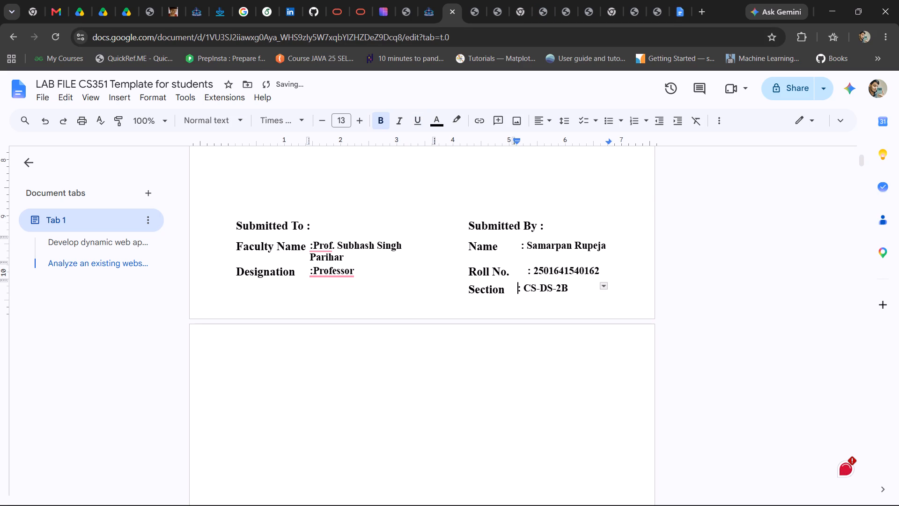
click(525, 269)
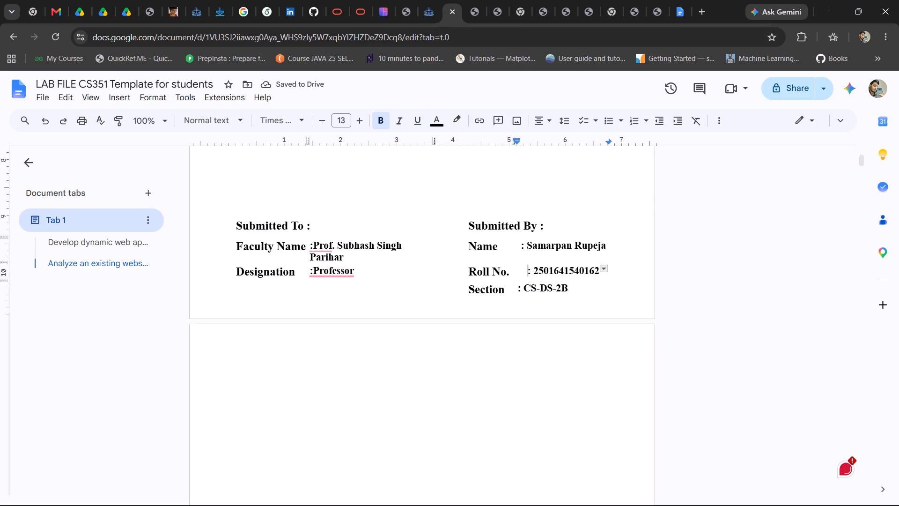
key(BackSpace)
click(519, 246)
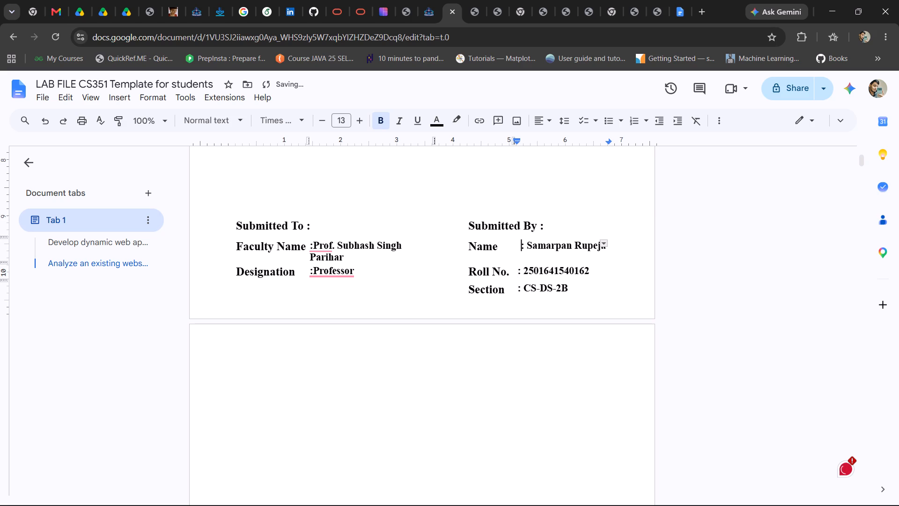
key(BackSpace)
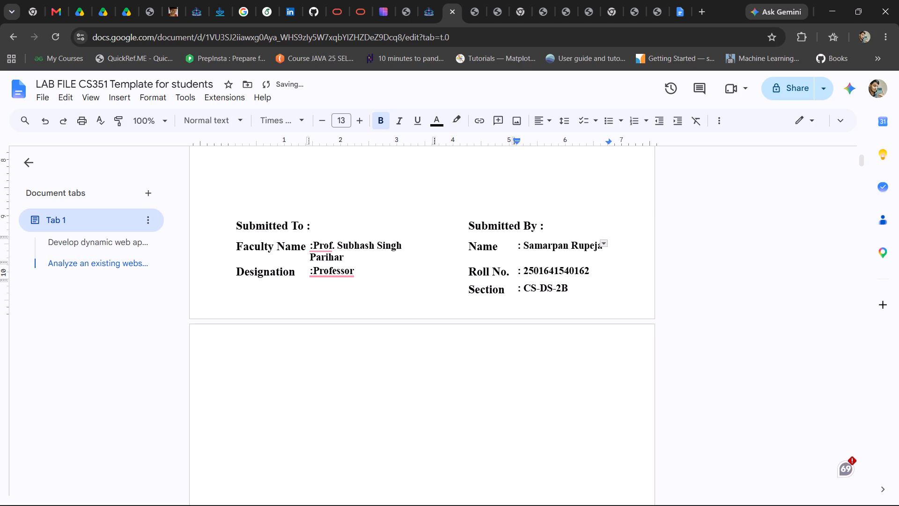
Delete the blank page between the cover page and the Table of Contents.
scroll(458, 382, down, 7)
scroll(458, 382, up, 7)
scroll(458, 382, down, 1)
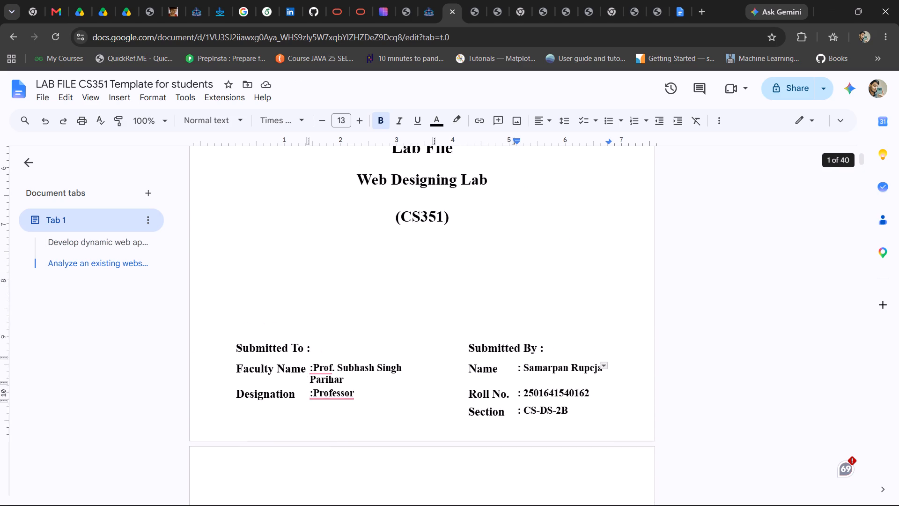
scroll(458, 382, down, 3)
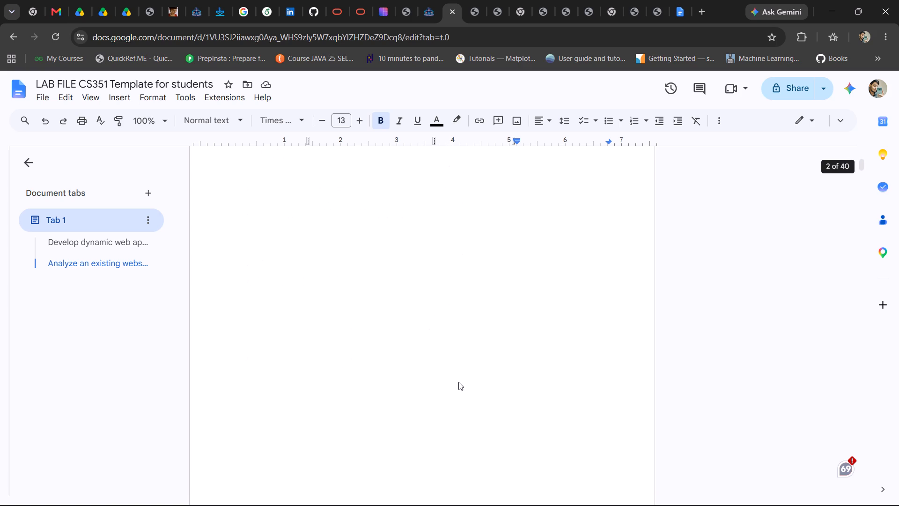
scroll(458, 382, down, 1)
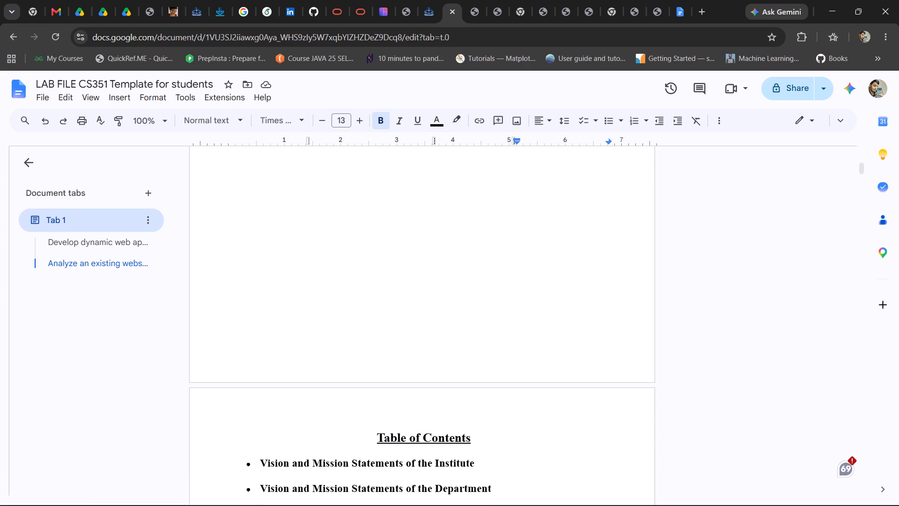
click(447, 370)
key(BackSpace)
key(BackSpace)
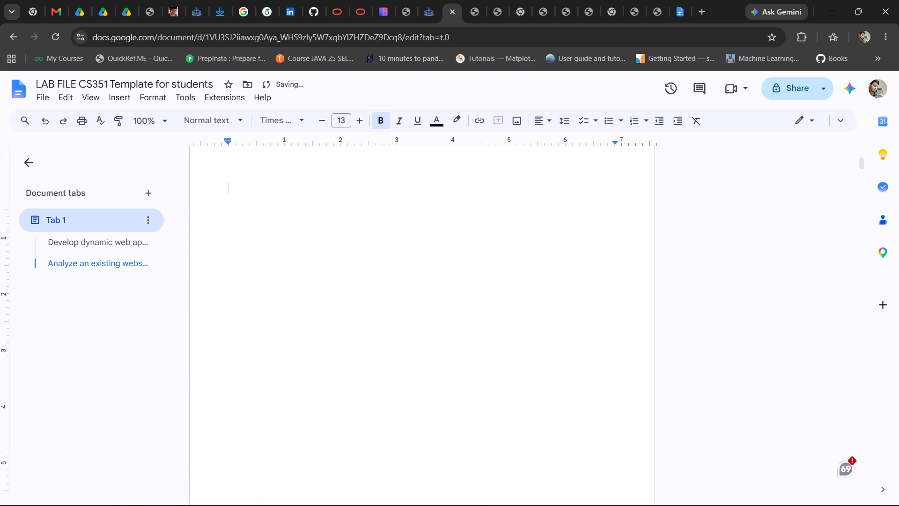
scroll(447, 370, up, 1)
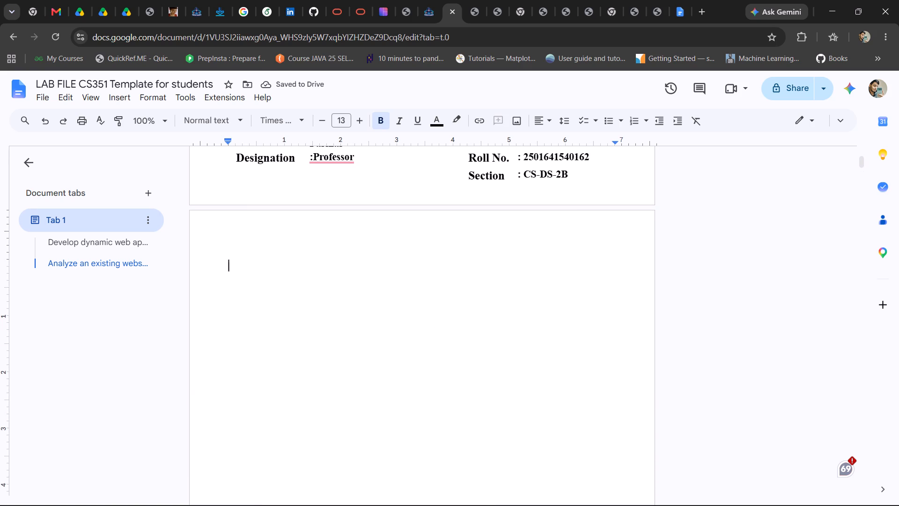
key(BackSpace)
key(Delete)
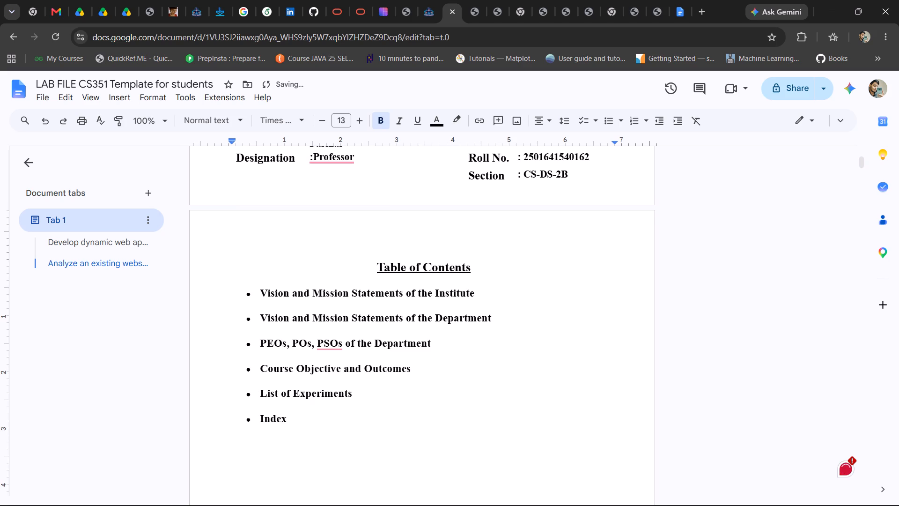
Insert a horizontal line below the end of the Experiment 1 code.
scroll(447, 370, down, 2)
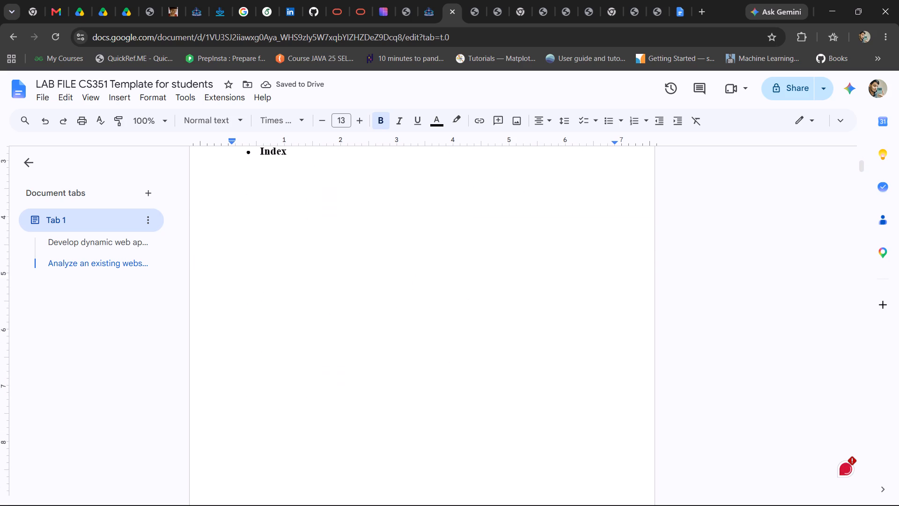
scroll(447, 370, down, 5)
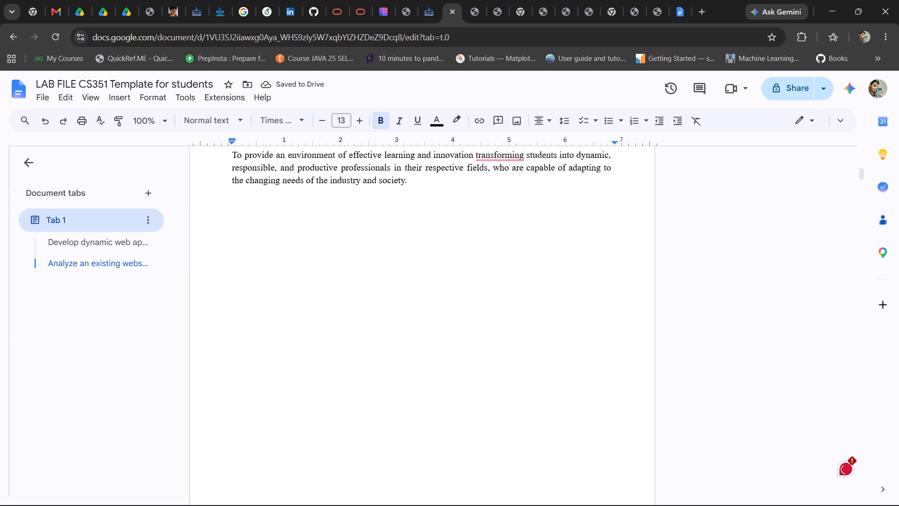
scroll(447, 370, down, 9)
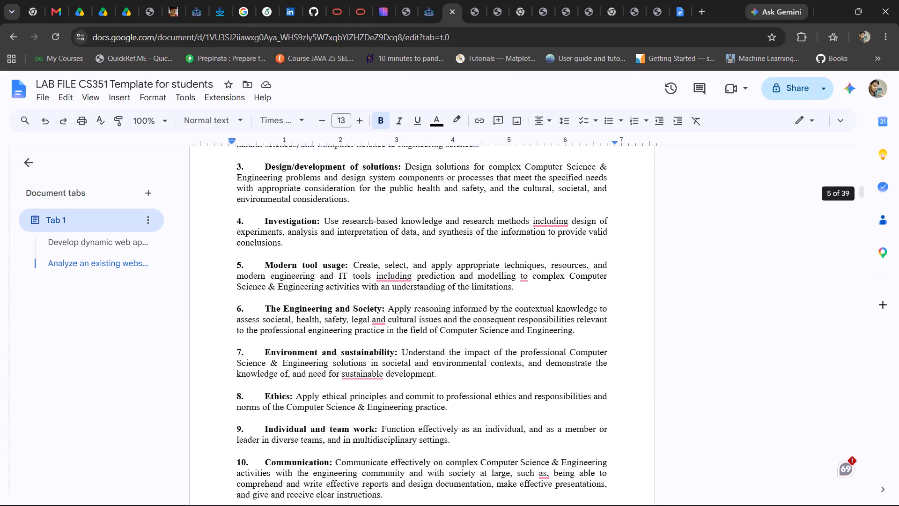
scroll(447, 370, down, 7)
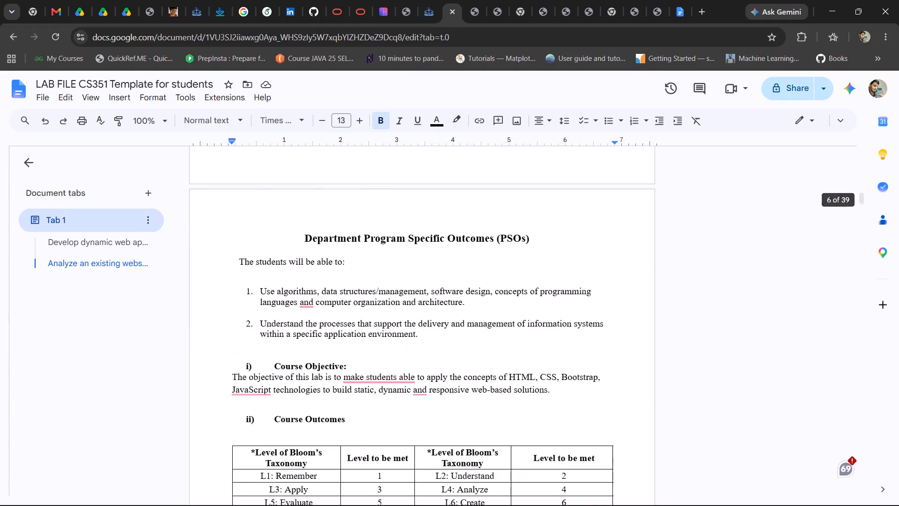
scroll(447, 370, down, 9)
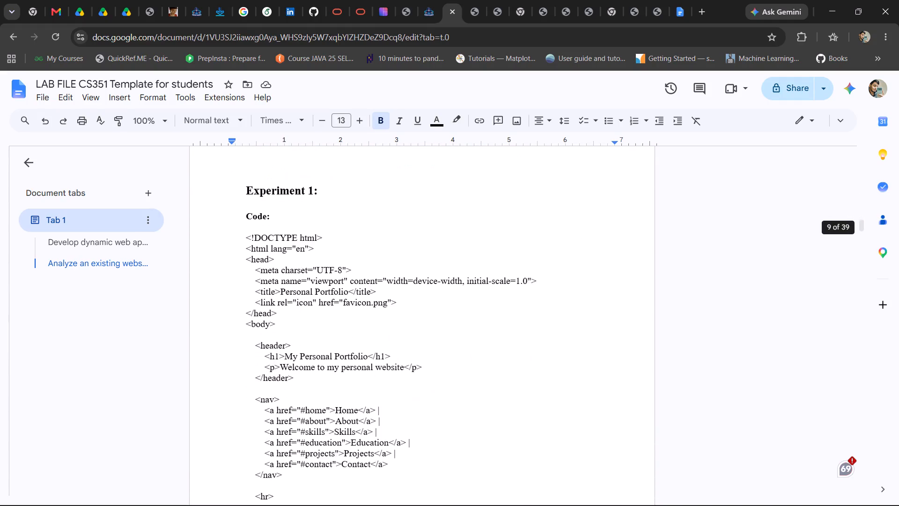
scroll(447, 370, down, 9)
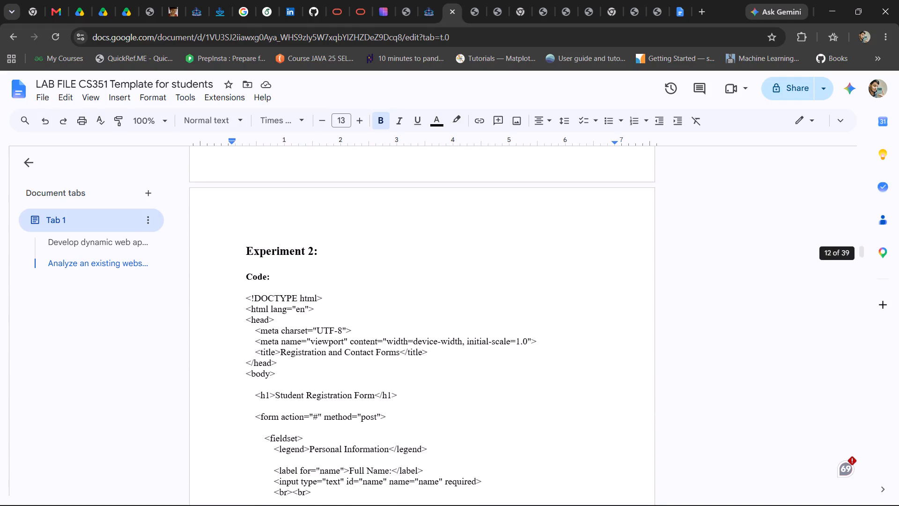
scroll(447, 370, up, 11)
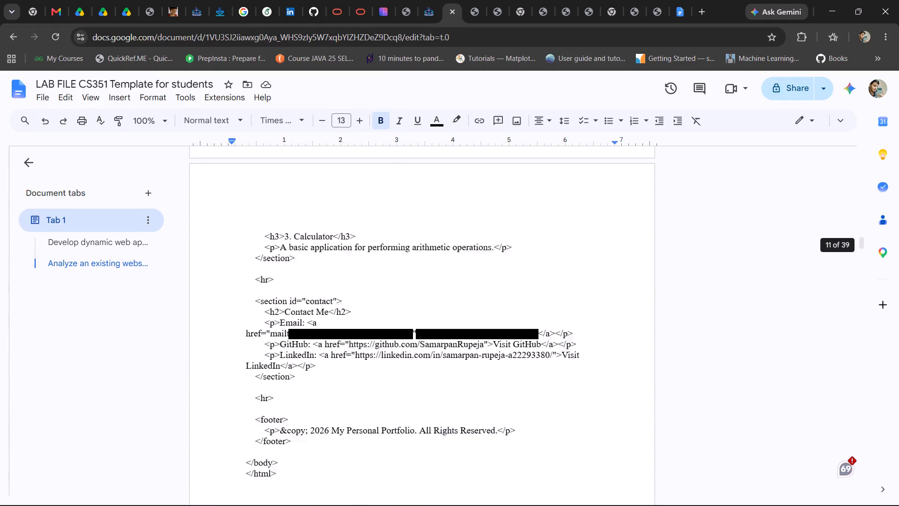
scroll(447, 370, down, 2)
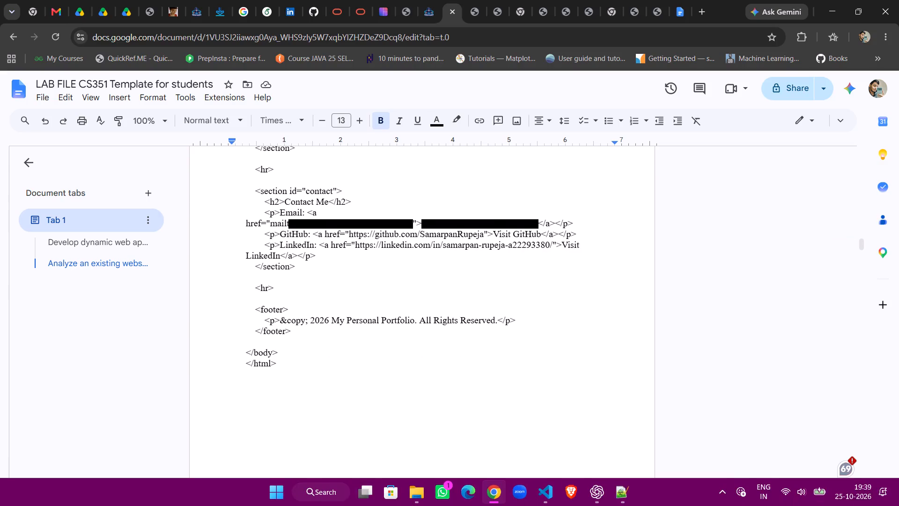
click(391, 395)
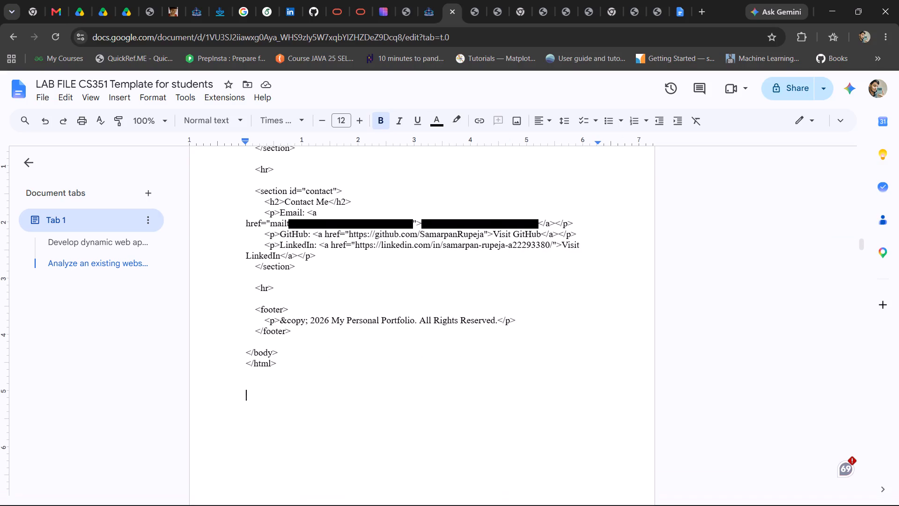
click(125, 100)
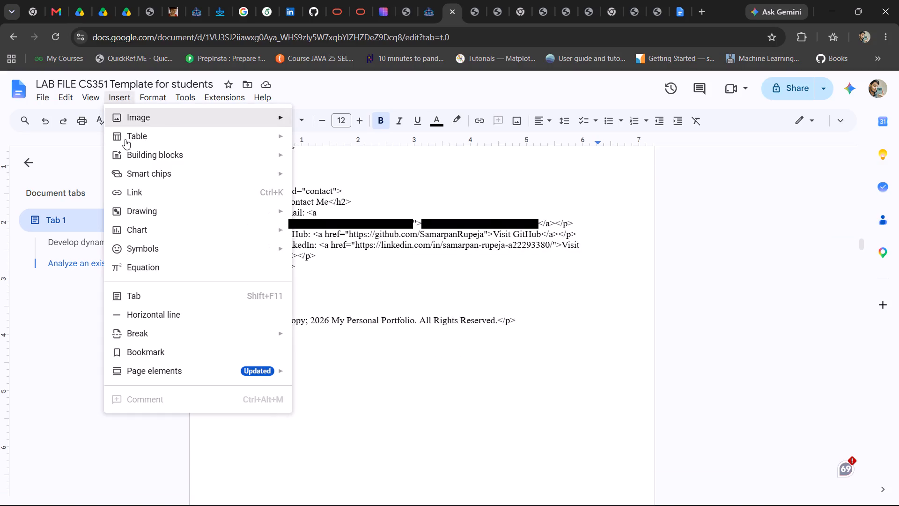
click(155, 311)
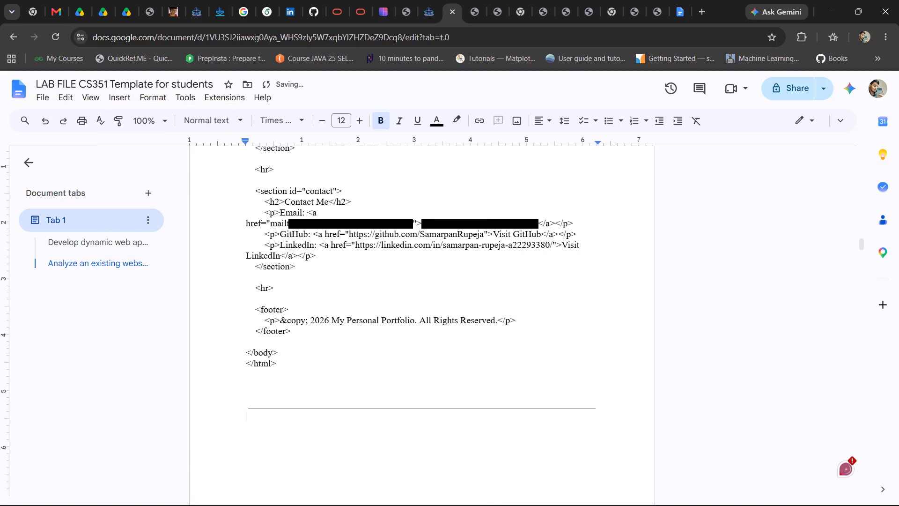
Trim the extra blank lines above the Experiment 2 heading, keeping the heading at the start of its page.
scroll(285, 432, down, 4)
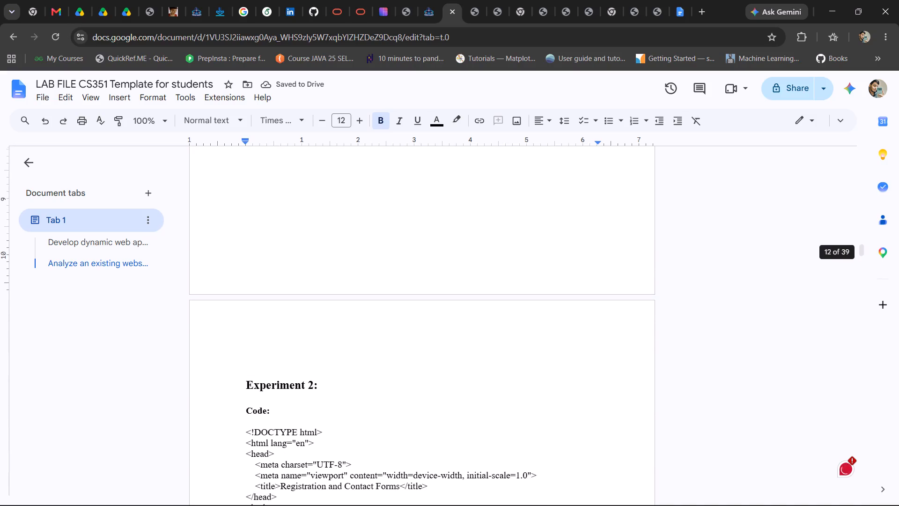
click(243, 386)
key(BackSpace)
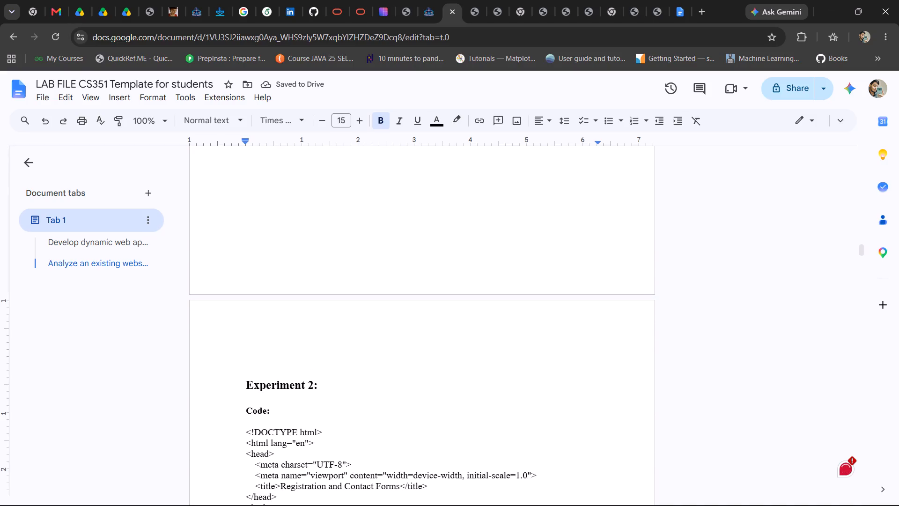
key(BackSpace)
key(BackSpace)
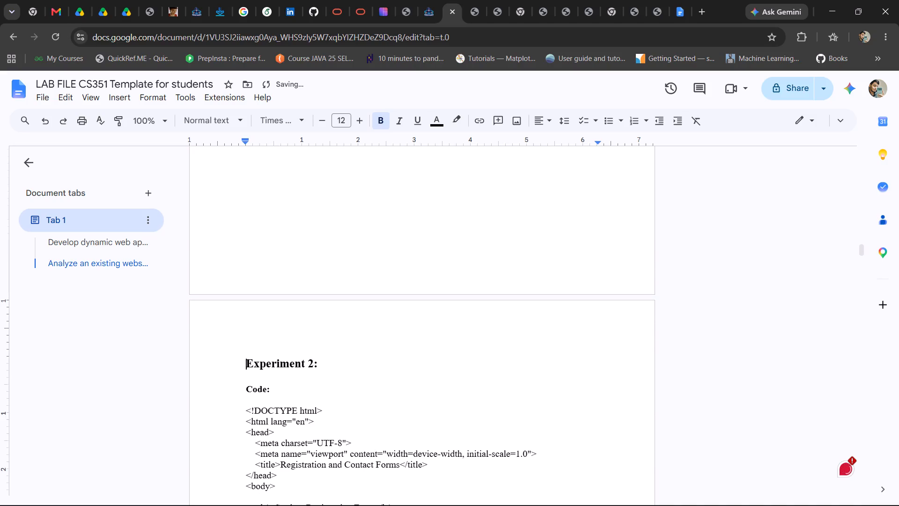
key(Return)
Remove the extra blank lines after the Experiment 2 code and insert a horizontal line below it.
scroll(243, 386, down, 14)
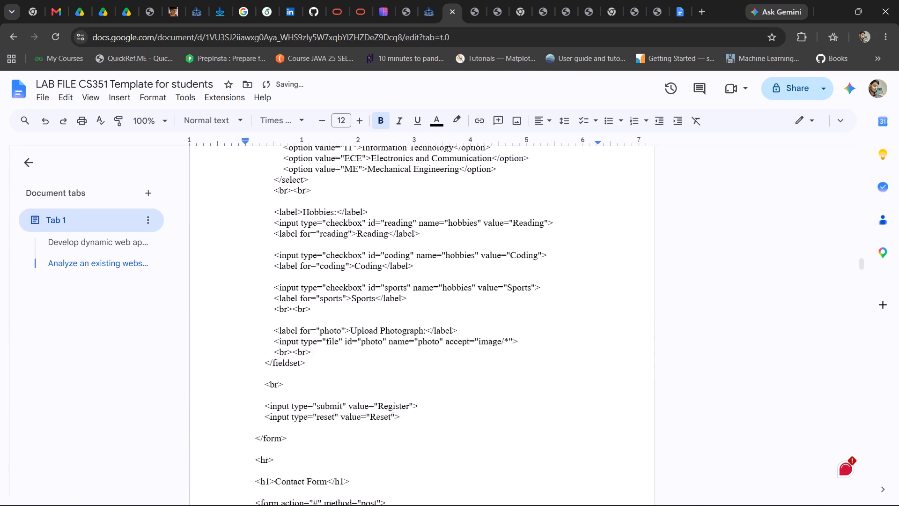
scroll(243, 386, down, 7)
scroll(243, 386, up, 1)
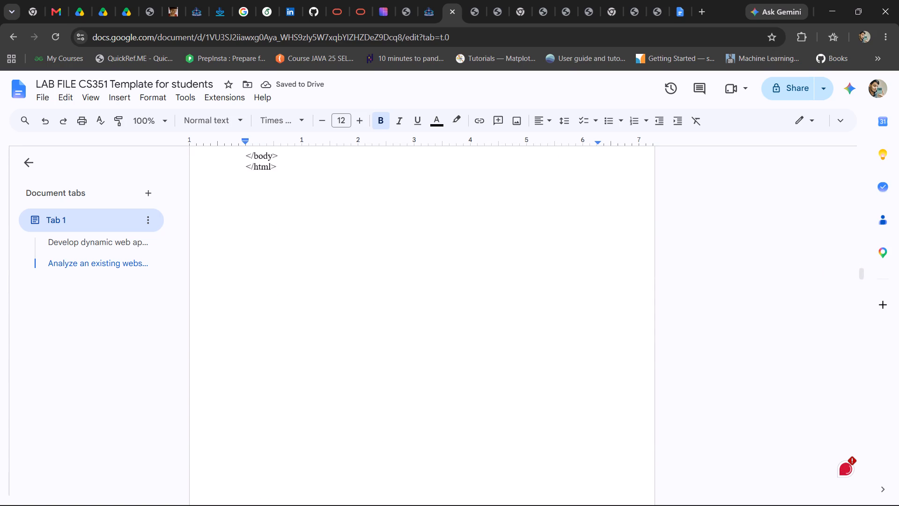
scroll(243, 386, up, 1)
click(322, 354)
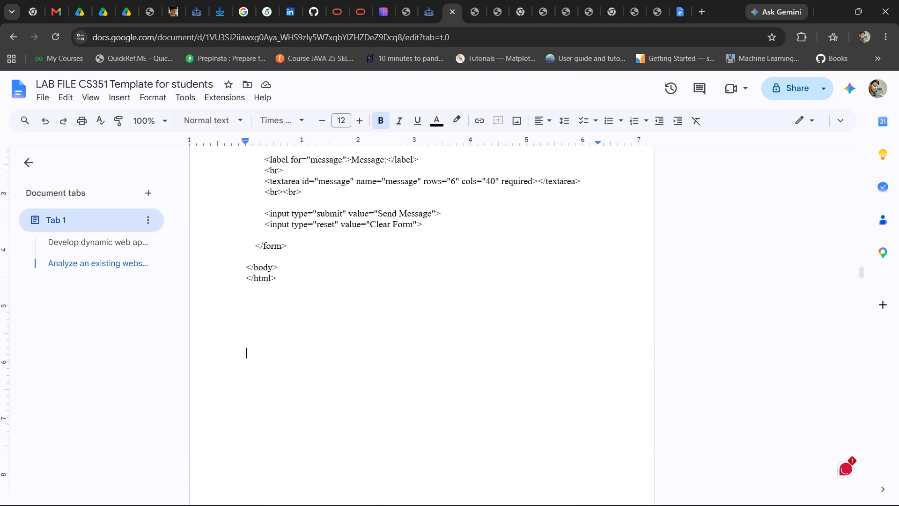
key(BackSpace)
key(BackSpace)
key(BackSpace)
click(115, 93)
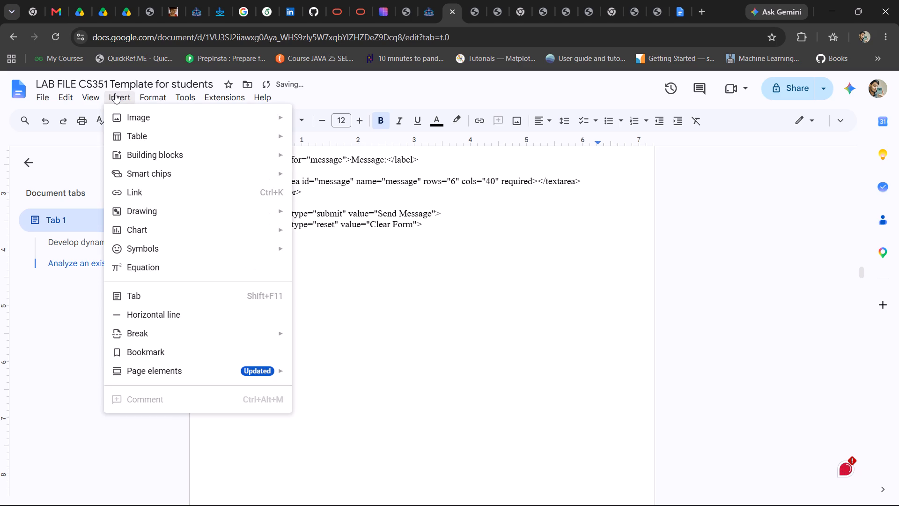
click(156, 314)
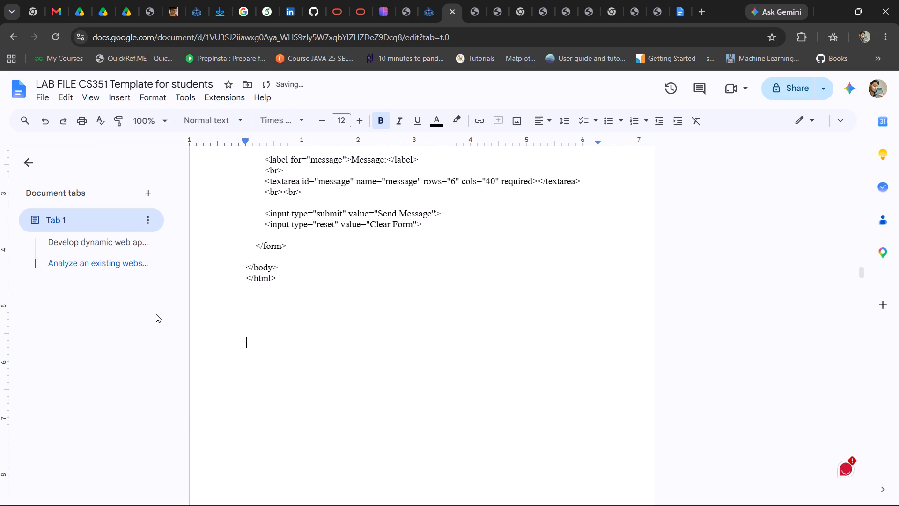
Push the Experiment 3 heading onto the following page so it sits directly above its code.
scroll(285, 331, down, 4)
scroll(285, 331, up, 1)
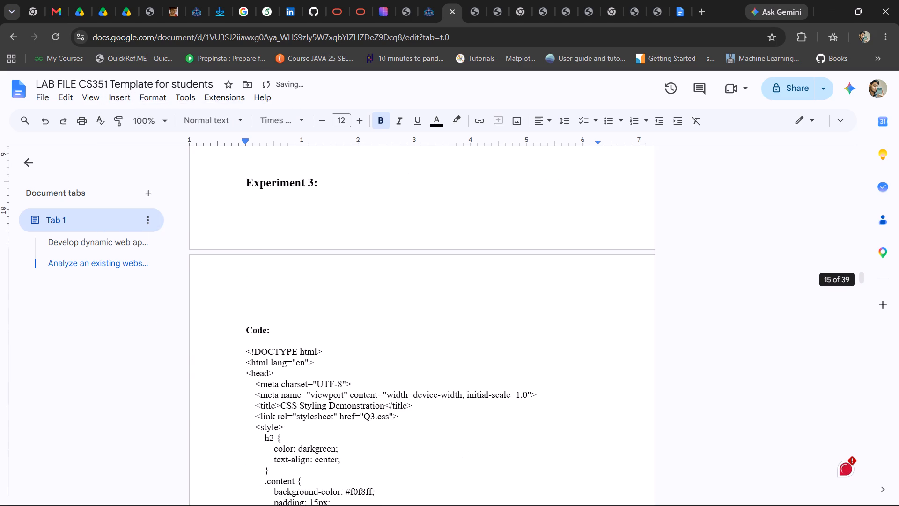
click(243, 186)
key(Return)
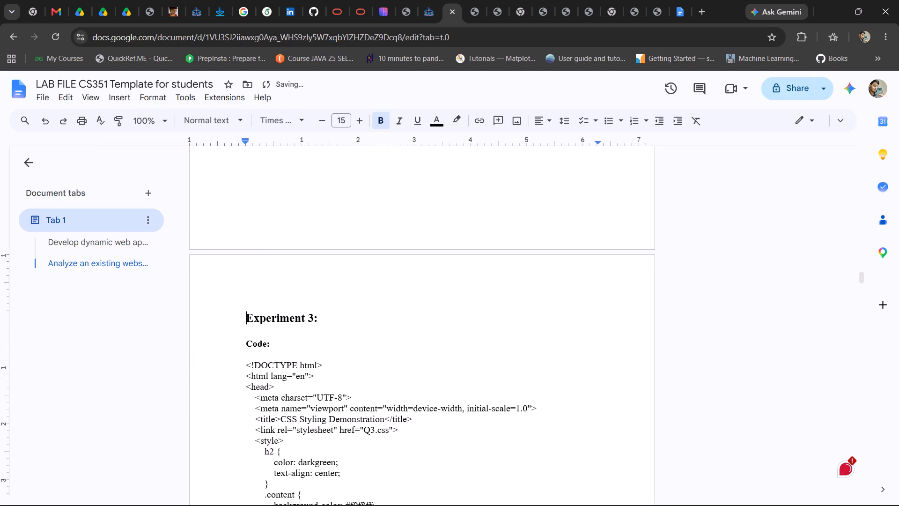
Remove a blank line after the Experiment 5 code and insert a horizontal line in the gap below it.
scroll(243, 186, down, 11)
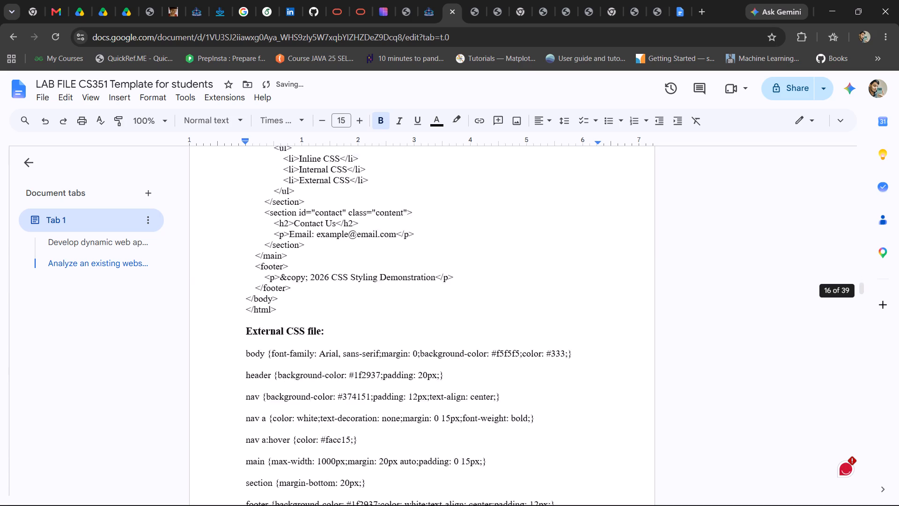
scroll(243, 186, down, 8)
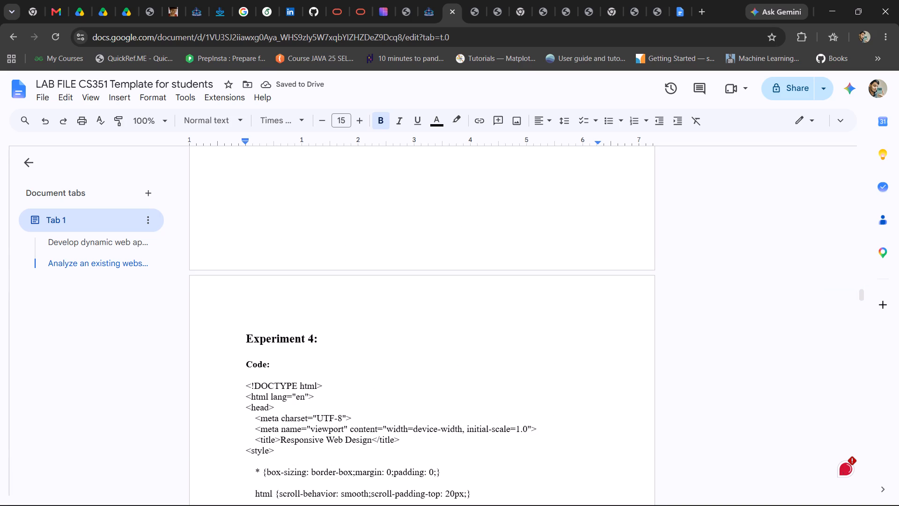
scroll(370, 336, down, 7)
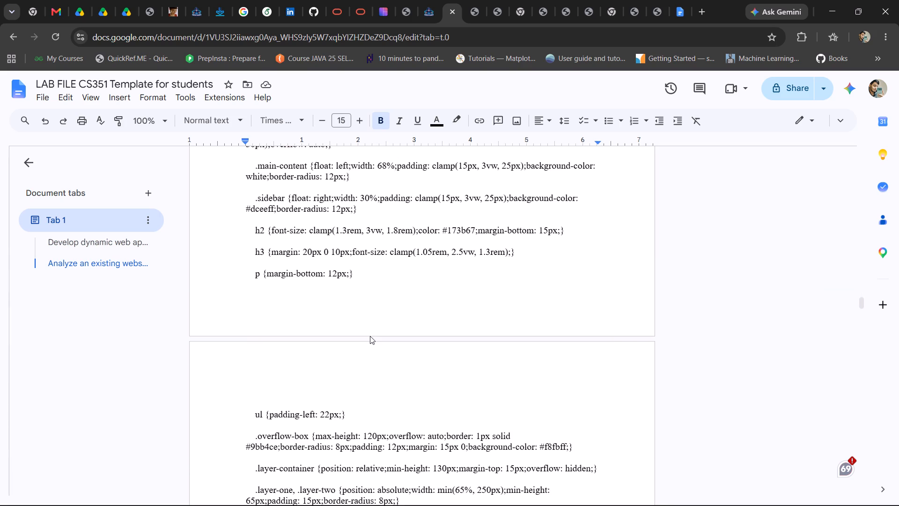
scroll(370, 336, down, 11)
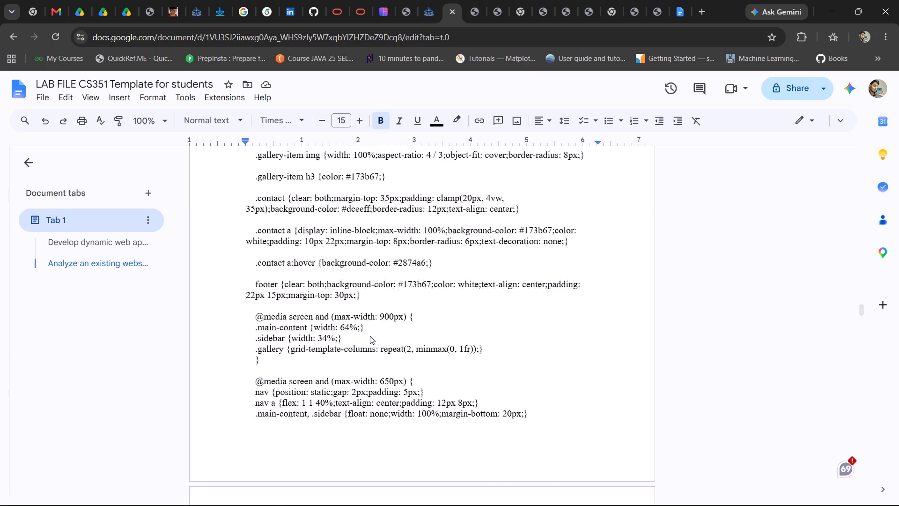
scroll(370, 336, down, 11)
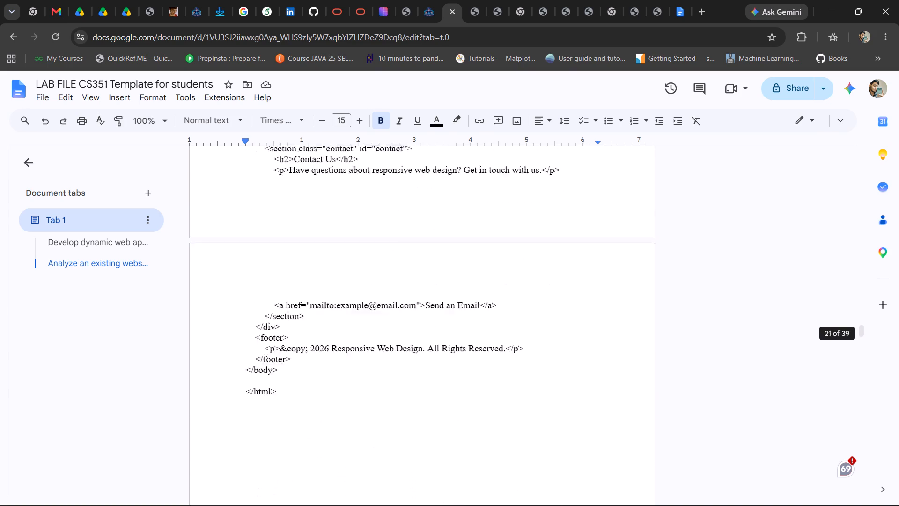
scroll(370, 336, down, 8)
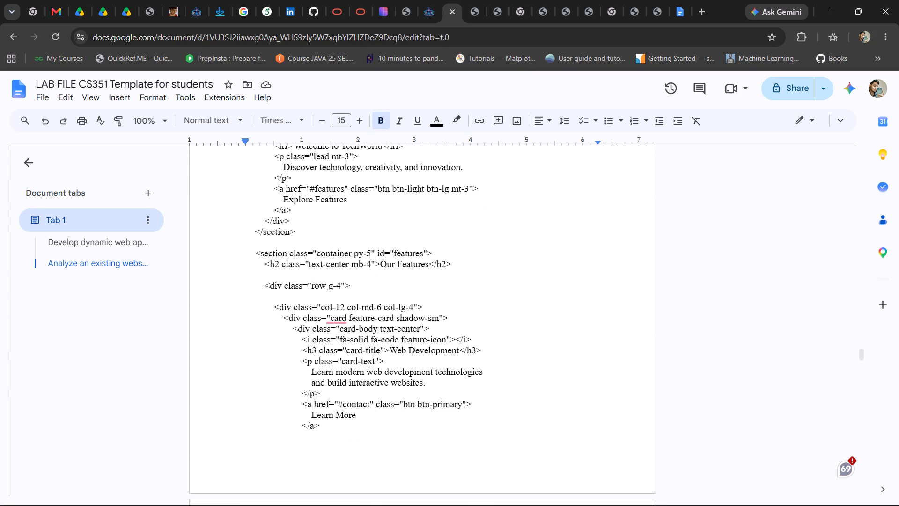
scroll(370, 336, down, 11)
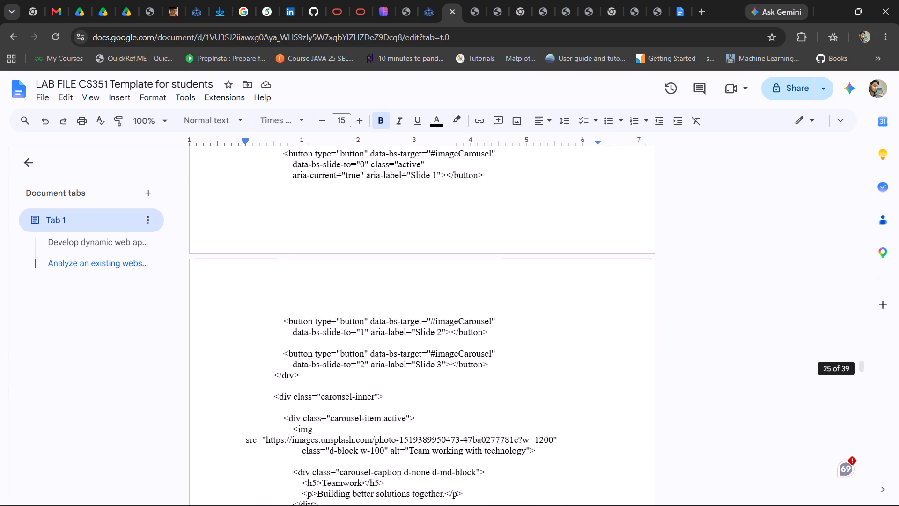
scroll(370, 336, down, 10)
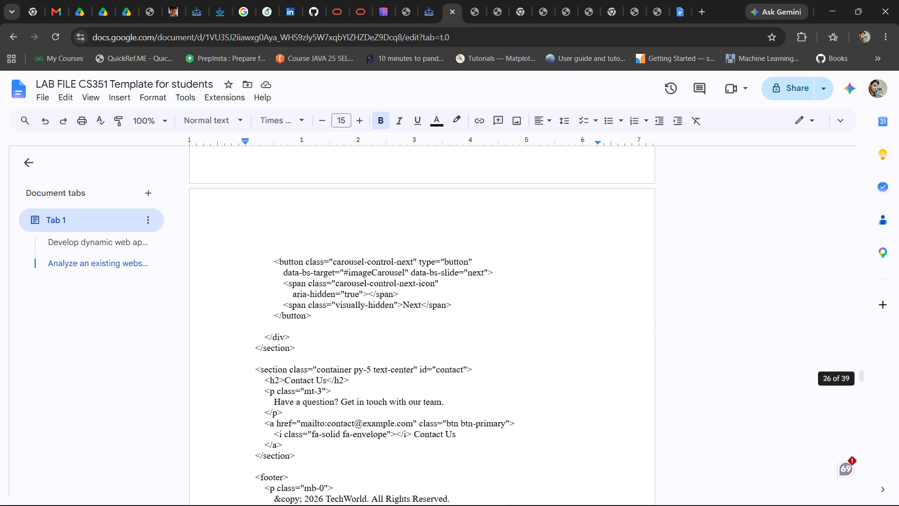
scroll(370, 336, down, 5)
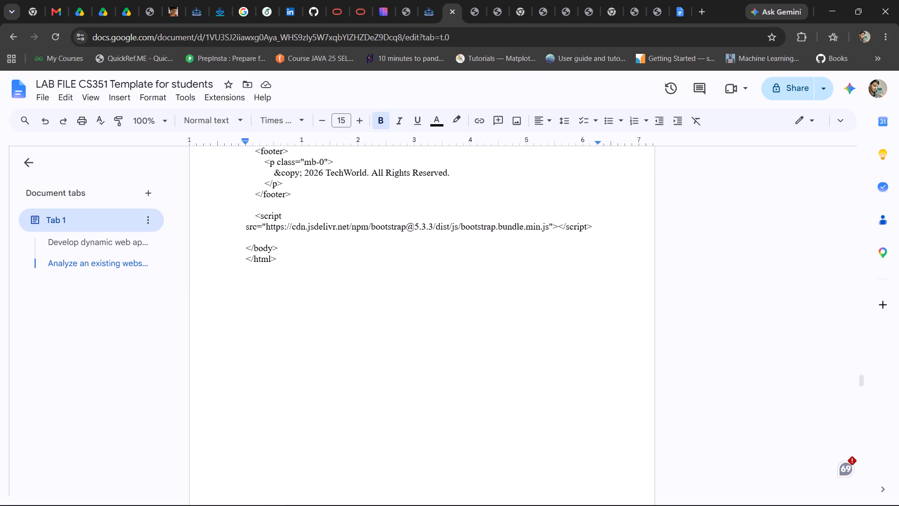
click(297, 304)
key(BackSpace)
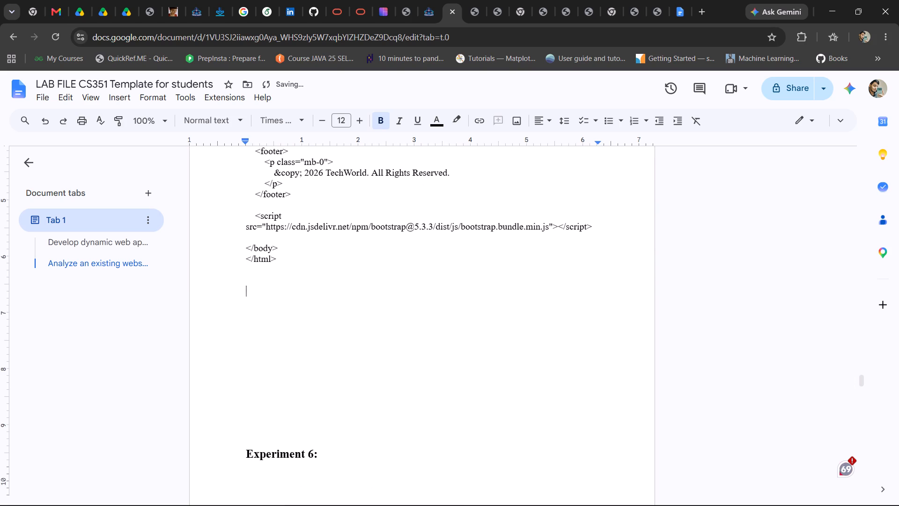
click(112, 99)
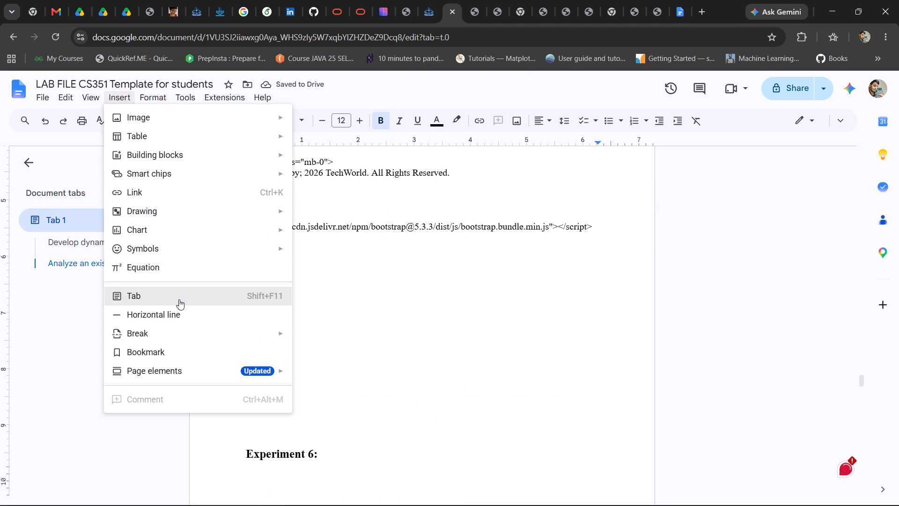
click(174, 313)
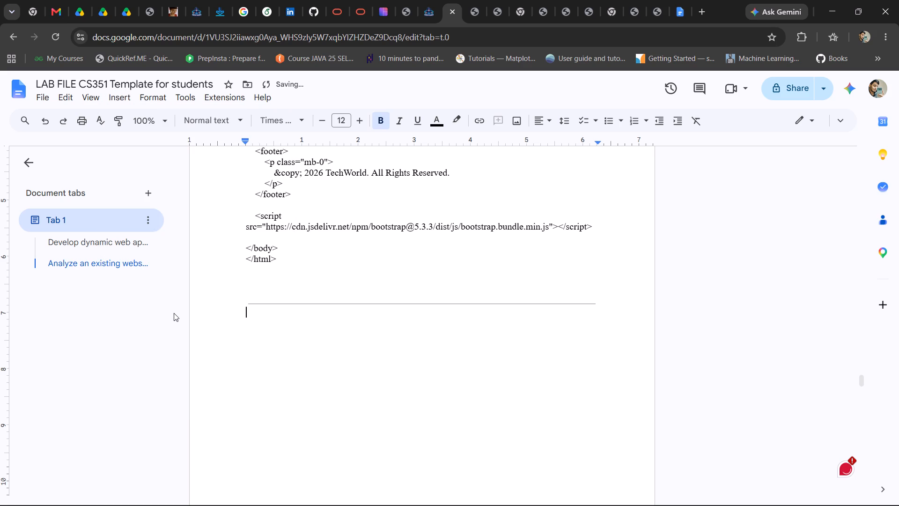
Insert a horizontal line directly below the end of the Experiment 6 code, removing the spare blank lines around it.
scroll(174, 313, down, 1)
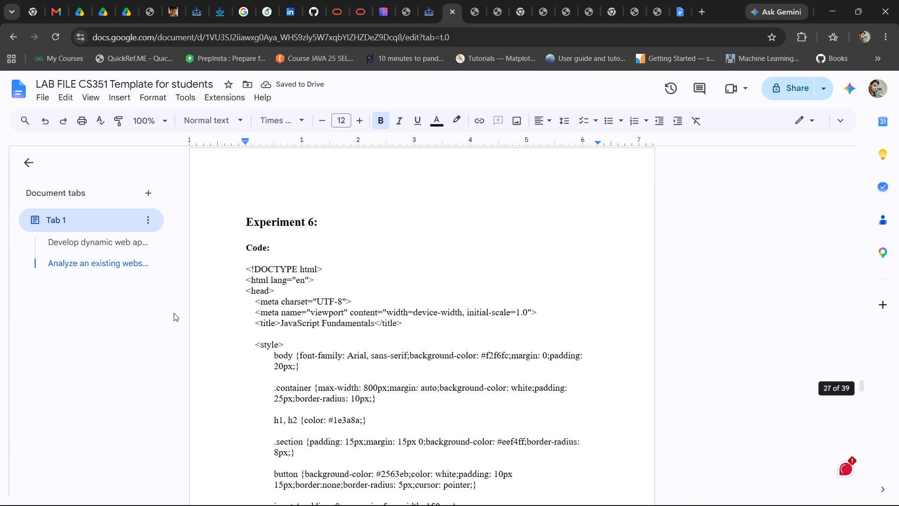
scroll(174, 313, down, 5)
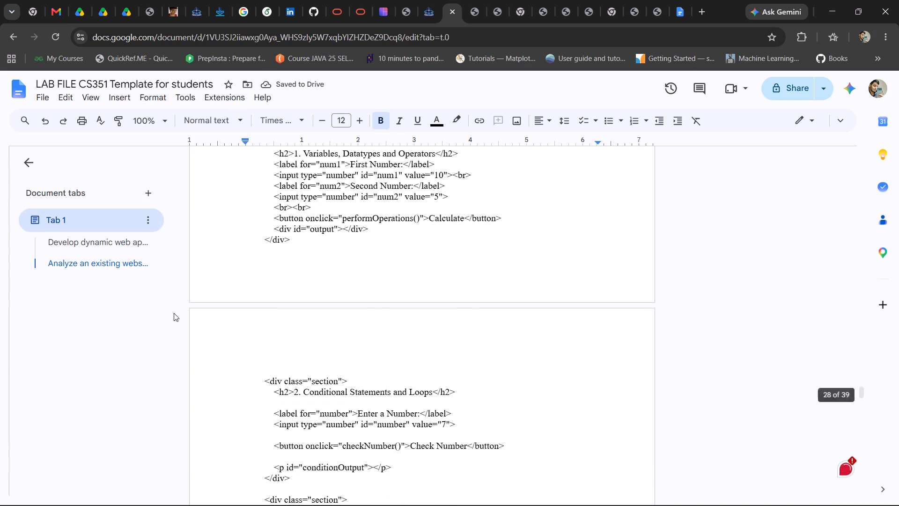
scroll(174, 313, down, 12)
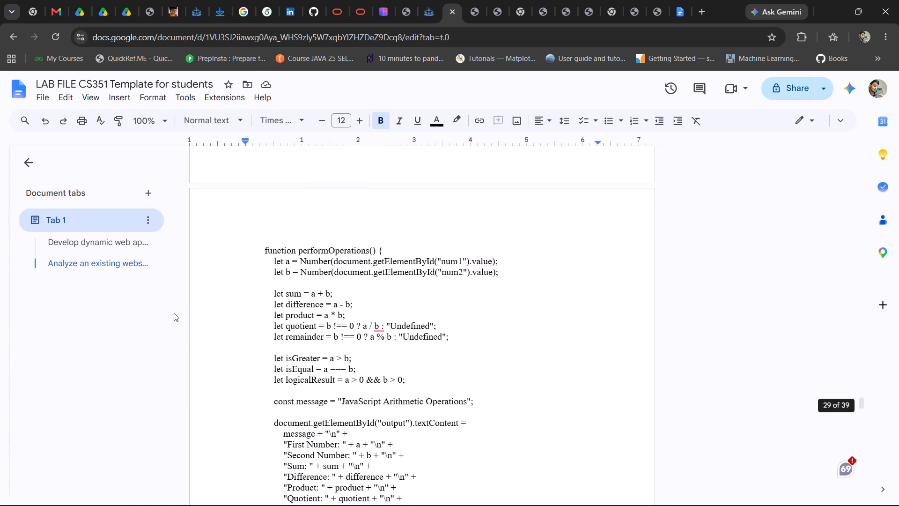
scroll(174, 313, down, 13)
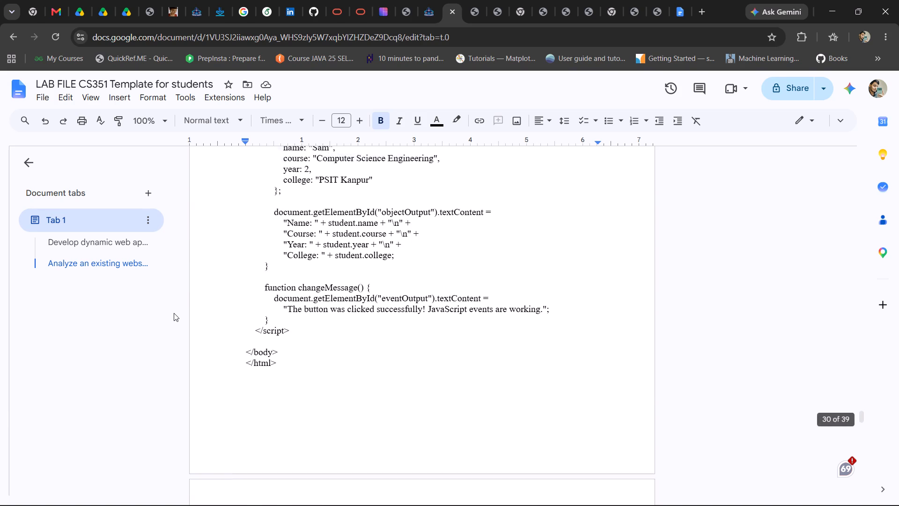
scroll(174, 313, down, 1)
click(278, 315)
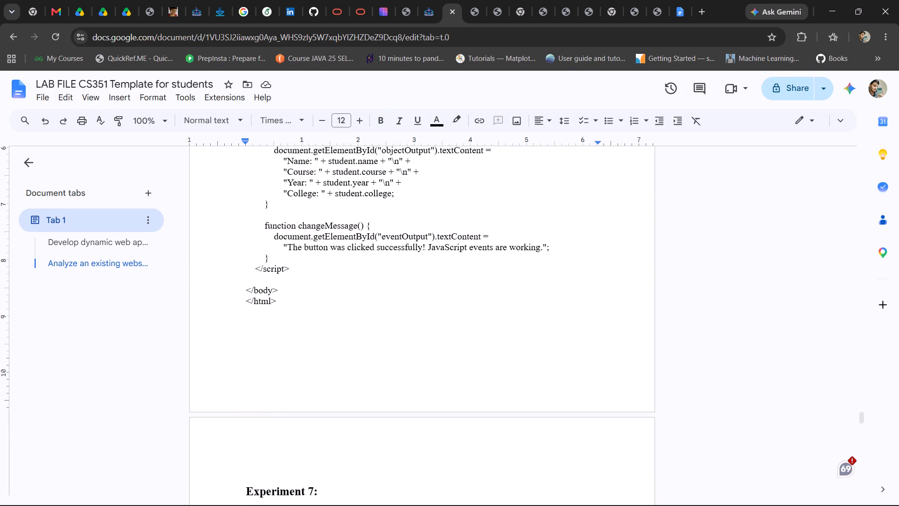
key(BackSpace)
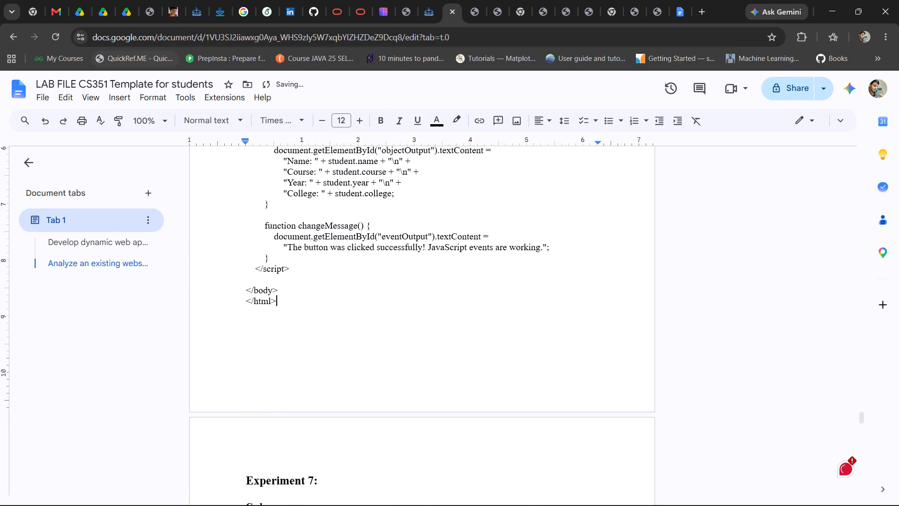
click(126, 104)
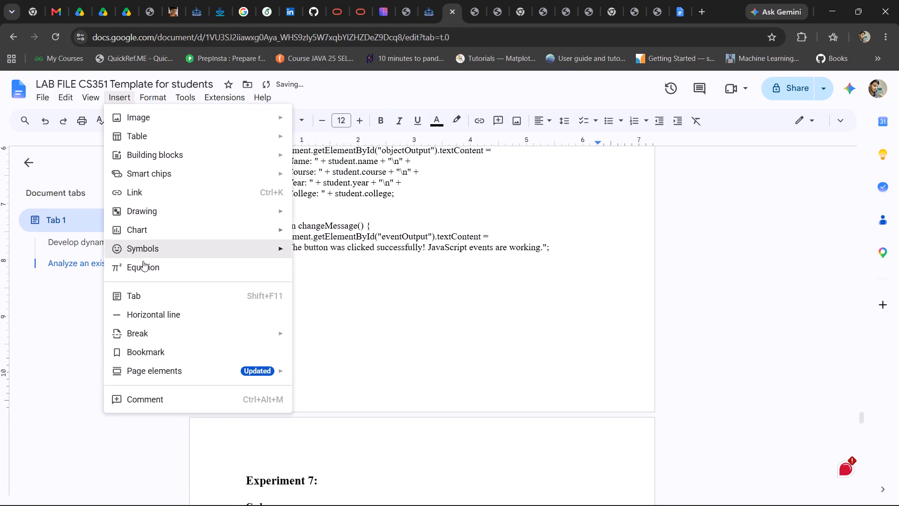
click(153, 308)
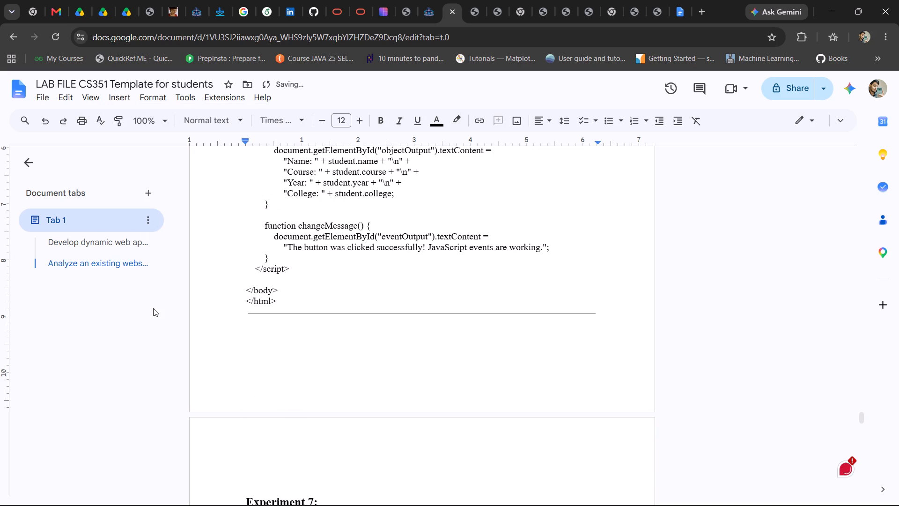
key(BackSpace)
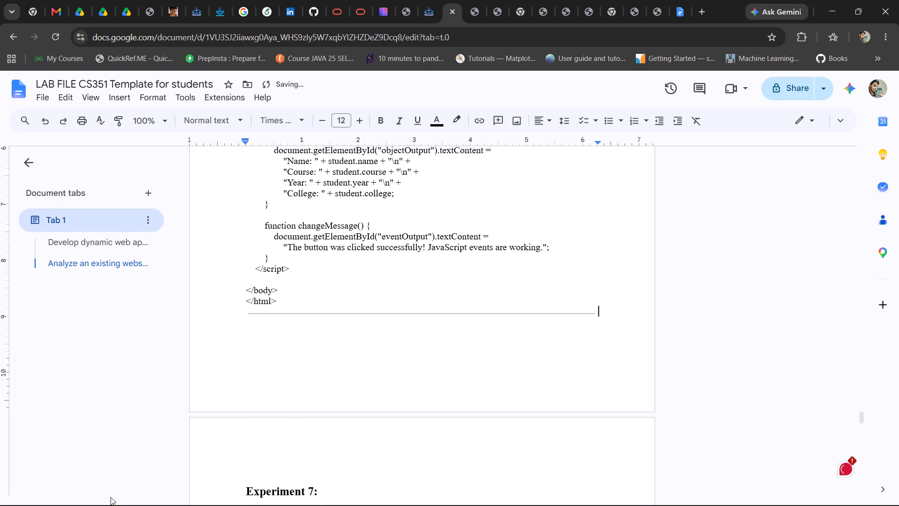
Trim the extra blank space above the Experiment 7 heading, keeping the heading at the start of its page.
click(243, 492)
key(BackSpace)
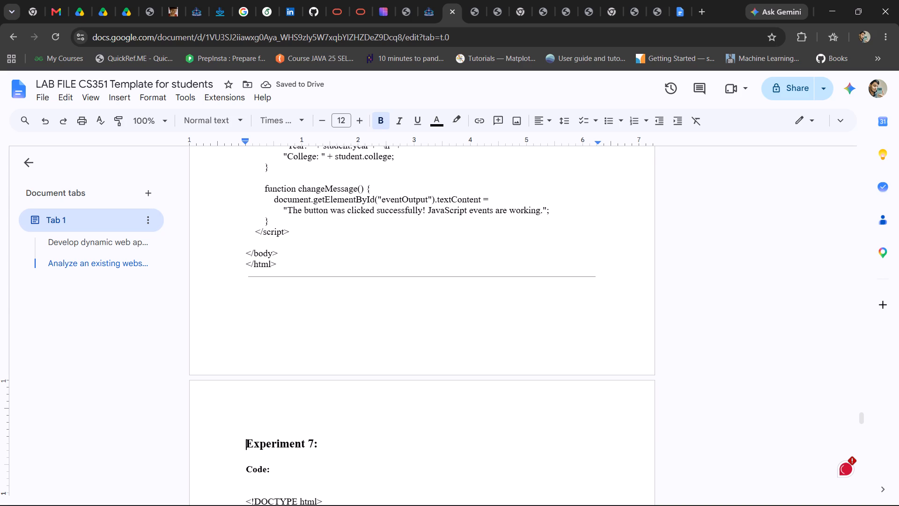
key(BackSpace)
key(Return)
Add a blank line between the Experiment 6 code and its divider, and remove one blank line above the Experiment 7 heading.
scroll(262, 432, up, 8)
scroll(262, 432, down, 4)
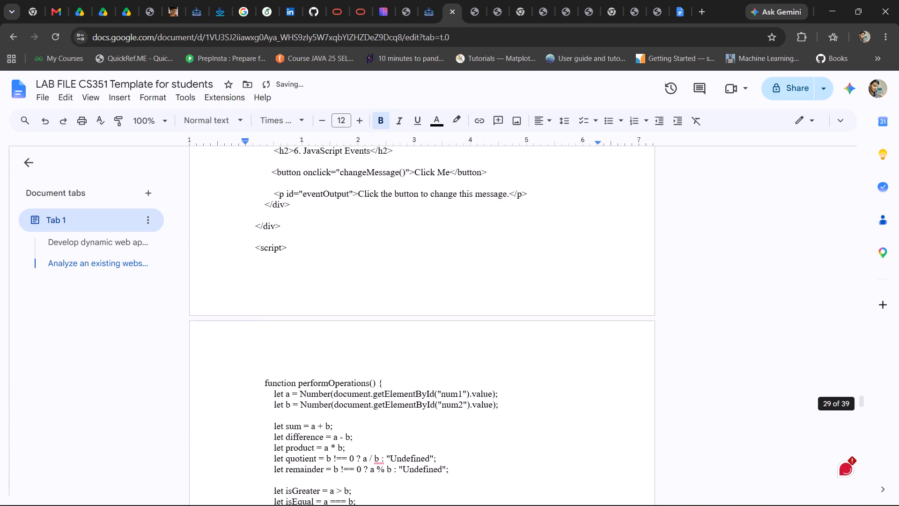
scroll(262, 432, down, 11)
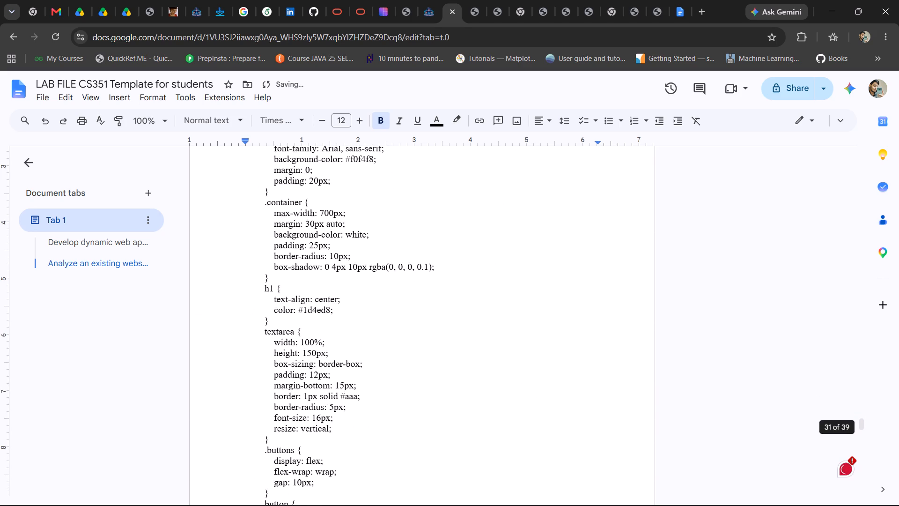
scroll(262, 432, up, 5)
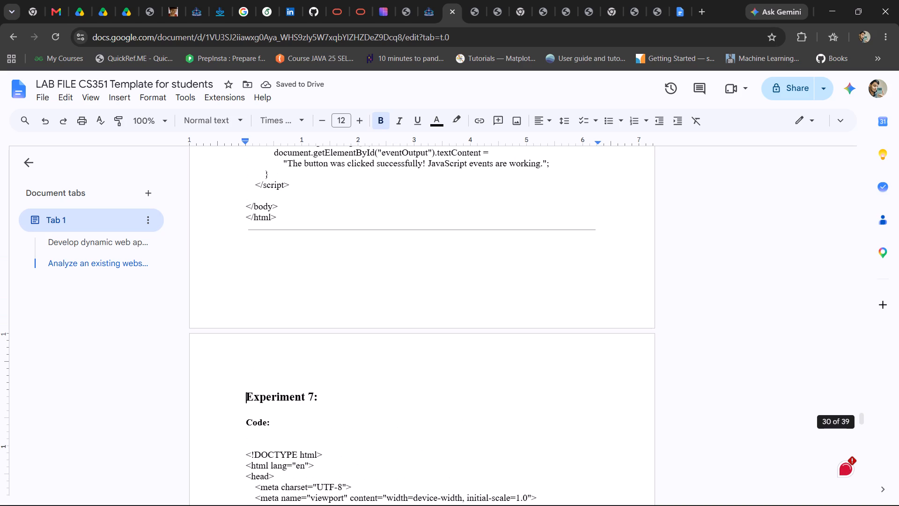
click(298, 223)
click(302, 218)
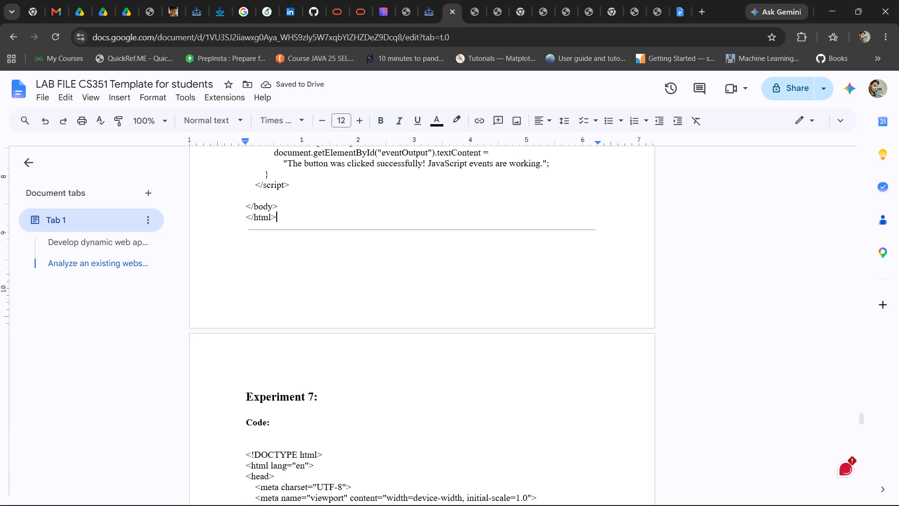
key(Return)
click(245, 406)
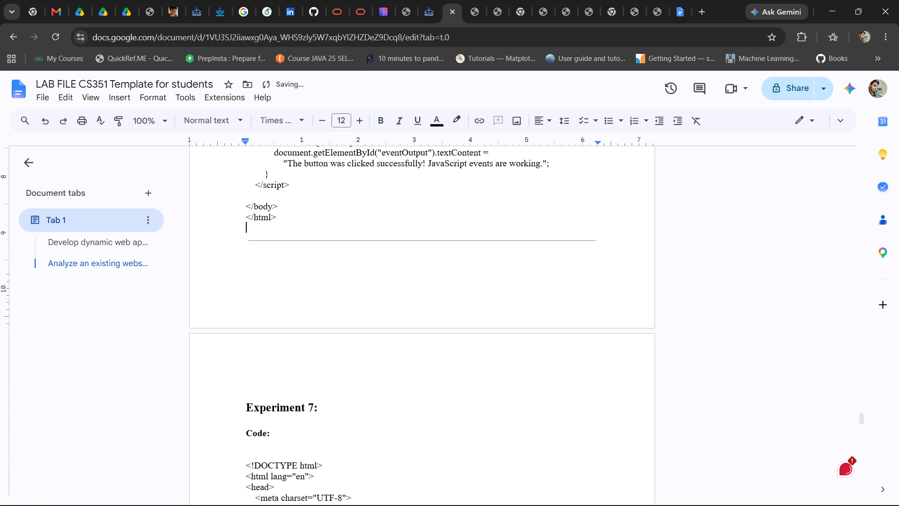
key(BackSpace)
Remove one blank line above the Experiment 6 heading.
scroll(245, 406, up, 8)
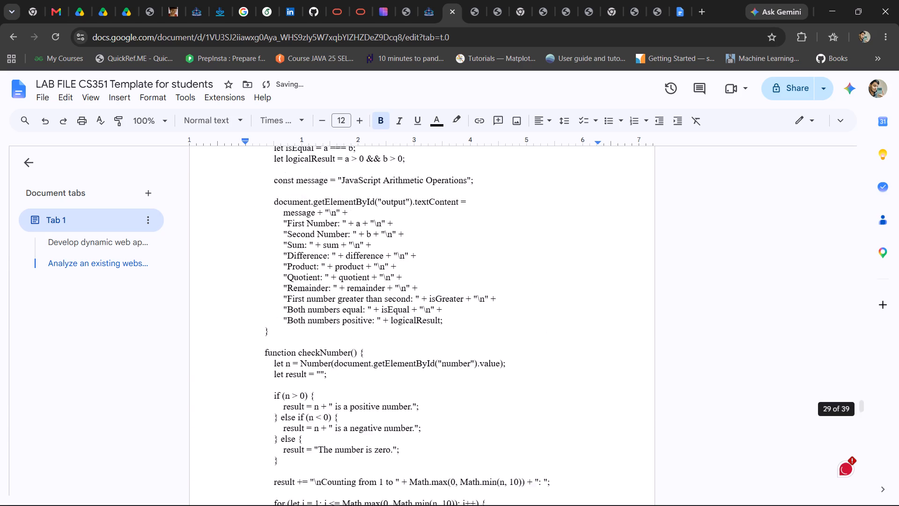
scroll(245, 406, up, 7)
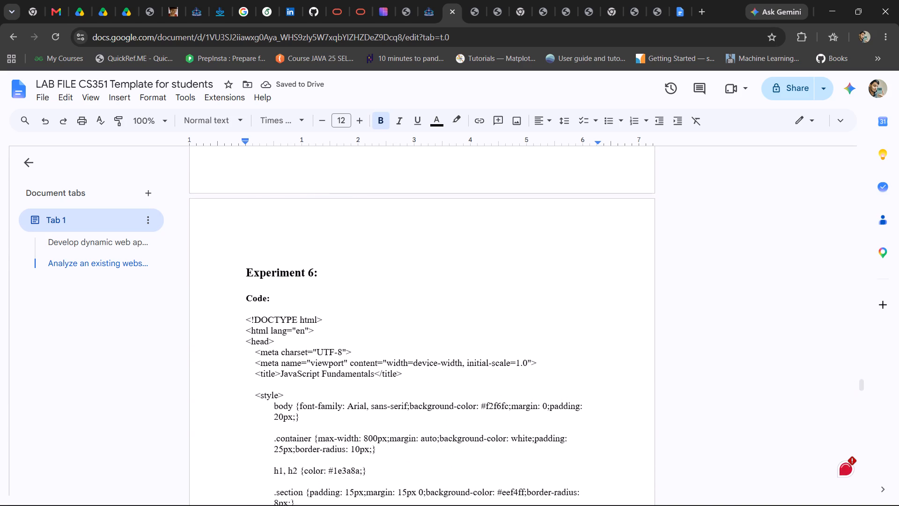
scroll(245, 406, up, 3)
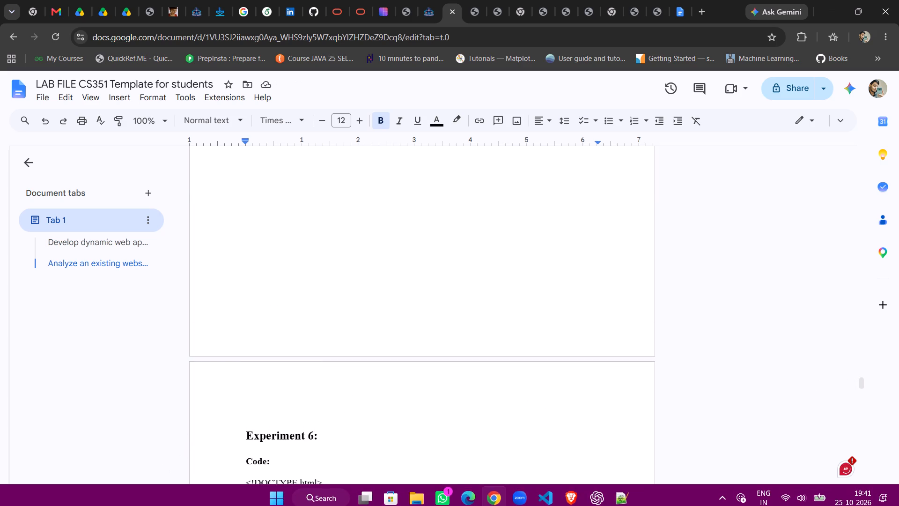
click(248, 435)
key(BackSpace)
Insert a horizontal line between the end of the preceding code and the Experiment 9 heading, removing the spare blank lines above that heading.
scroll(248, 435, down, 1)
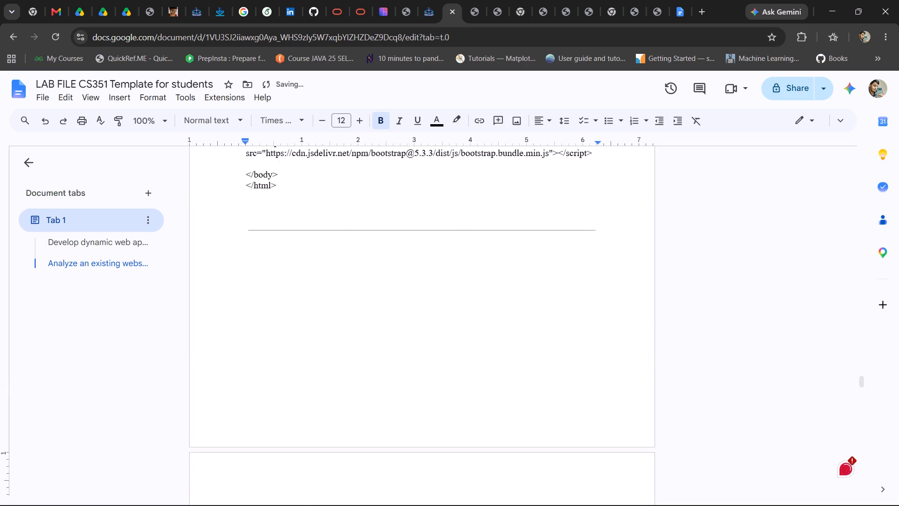
scroll(248, 435, down, 8)
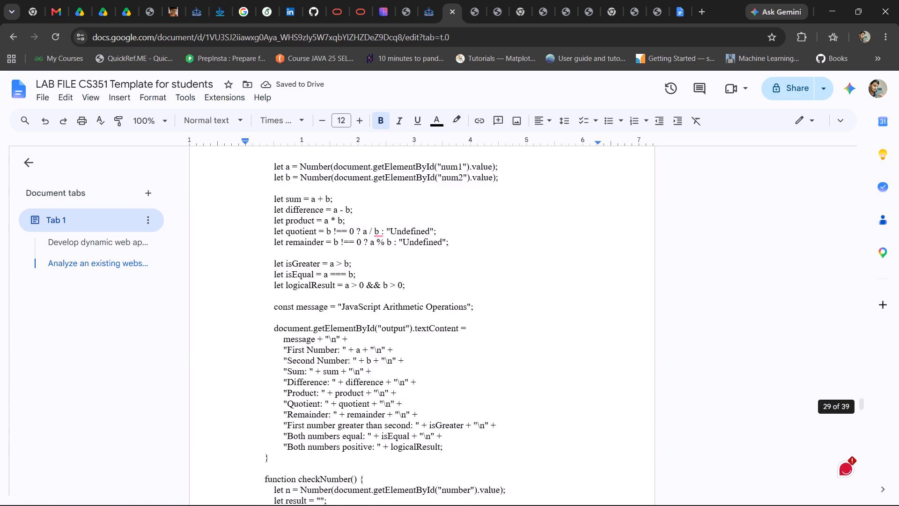
scroll(248, 435, down, 11)
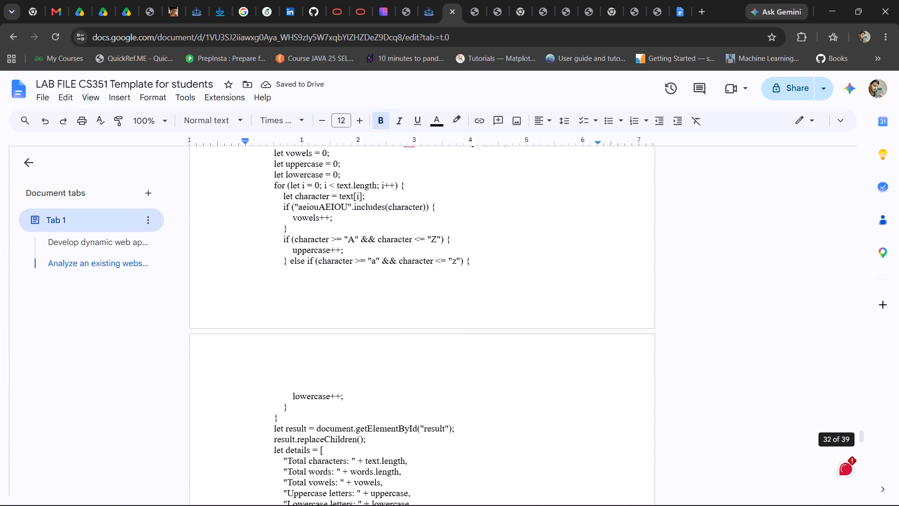
scroll(248, 435, down, 8)
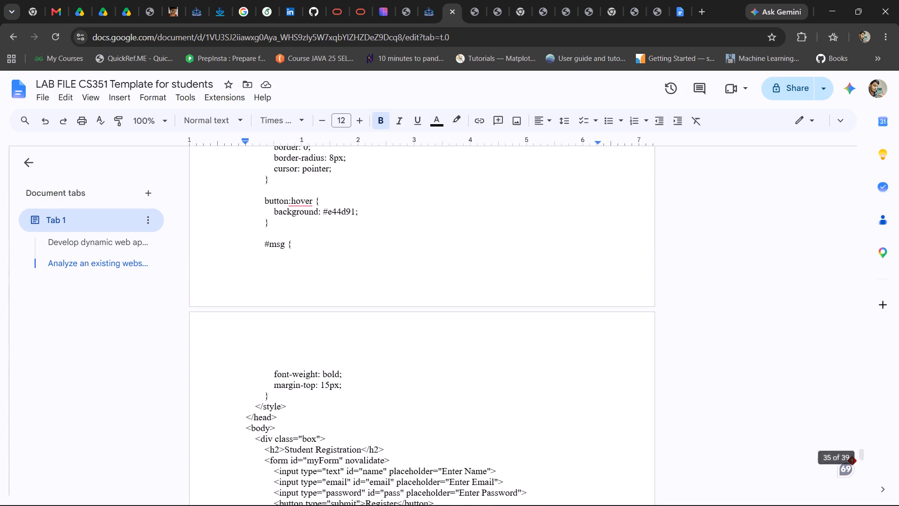
scroll(248, 435, down, 6)
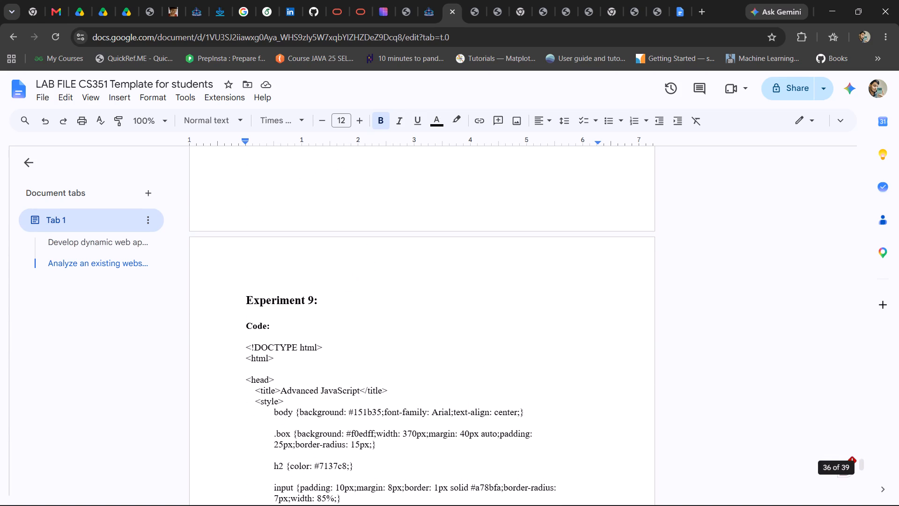
scroll(248, 435, down, 1)
scroll(116, 456, up, 3)
scroll(293, 362, up, 3)
click(278, 290)
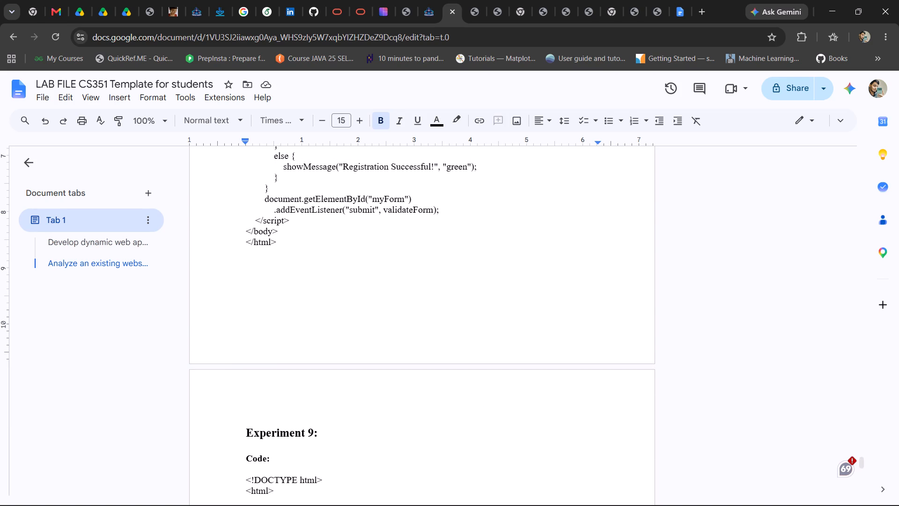
key(BackSpace)
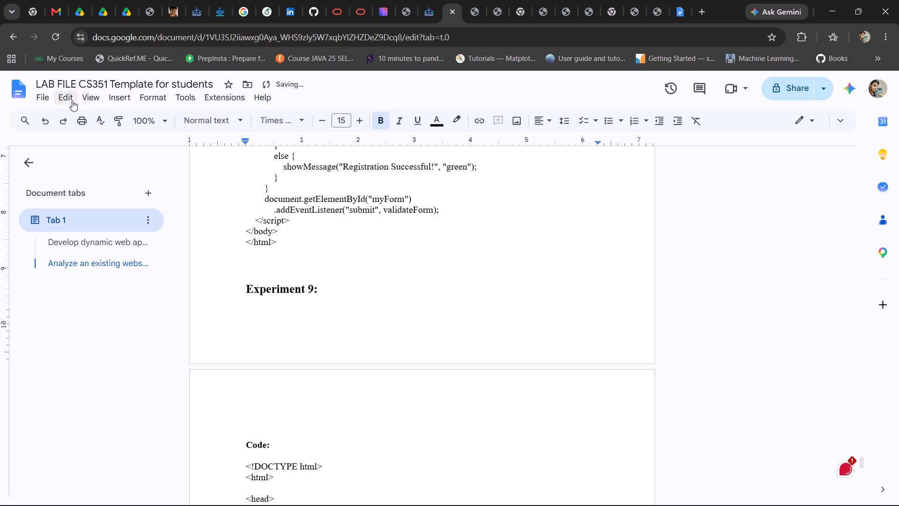
click(124, 102)
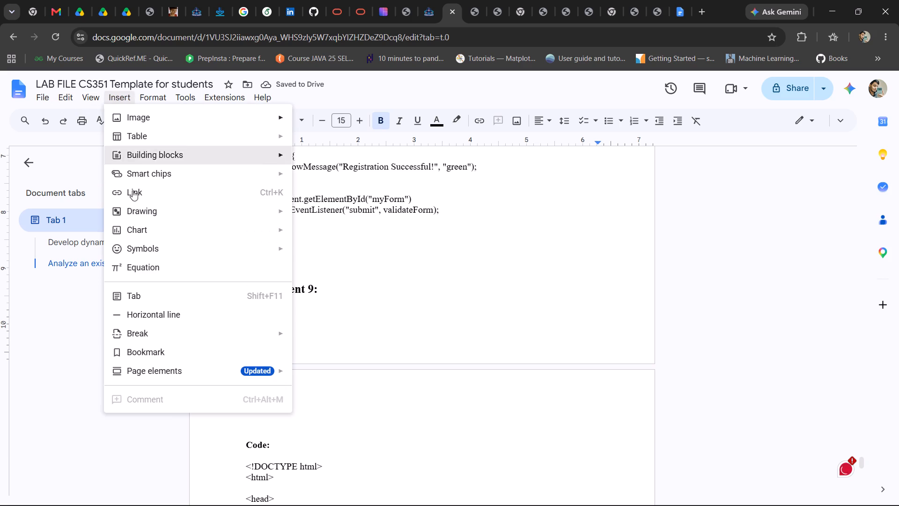
click(164, 310)
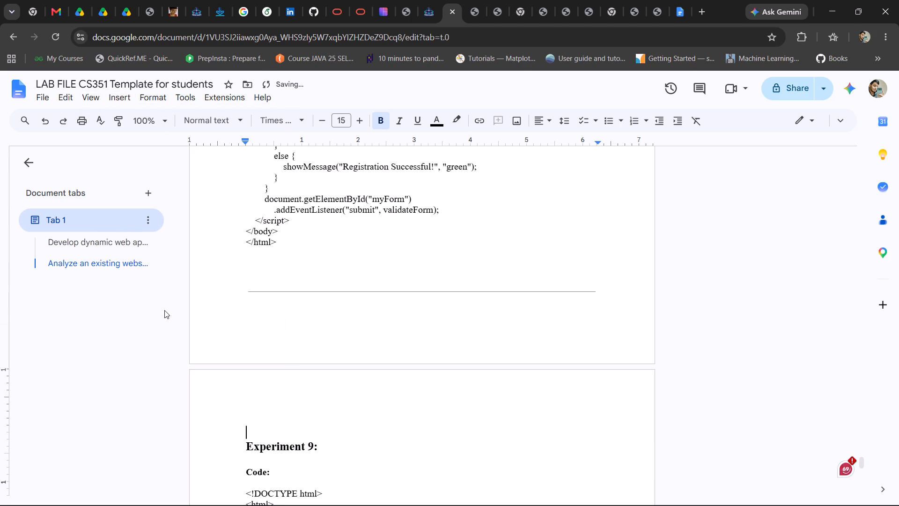
key(BackSpace)
Insert a horizontal line below the Experiment 9 code, just ahead of the Experiment 10 heading, removing spare blank lines there.
scroll(164, 310, down, 4)
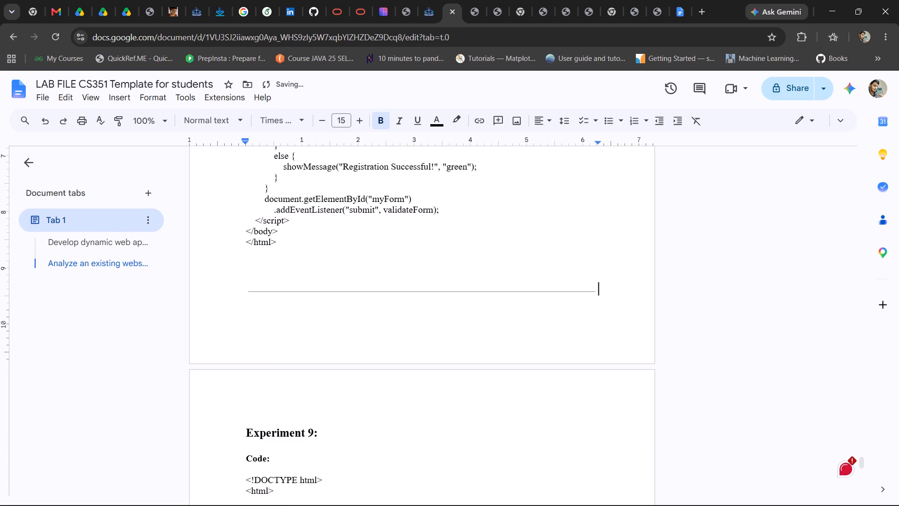
scroll(164, 310, down, 3)
scroll(260, 326, down, 6)
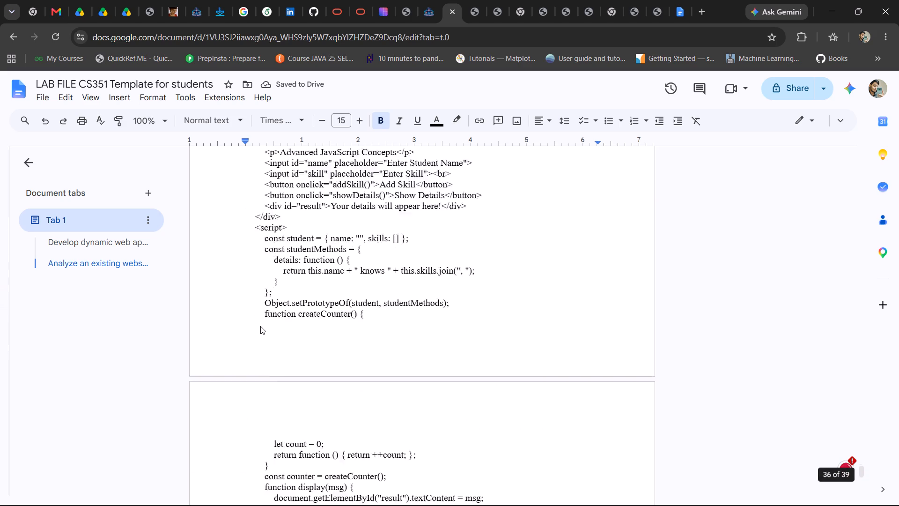
scroll(260, 326, down, 13)
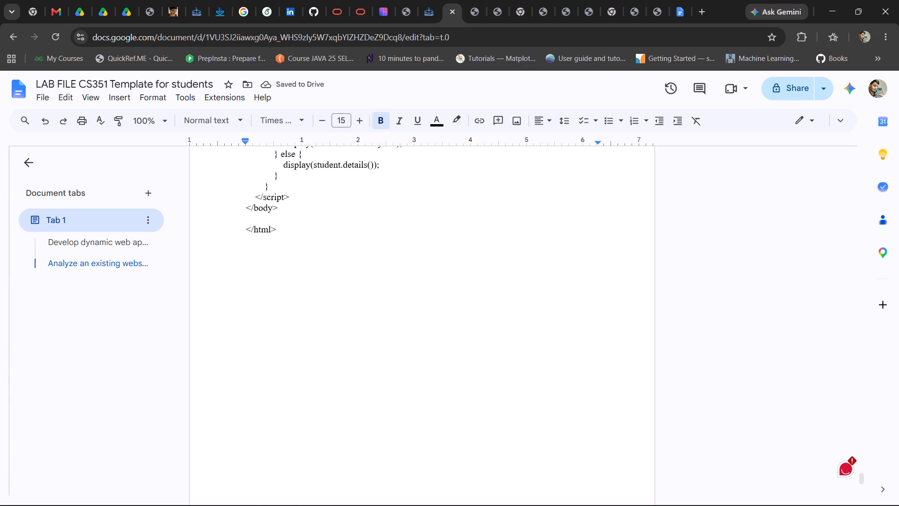
scroll(260, 326, down, 4)
click(260, 326)
key(BackSpace)
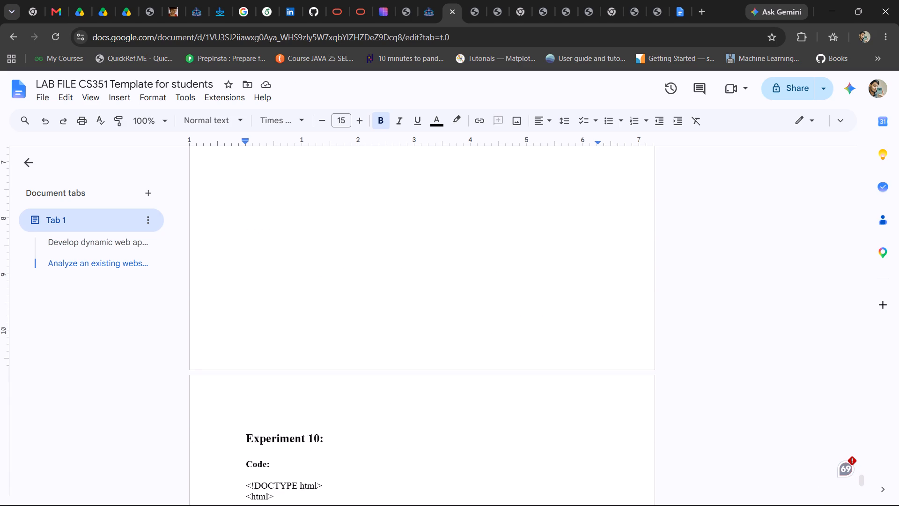
key(BackSpace)
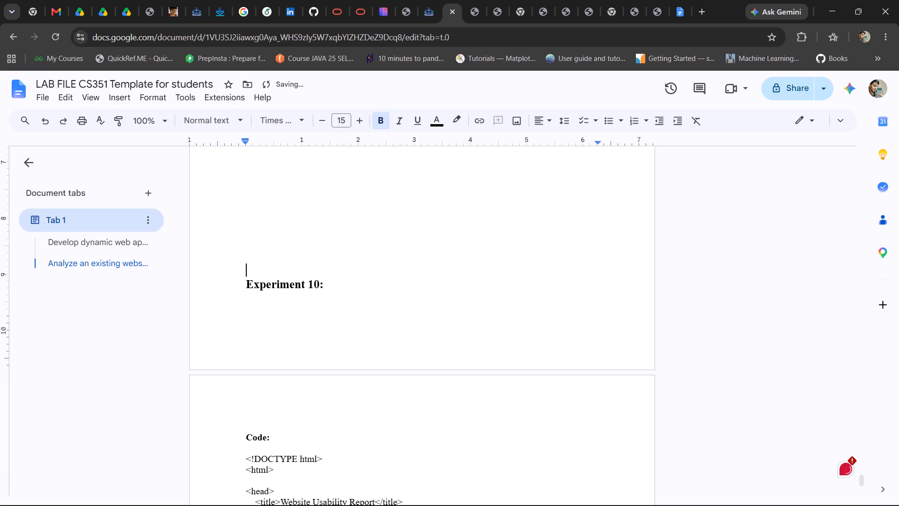
click(116, 98)
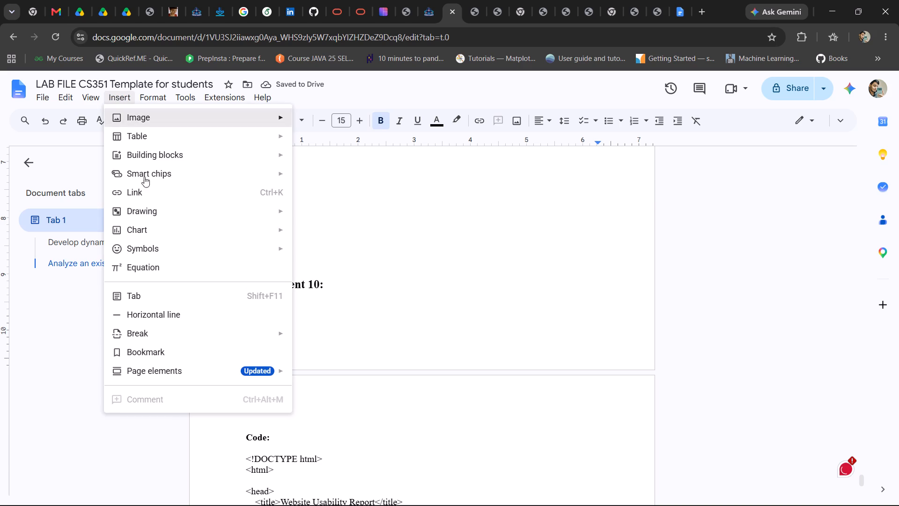
click(140, 313)
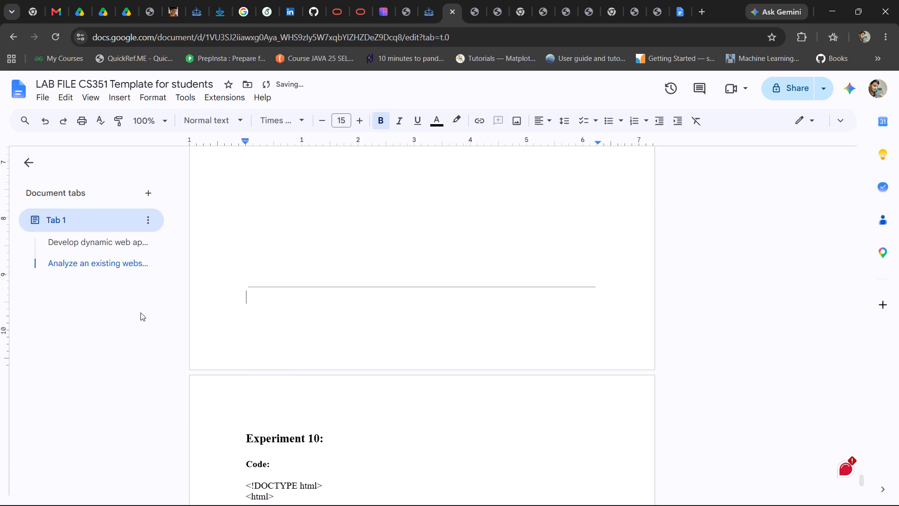
Review the layout from the divider after Experiment 9 through the Experiment 10 code to the document's end.
scroll(264, 288, up, 2)
scroll(264, 288, down, 1)
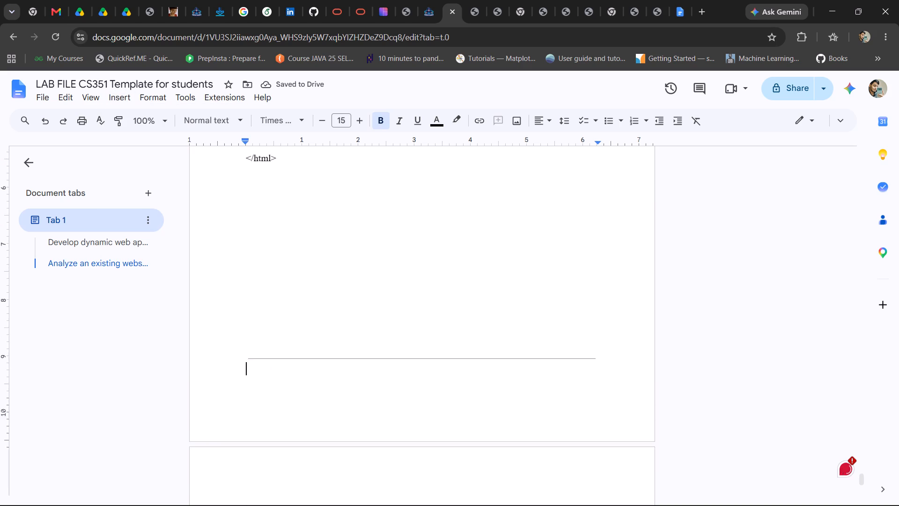
scroll(264, 288, down, 8)
scroll(264, 288, up, 1)
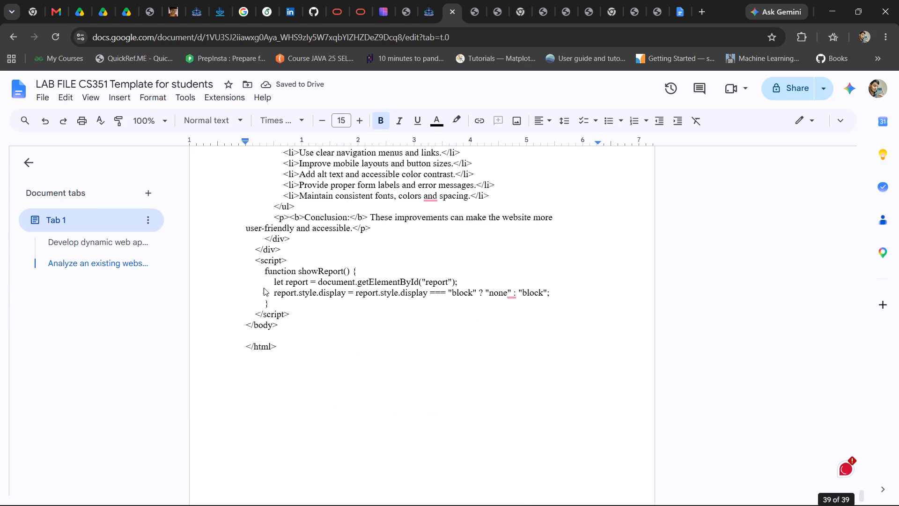
scroll(264, 288, up, 7)
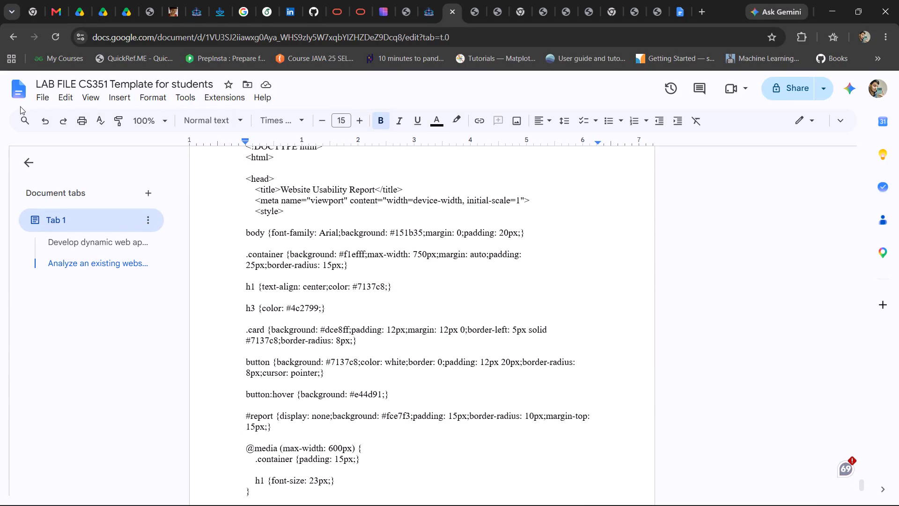
Download the lab file as a Microsoft Word (.docx) document.
click(44, 94)
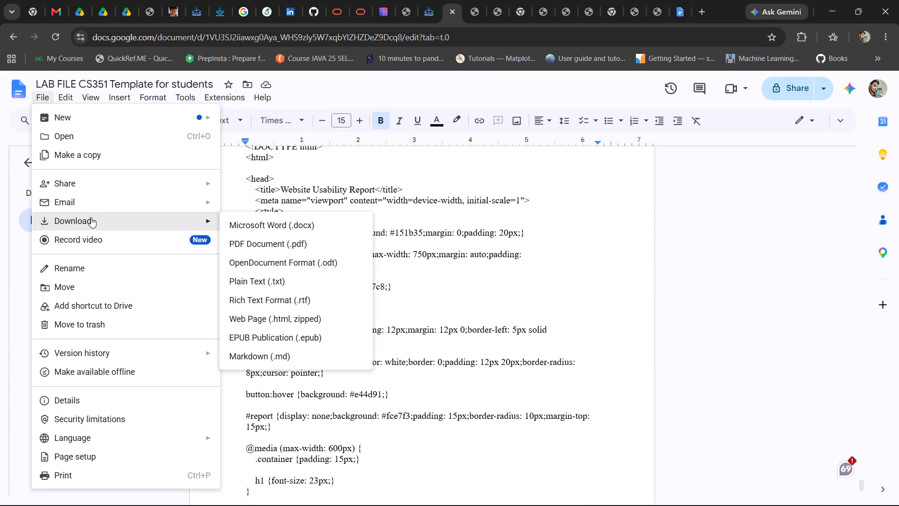
click(253, 226)
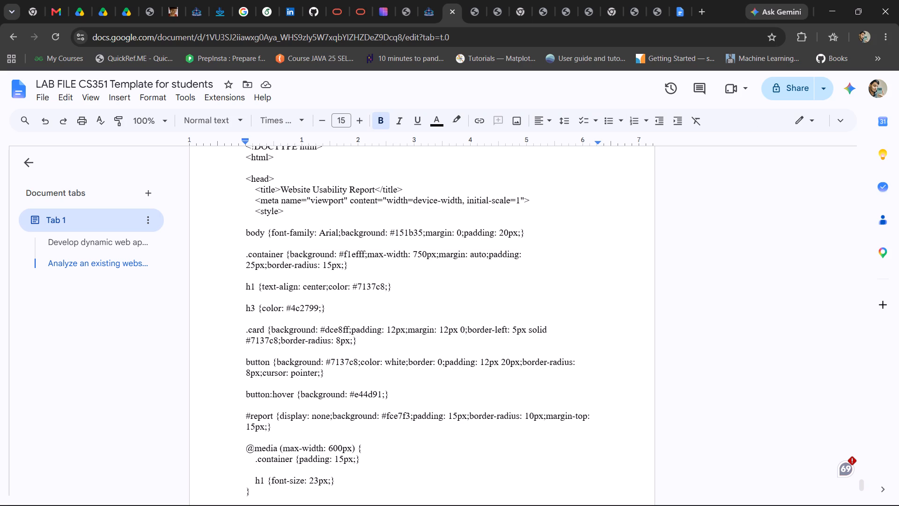
In File Explorer, rename the downloaded Word document in the Downloads folder to FSD lab file, keeping its .docx extension.
click(416, 491)
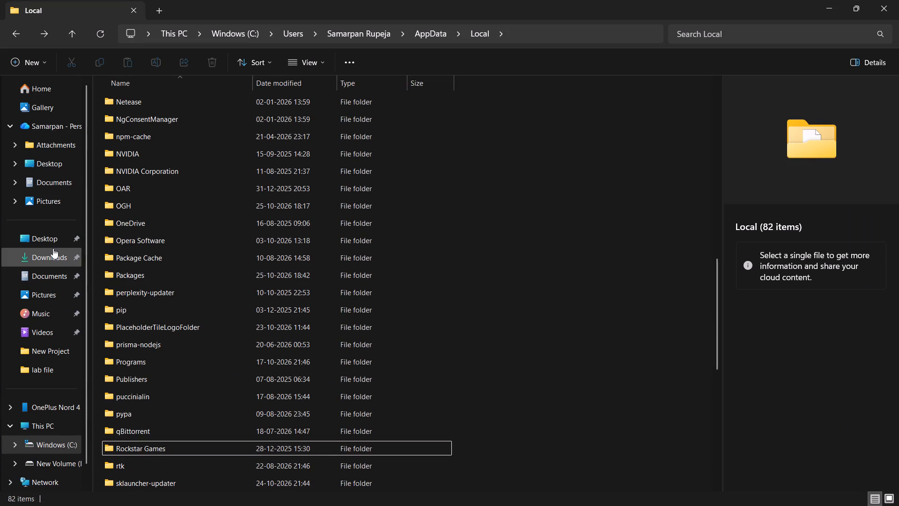
click(57, 236)
click(48, 251)
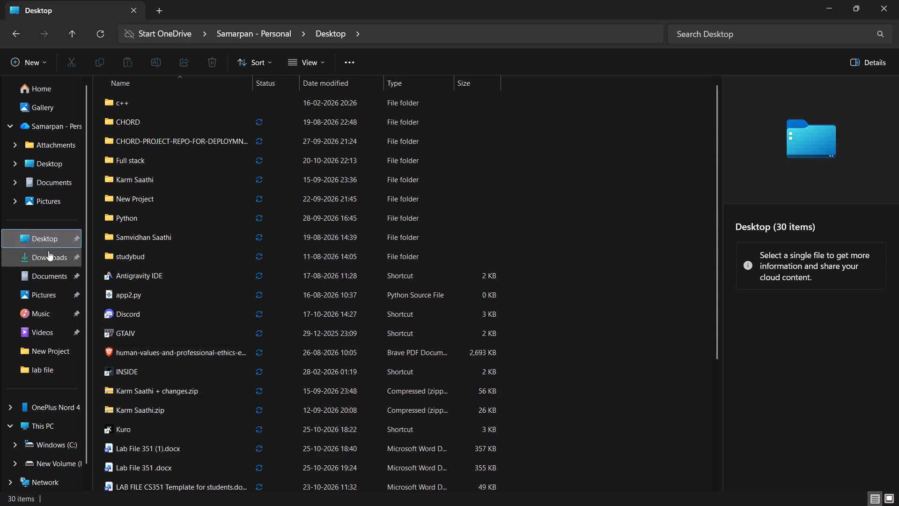
click(196, 112)
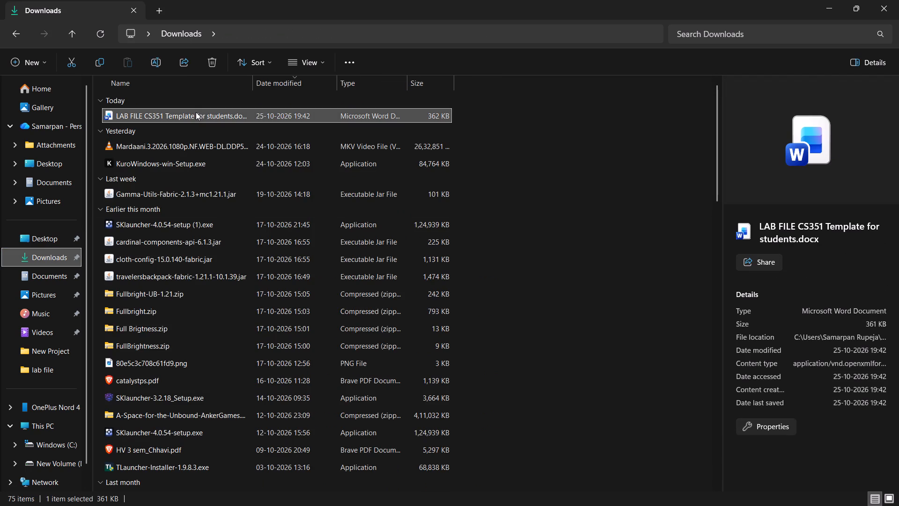
click(196, 112)
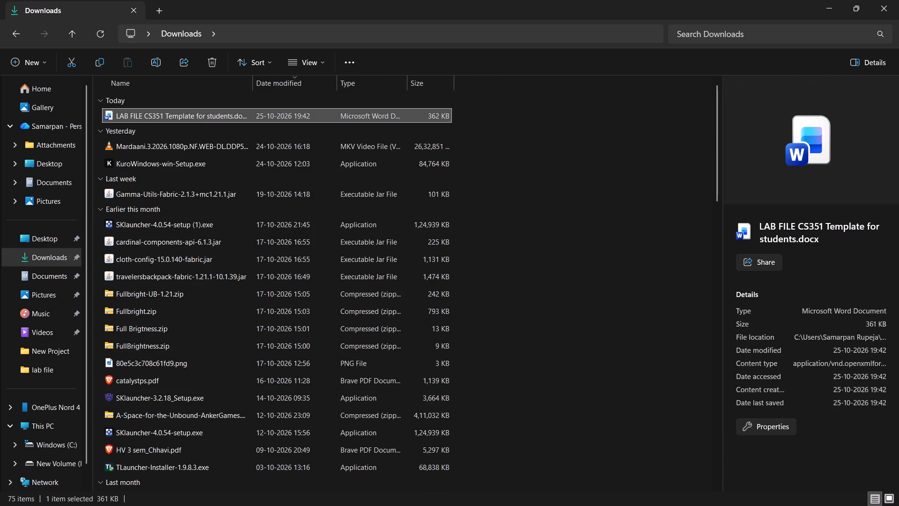
key(BackSpace)
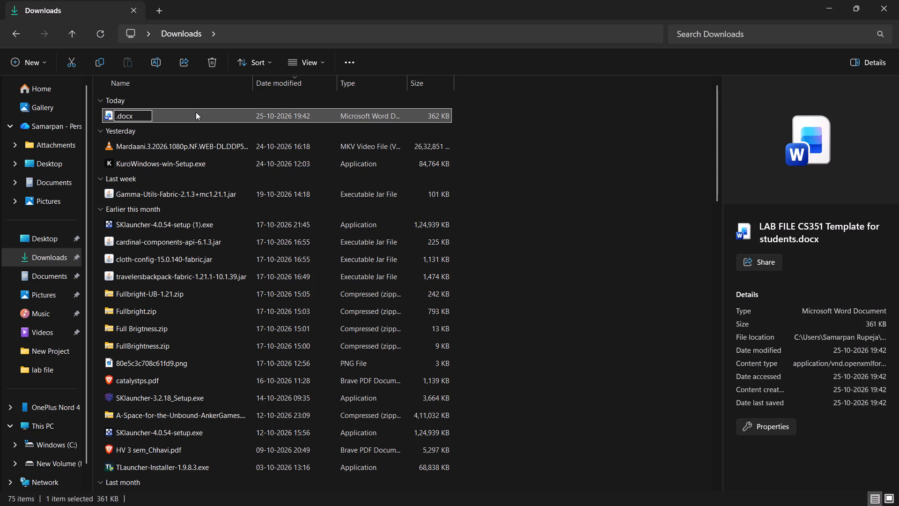
text(FSD)
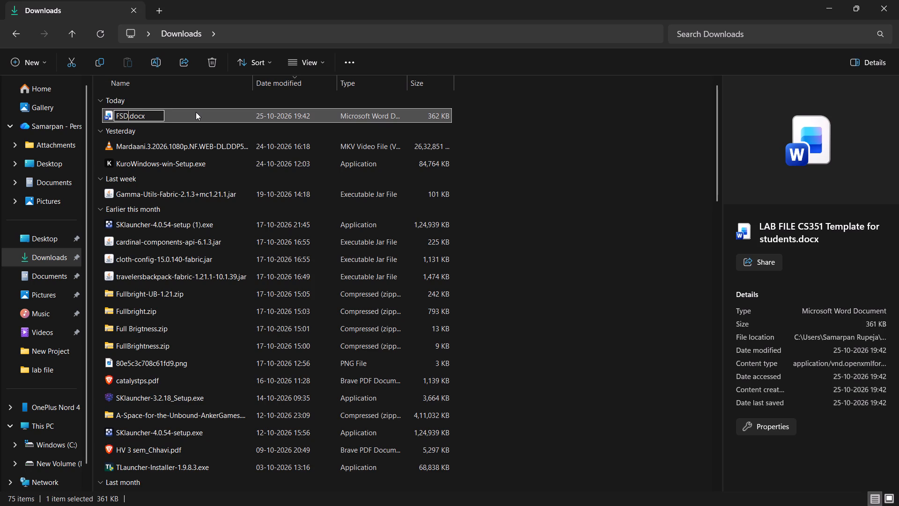
key(space)
text(lab file)
key(Return)
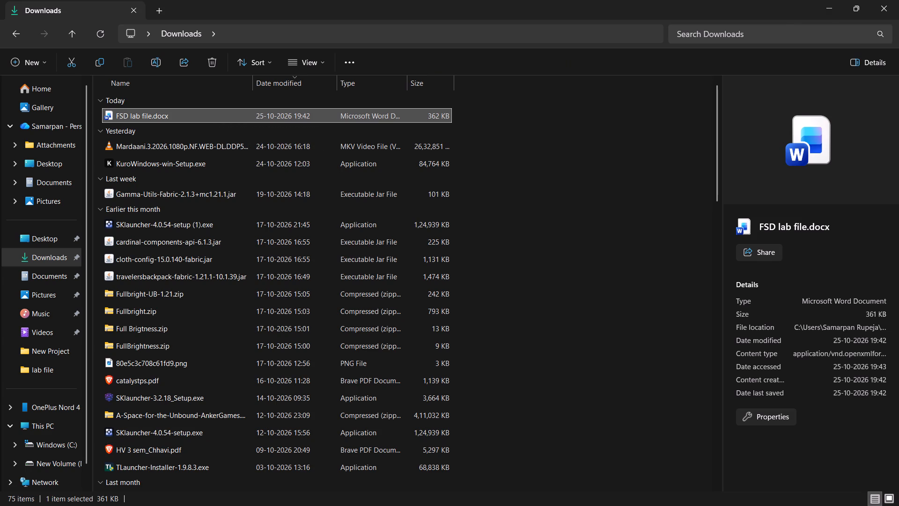
click(829, 10)
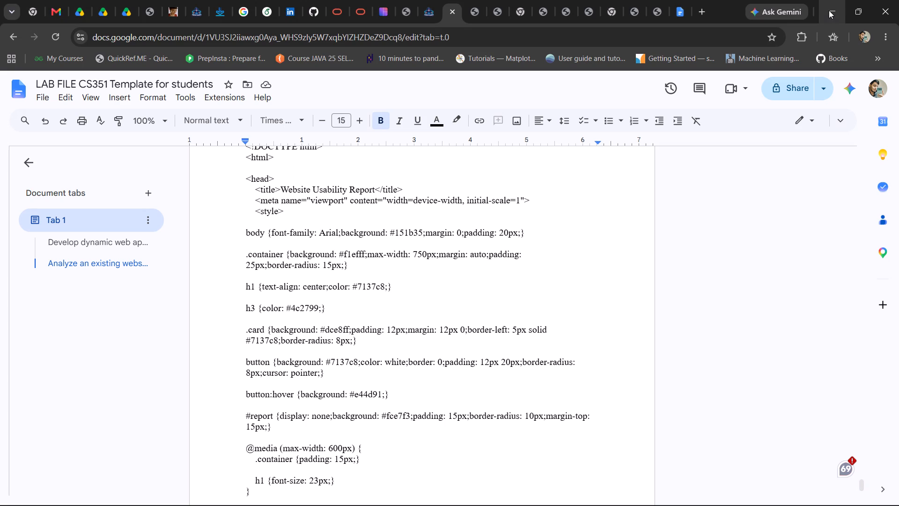
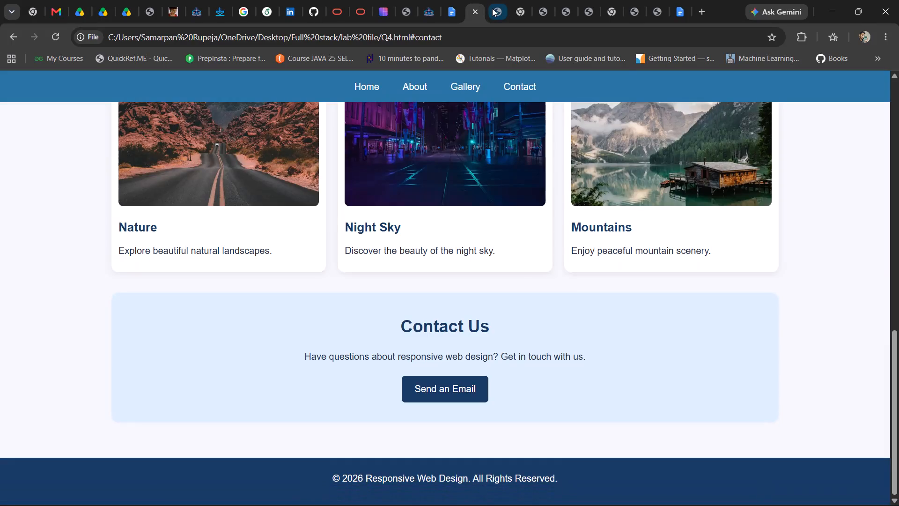
Look through the open experiment web pages, including Q5, Q3, Q7 and Q8, reloading the Q7 text analyzer page.
click(493, 8)
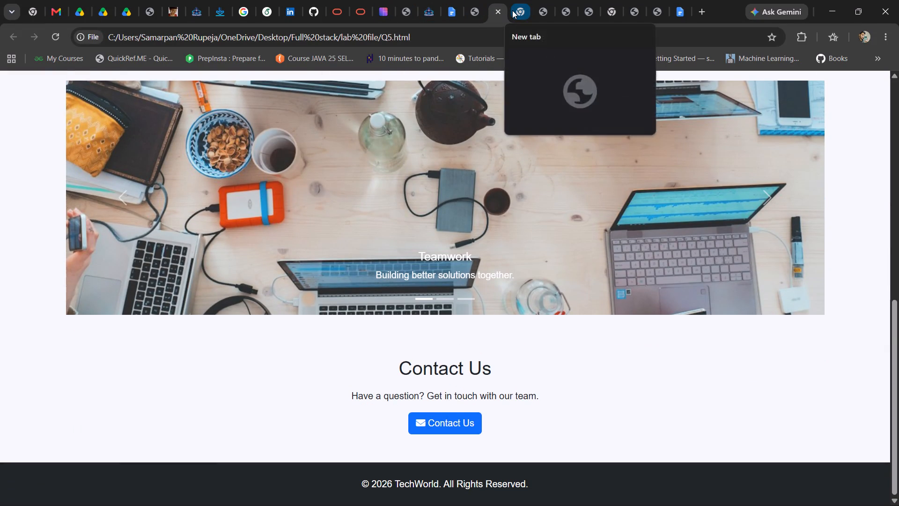
click(512, 10)
click(539, 14)
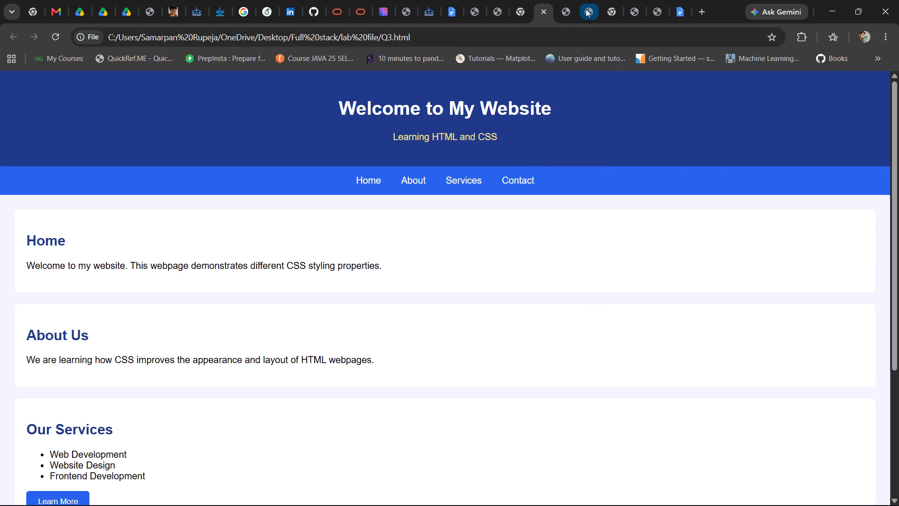
click(565, 9)
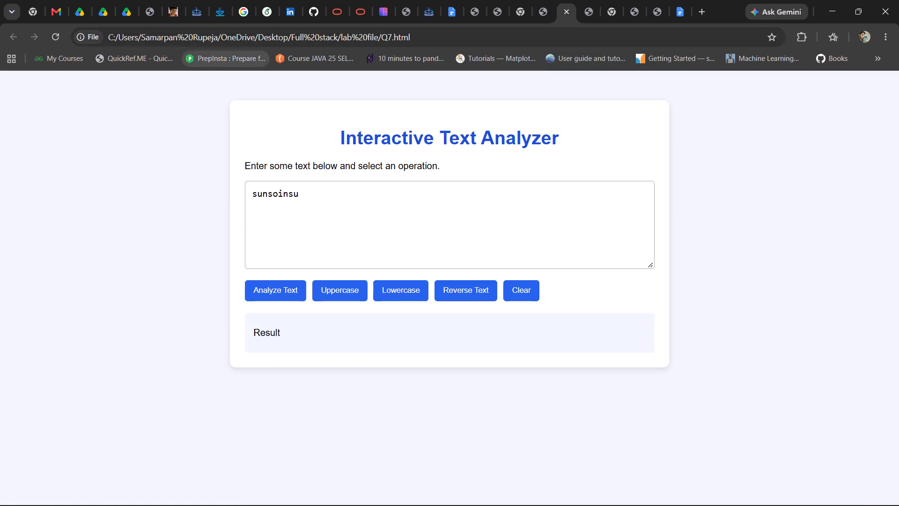
click(52, 35)
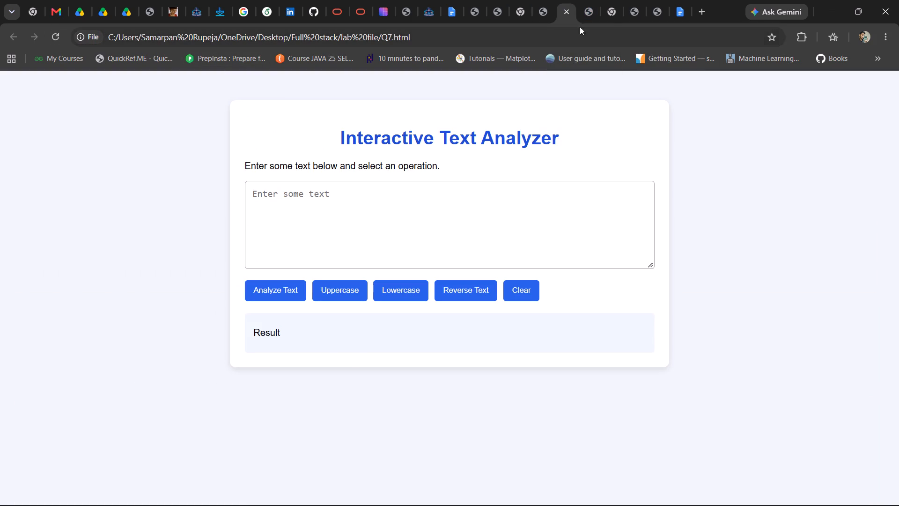
click(591, 5)
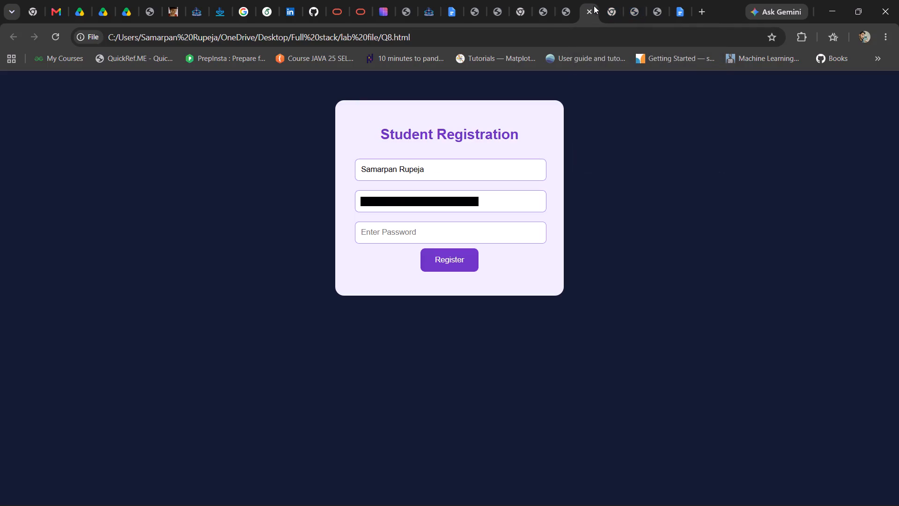
click(610, 6)
click(631, 14)
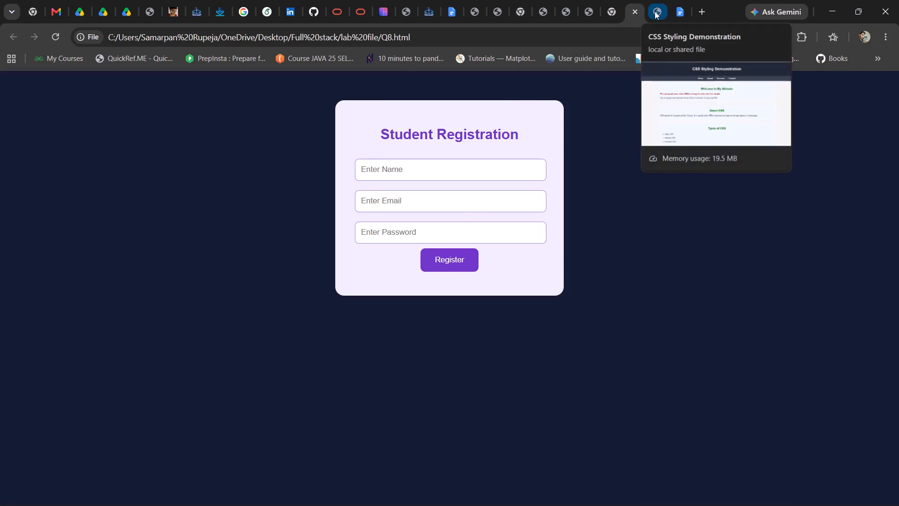
click(655, 11)
click(622, 6)
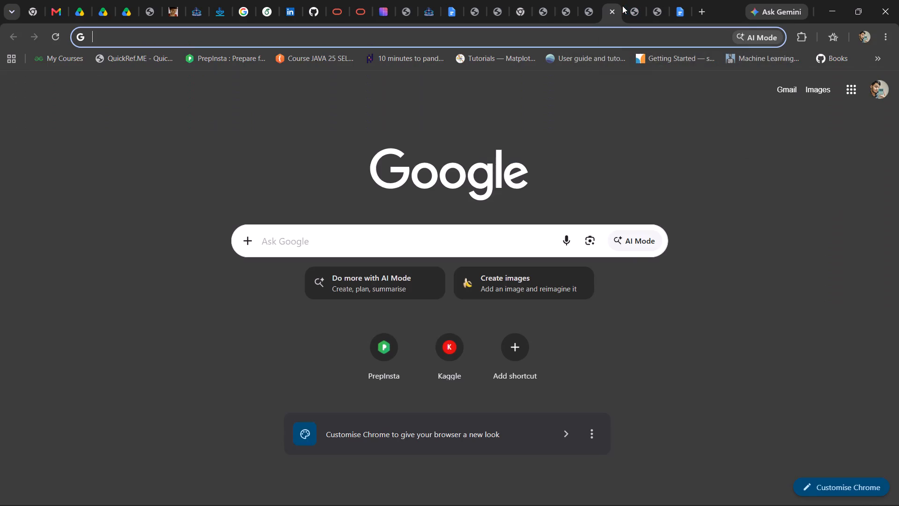
click(631, 10)
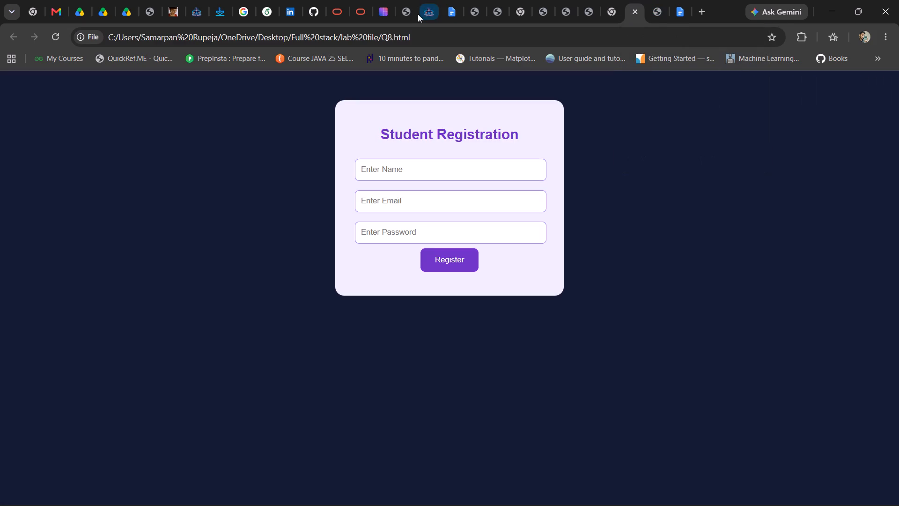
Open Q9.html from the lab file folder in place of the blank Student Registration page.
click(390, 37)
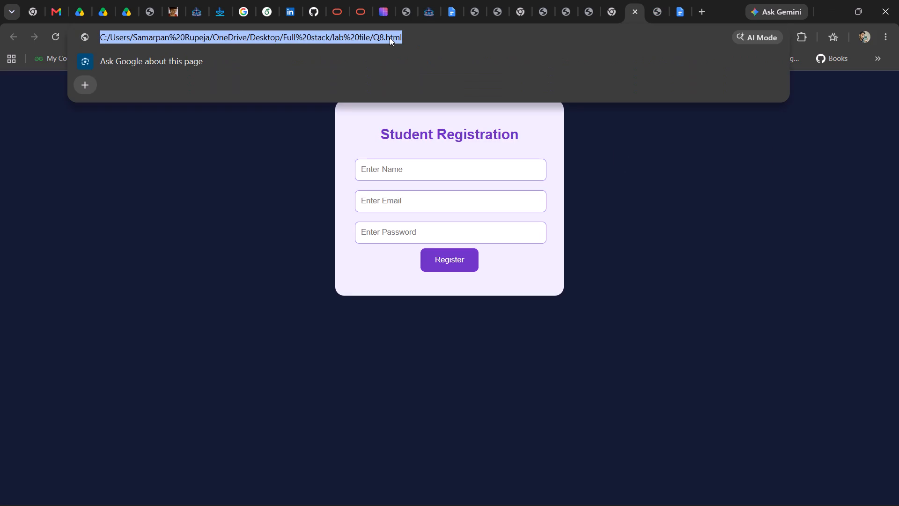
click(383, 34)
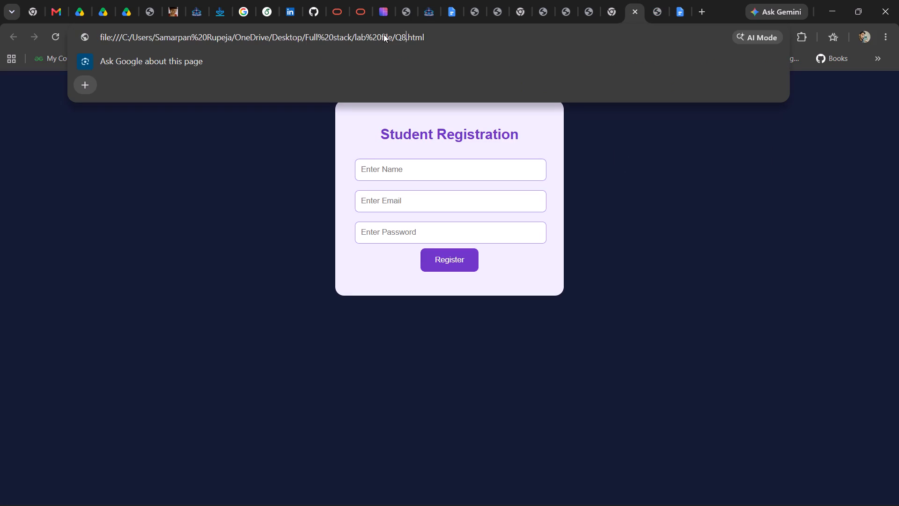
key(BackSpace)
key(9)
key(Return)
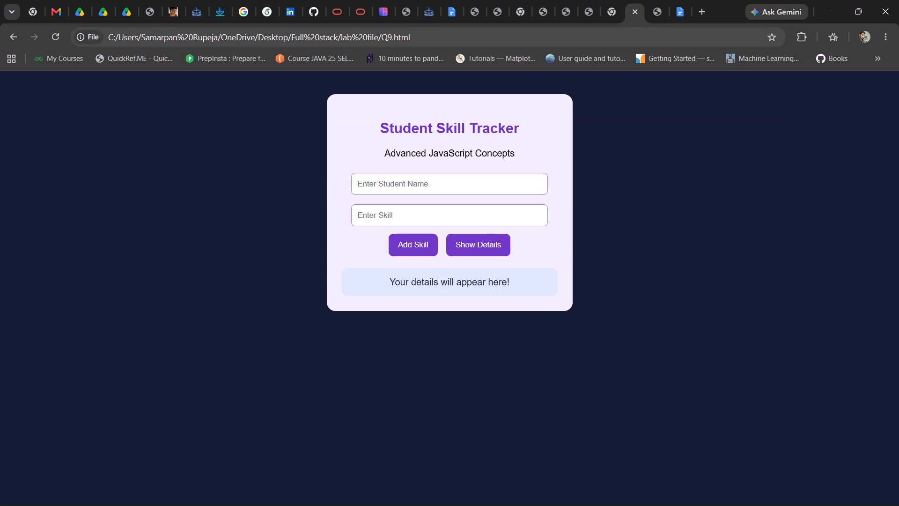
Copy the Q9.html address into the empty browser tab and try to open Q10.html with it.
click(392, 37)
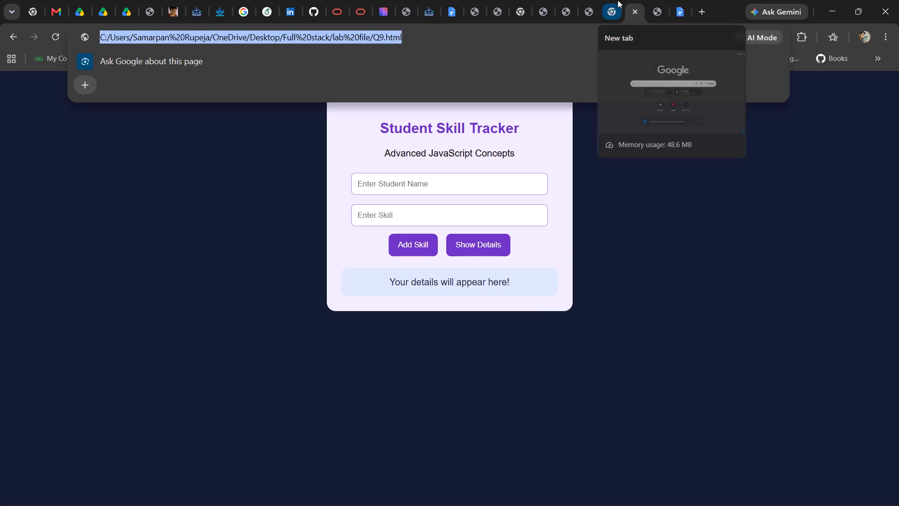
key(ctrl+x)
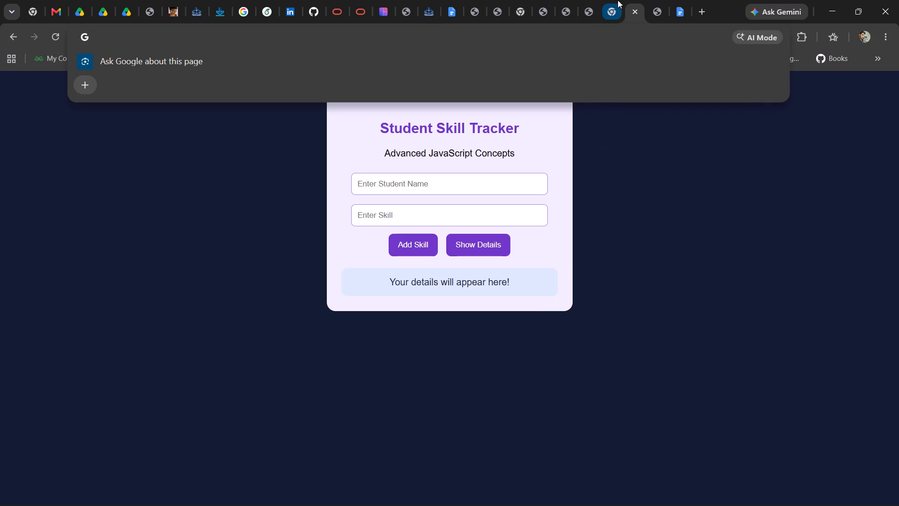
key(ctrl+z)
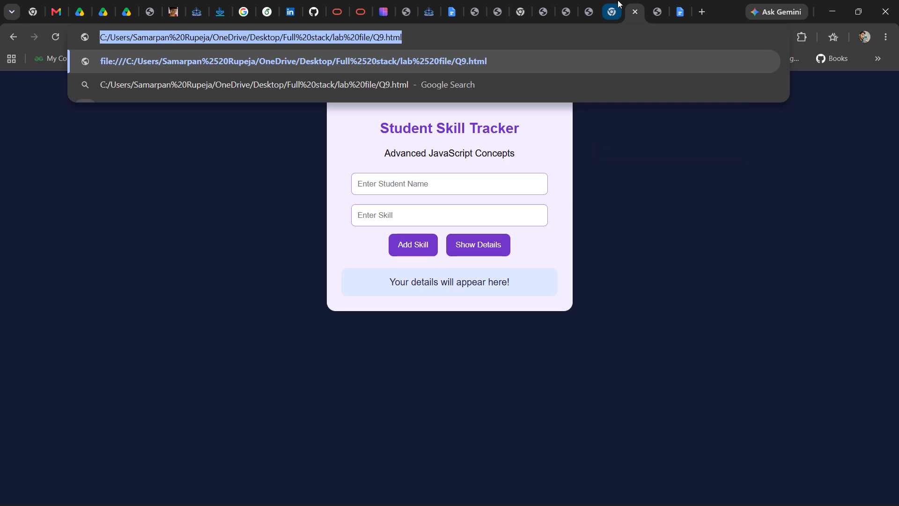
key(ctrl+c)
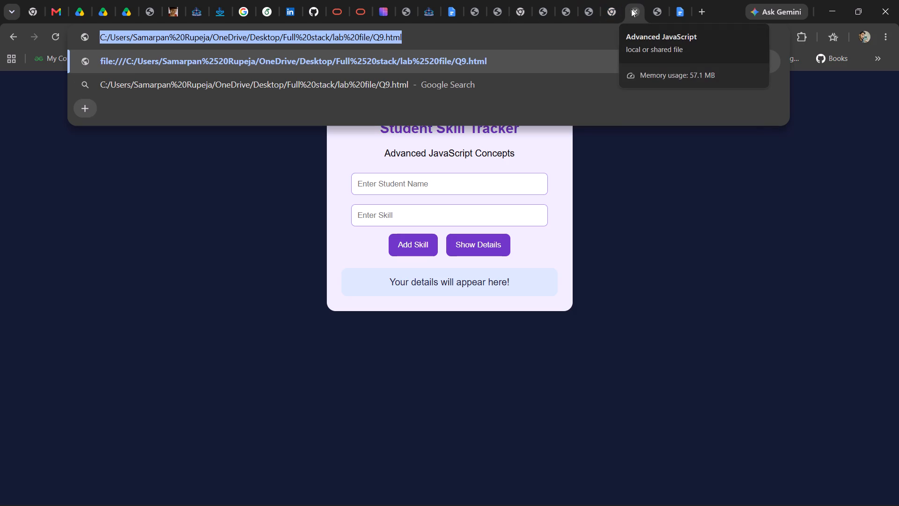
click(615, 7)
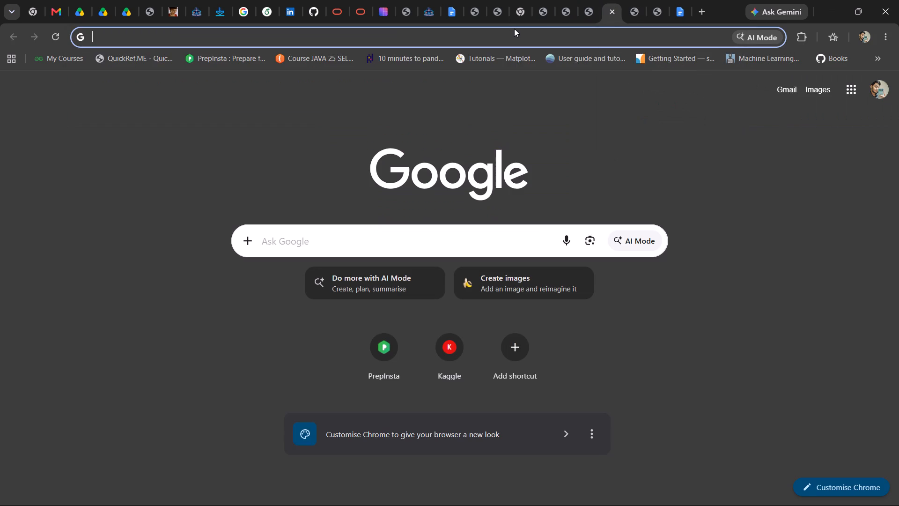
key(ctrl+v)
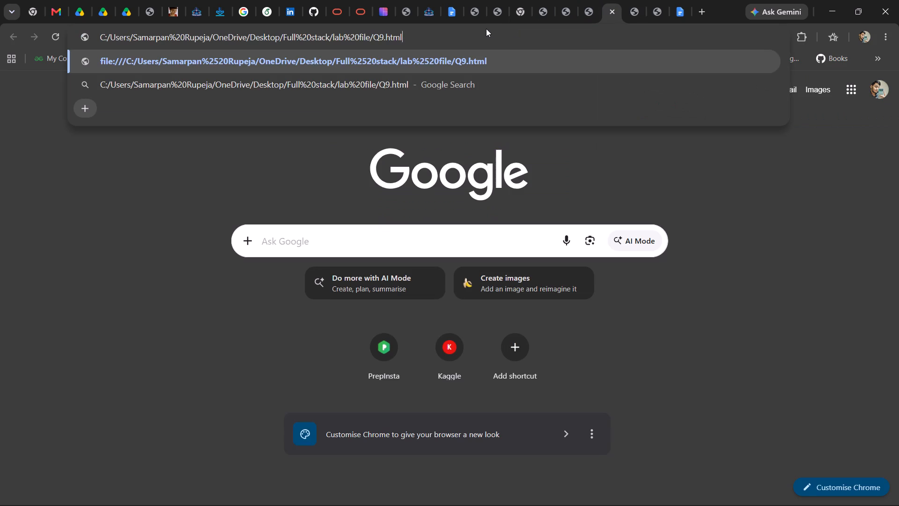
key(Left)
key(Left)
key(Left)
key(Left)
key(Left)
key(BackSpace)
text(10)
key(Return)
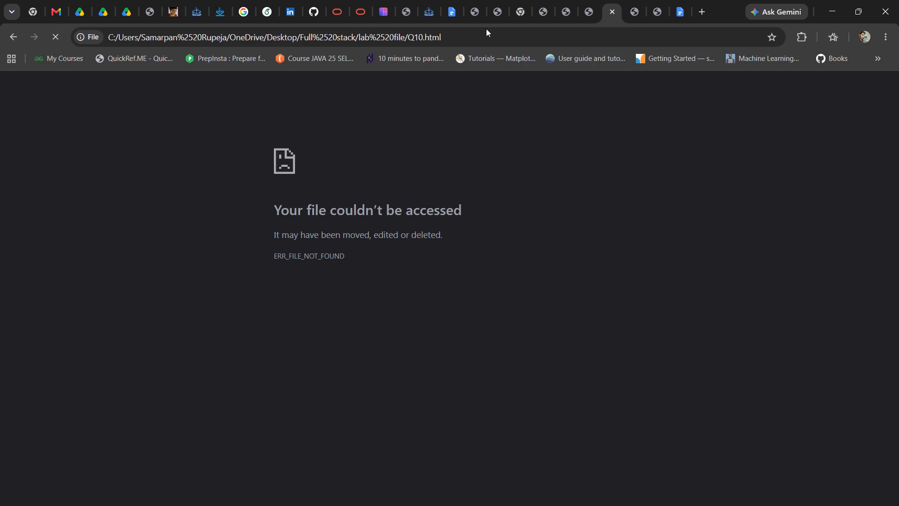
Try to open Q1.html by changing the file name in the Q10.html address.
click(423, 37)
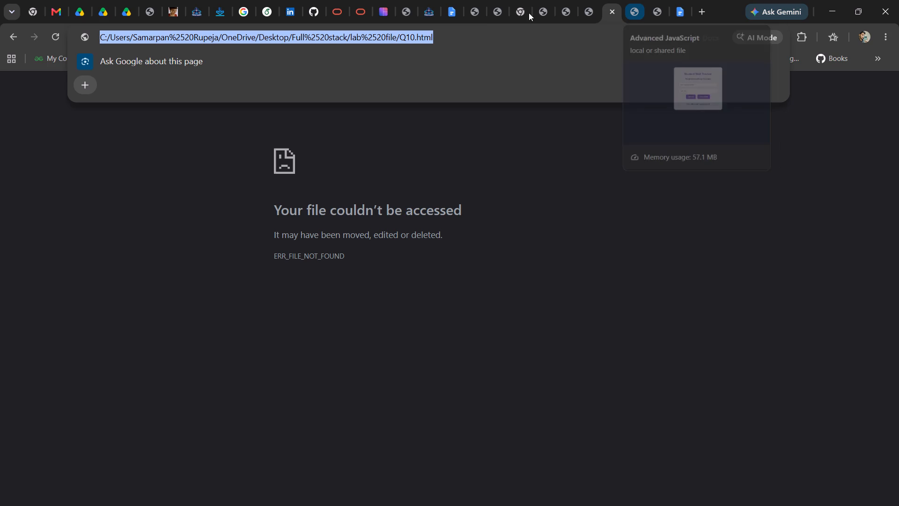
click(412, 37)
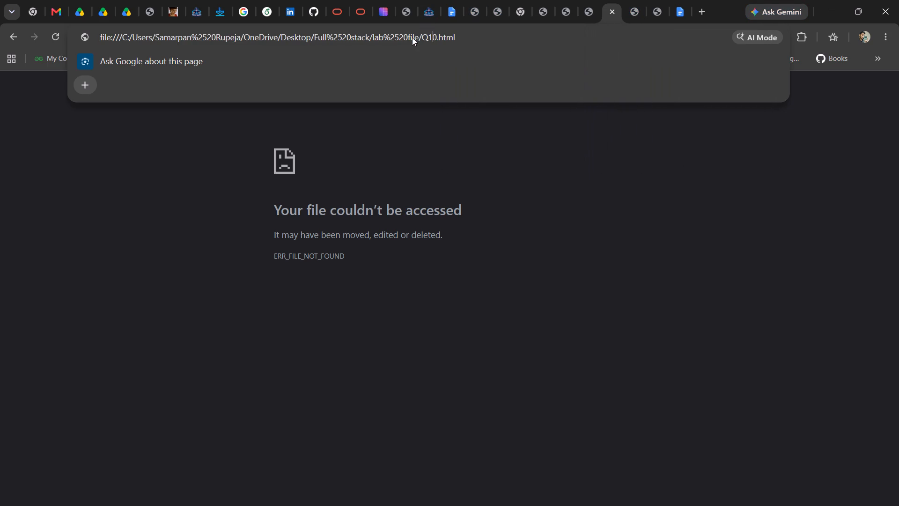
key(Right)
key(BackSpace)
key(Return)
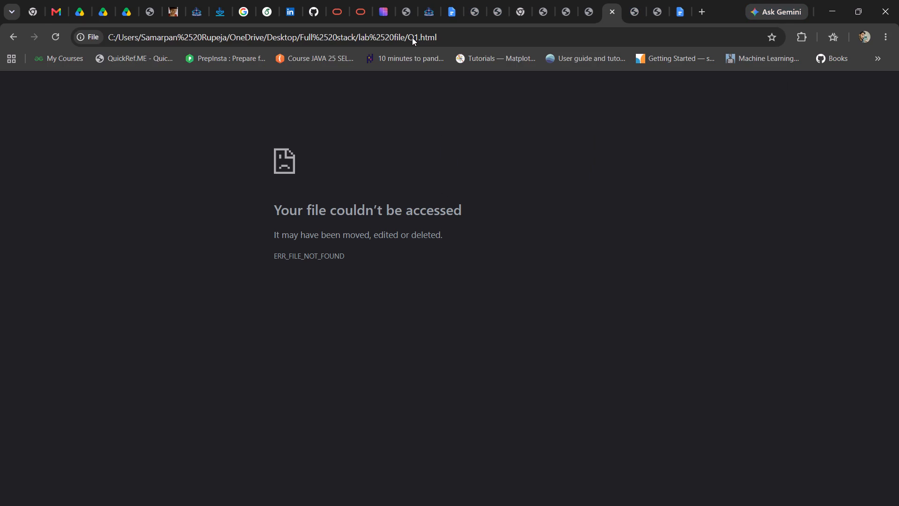
Close all the experiment HTML pages and empty tabs, leaving the Lab File 351 document open.
click(612, 10)
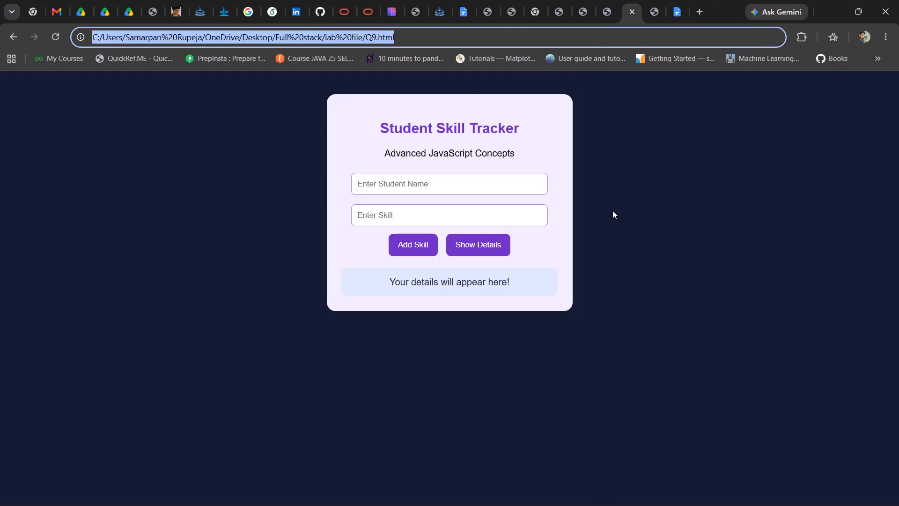
click(612, 210)
click(487, 9)
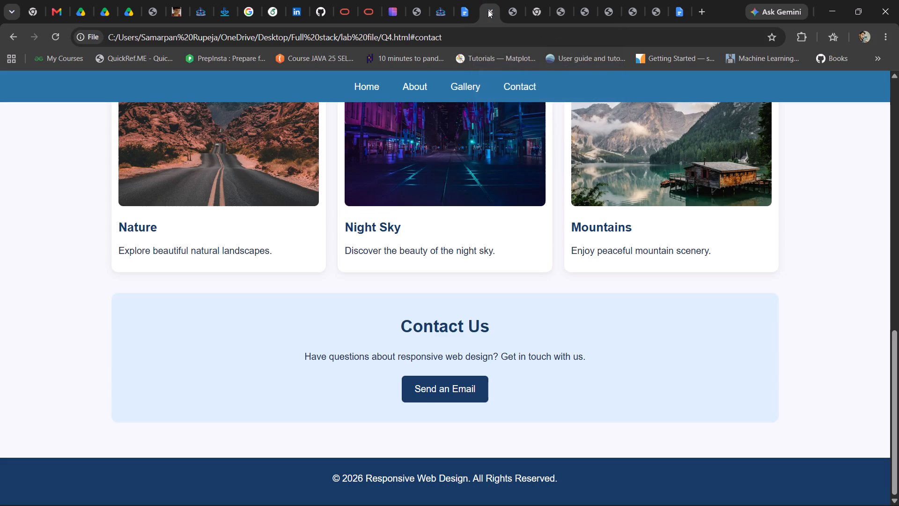
click(491, 11)
click(491, 11)
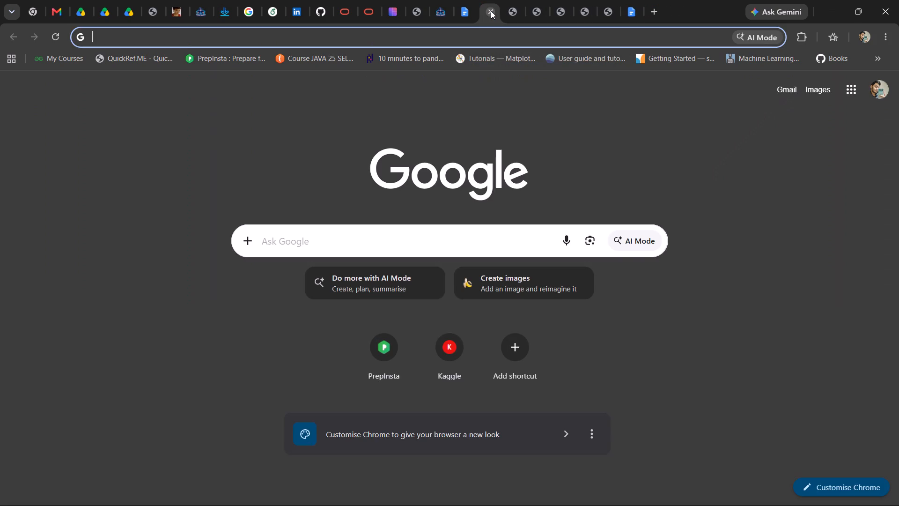
click(491, 11)
click(491, 11)
click(491, 11)
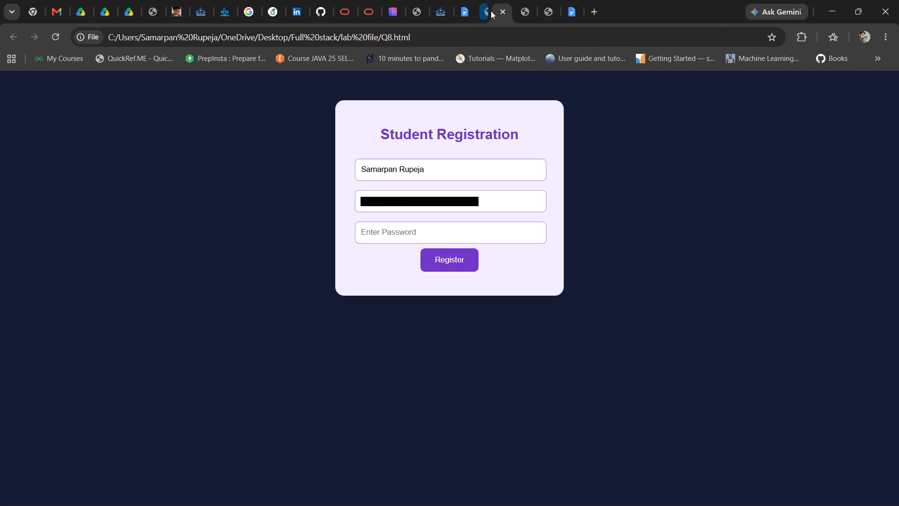
click(491, 11)
click(491, 11)
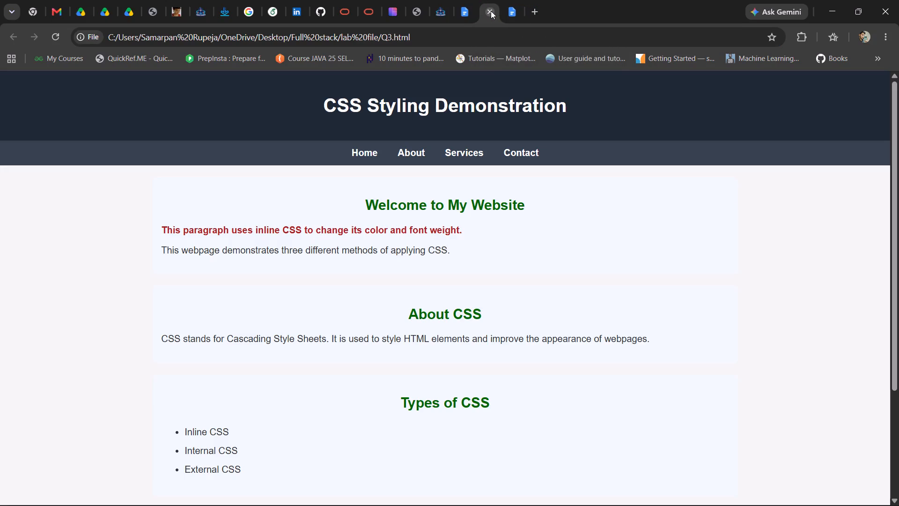
click(491, 11)
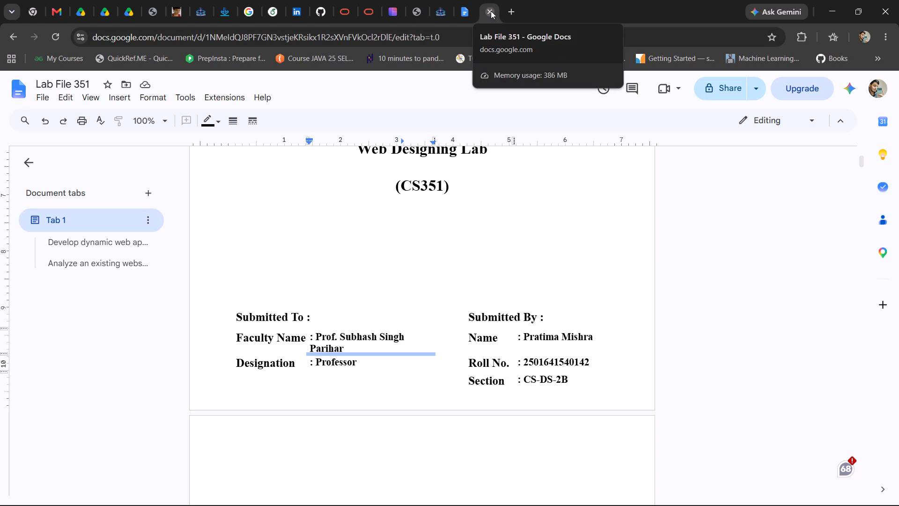
click(721, 201)
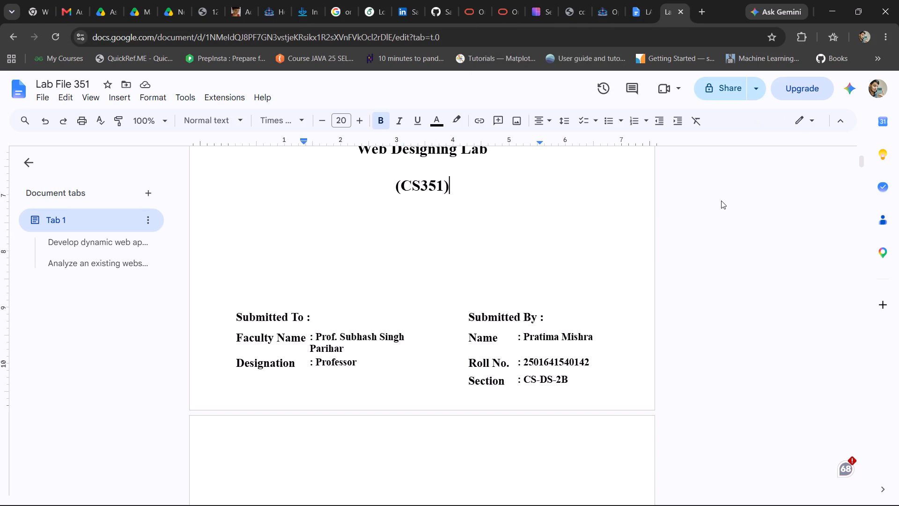
click(825, 5)
click(840, 5)
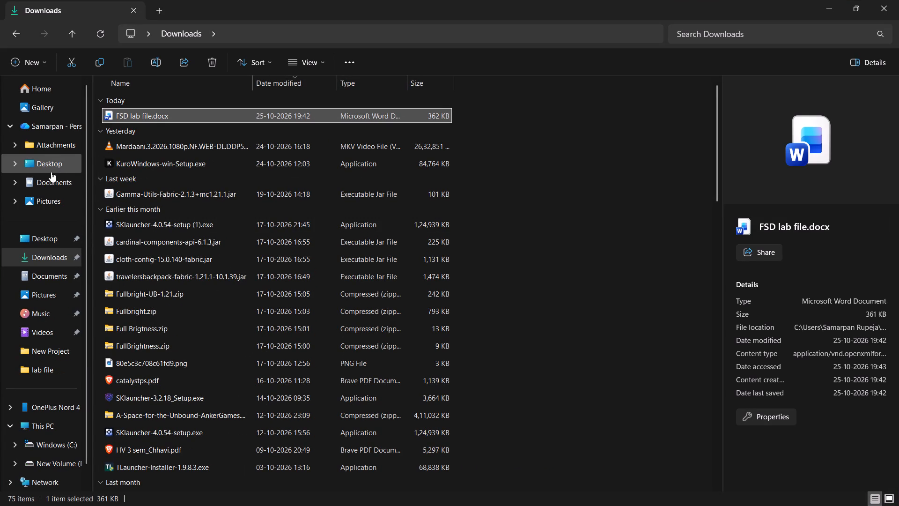
click(58, 161)
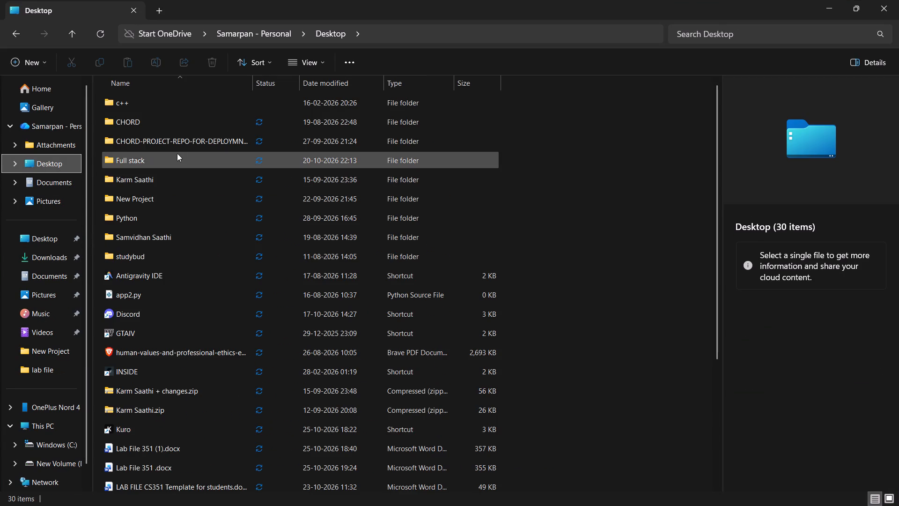
double_click(177, 154)
double_click(173, 155)
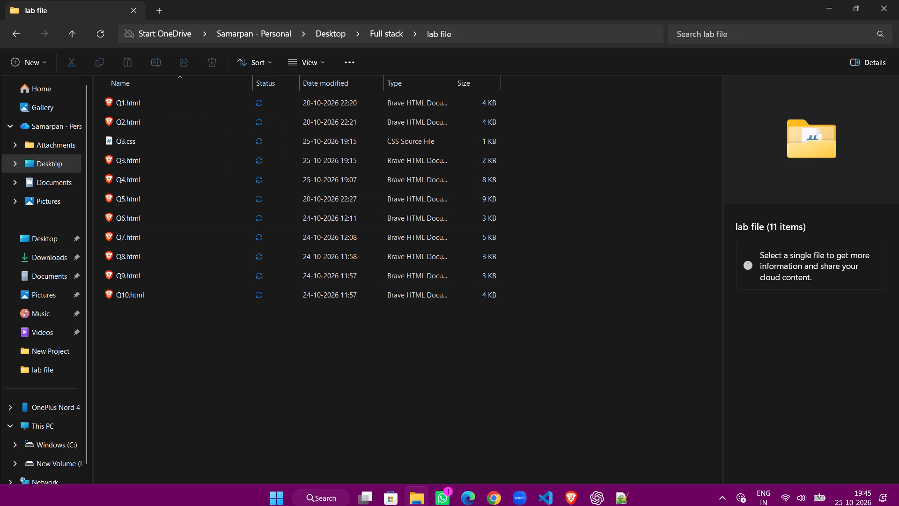
Open Brave with the Work profile and return to the lab file folder in File Explorer.
click(574, 489)
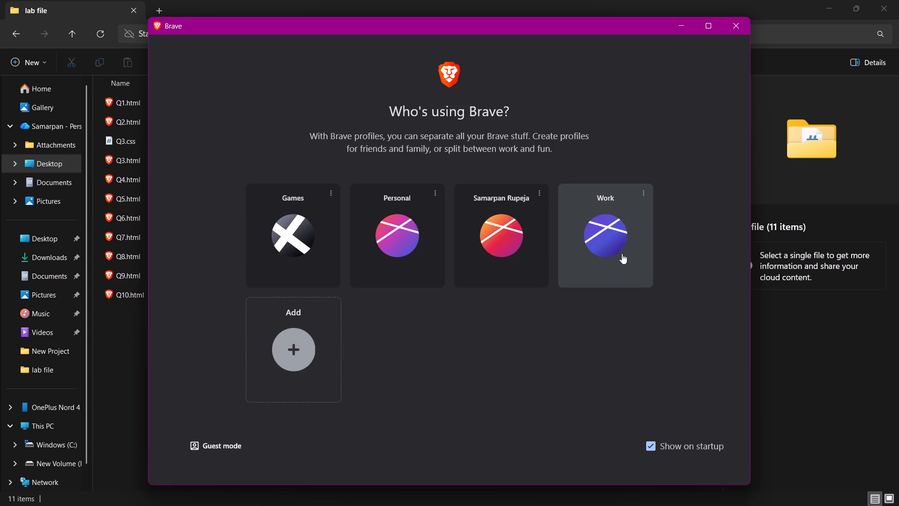
click(638, 281)
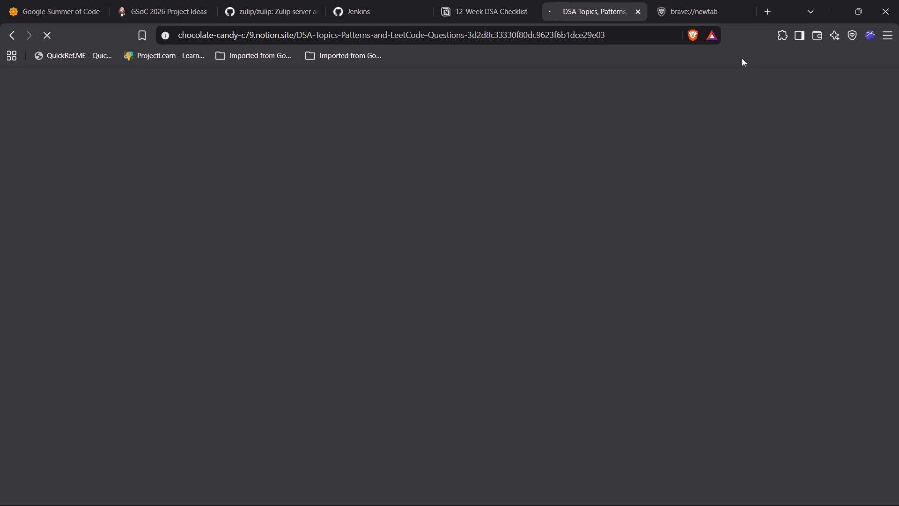
click(697, 1)
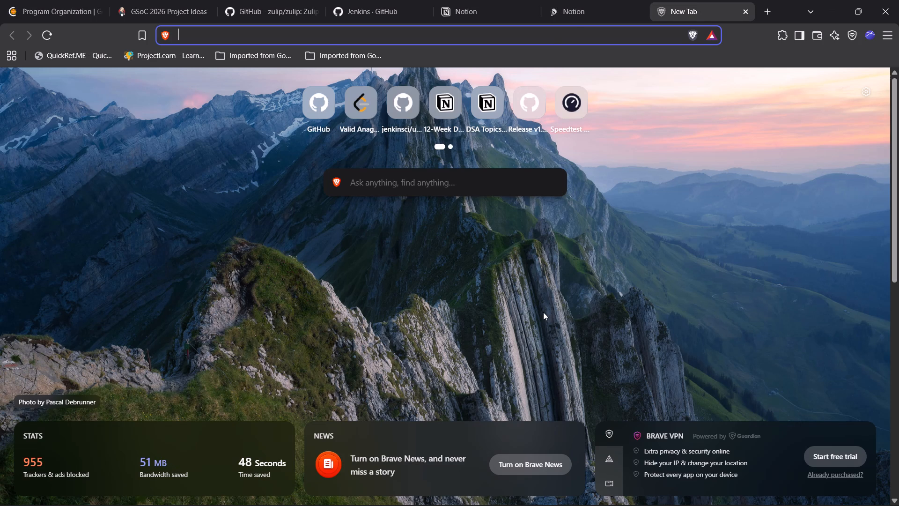
key(alt+Tab)
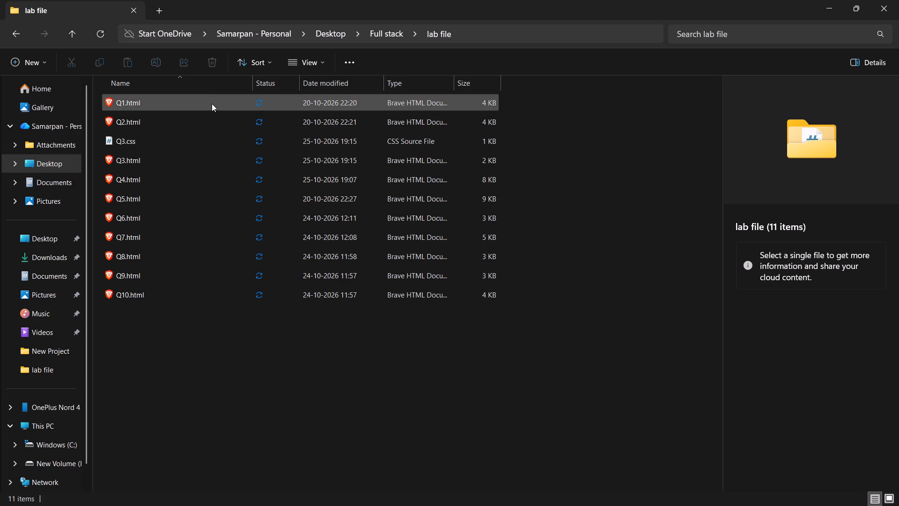
Open Q1.html, Q2.html, Q3.html and Q4.html from the lab file folder in Brave and view the Q4 page's image gallery.
double_click(211, 104)
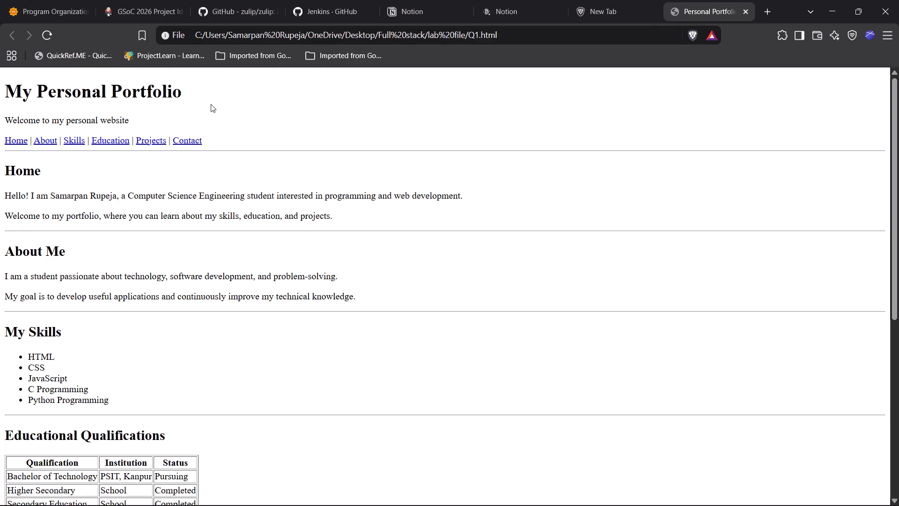
key(alt+Tab)
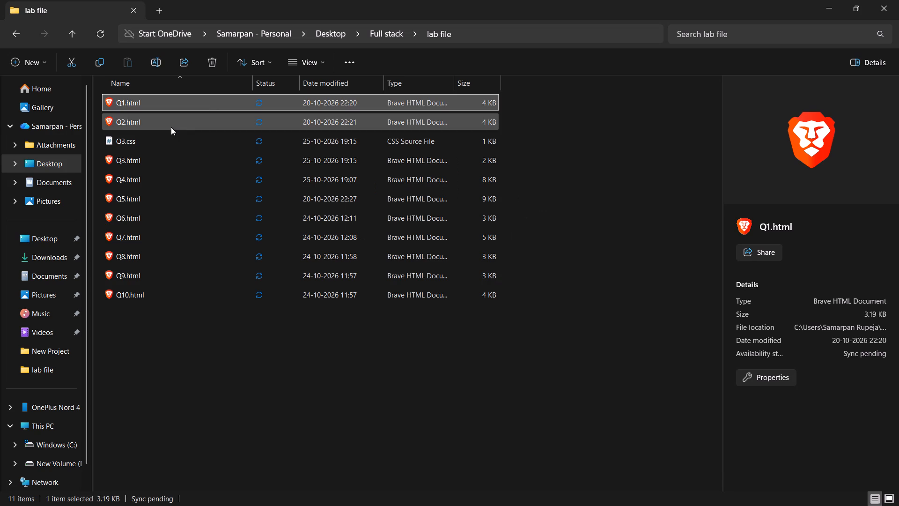
double_click(171, 127)
key(alt+Tab)
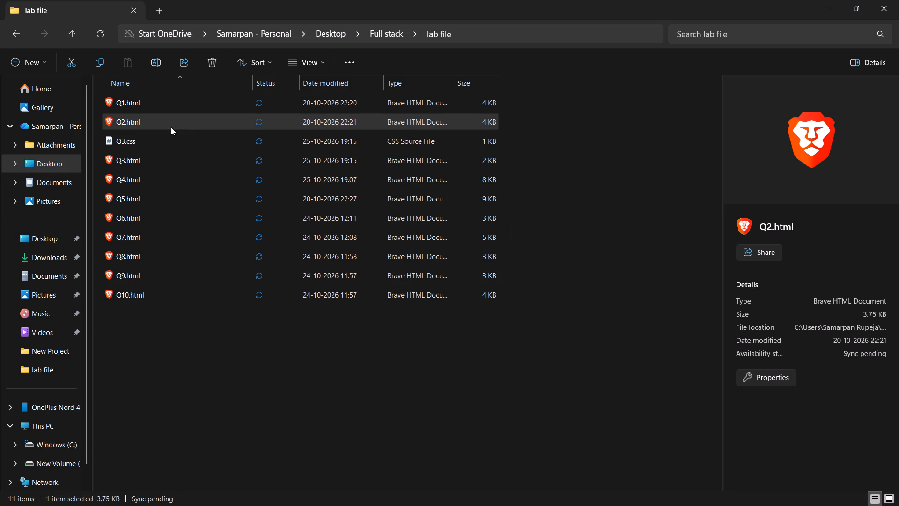
double_click(147, 155)
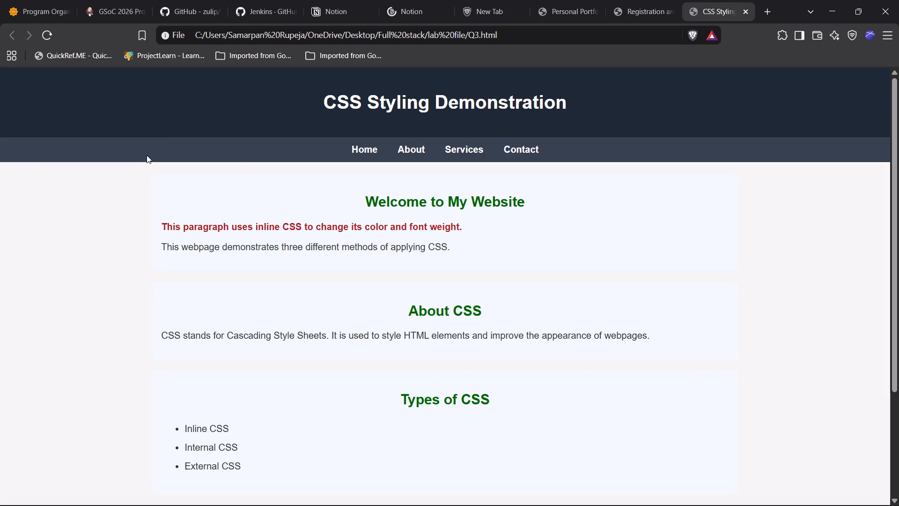
key(alt+Tab)
double_click(140, 181)
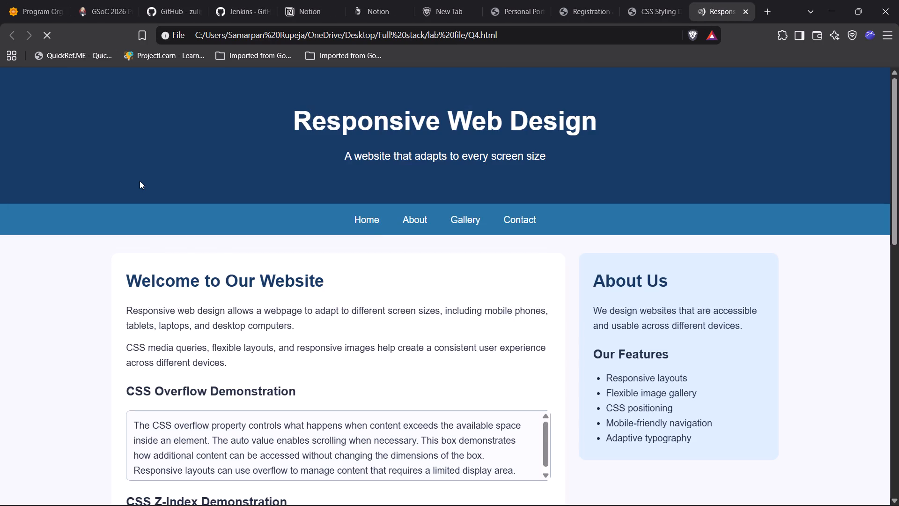
key(alt+Tab)
key(alt+Tab)
key(alt+Tab)
key(alt+Tab)
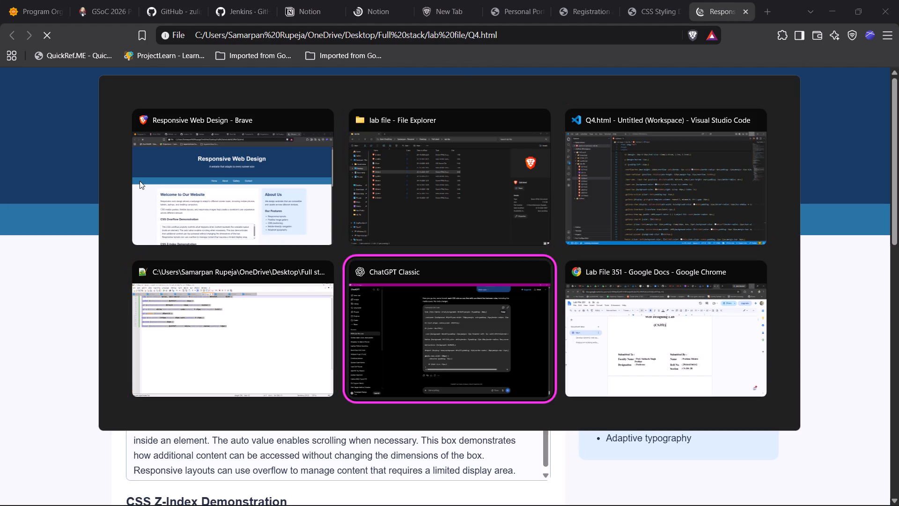
key(alt+Tab)
key(alt+Tab)
scroll(221, 272, down, 2)
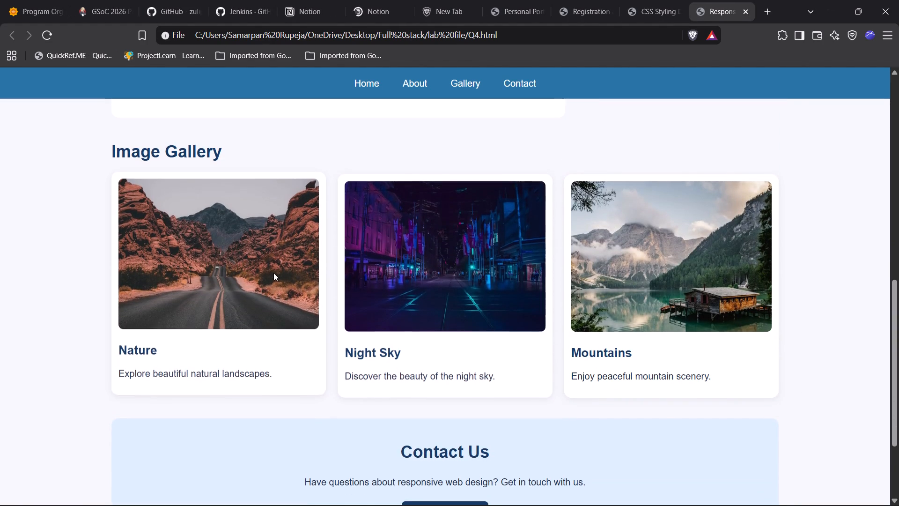
Open Q5.html and Q6.html from the lab file folder as further Brave pages.
key(alt+Tab)
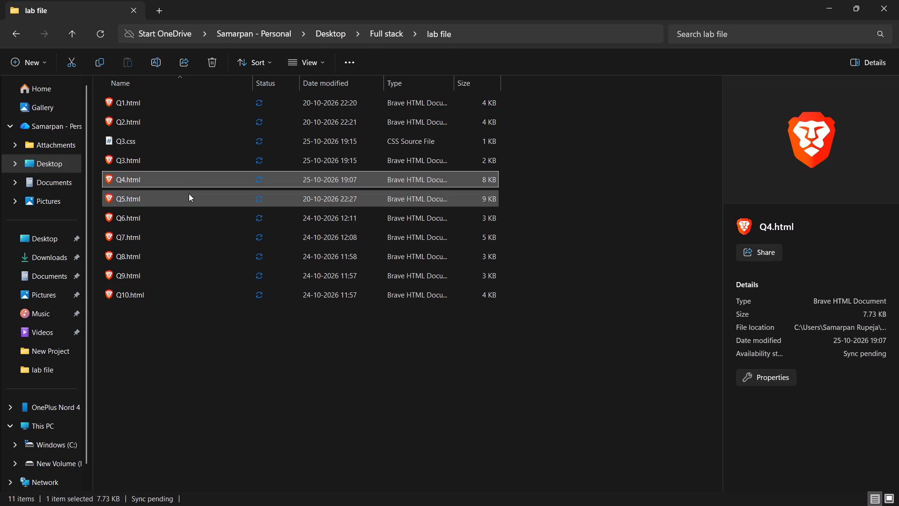
double_click(189, 193)
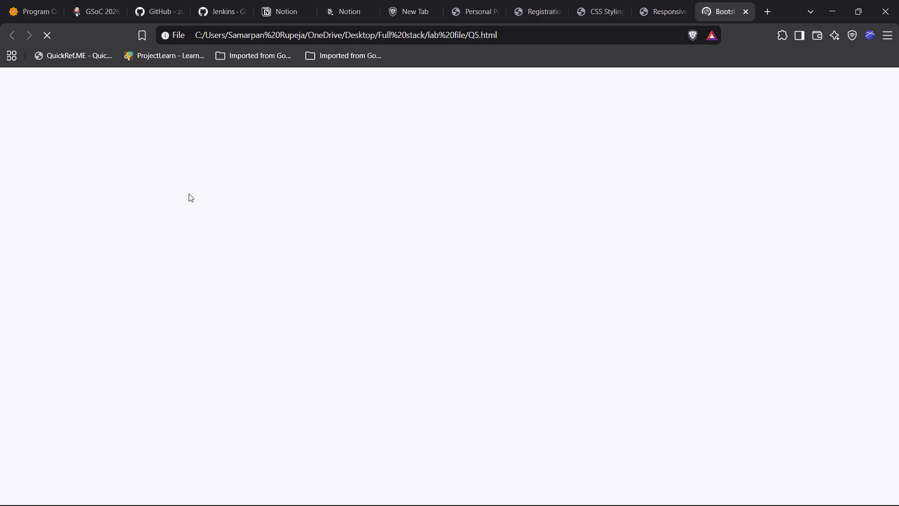
key(alt+Tab)
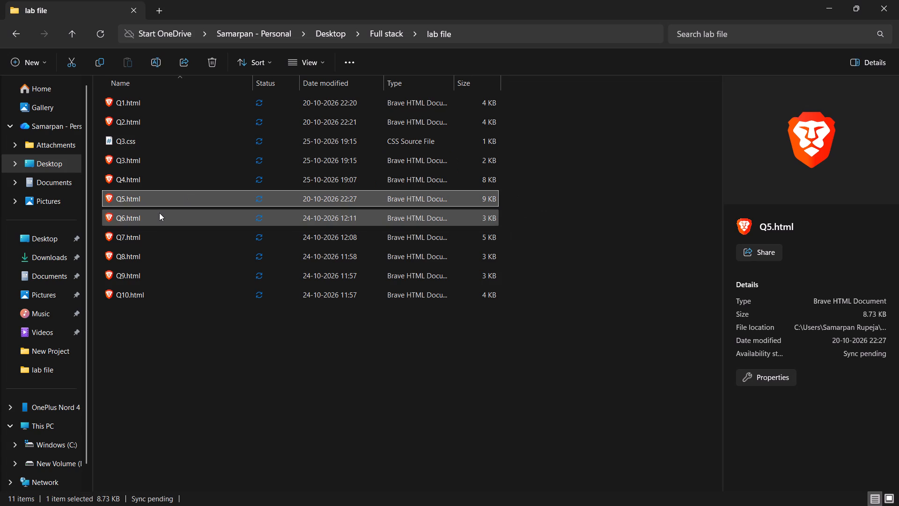
double_click(159, 213)
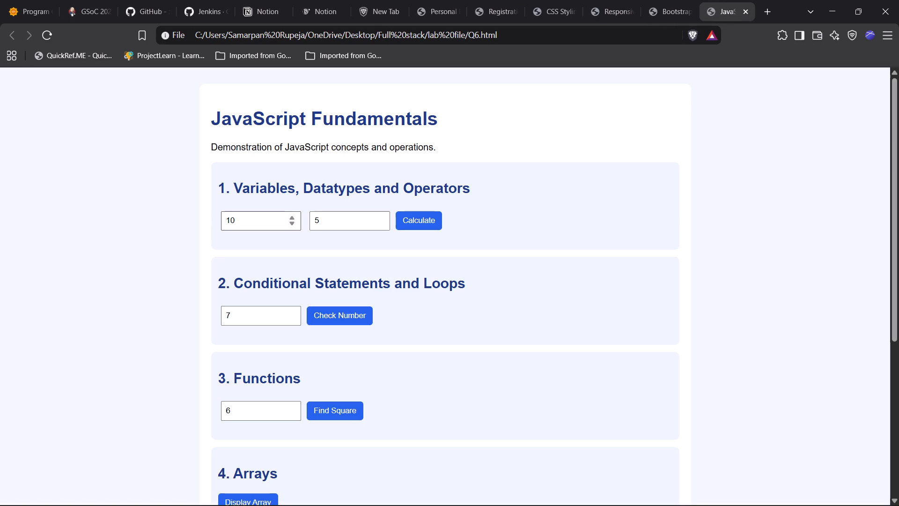
scroll(230, 218, up, 6)
scroll(230, 218, down, 3)
Open Q7.html, Q8.html, Q9.html and Q10.html from the lab file folder in Brave and look over the Q10 page.
key(alt+Tab)
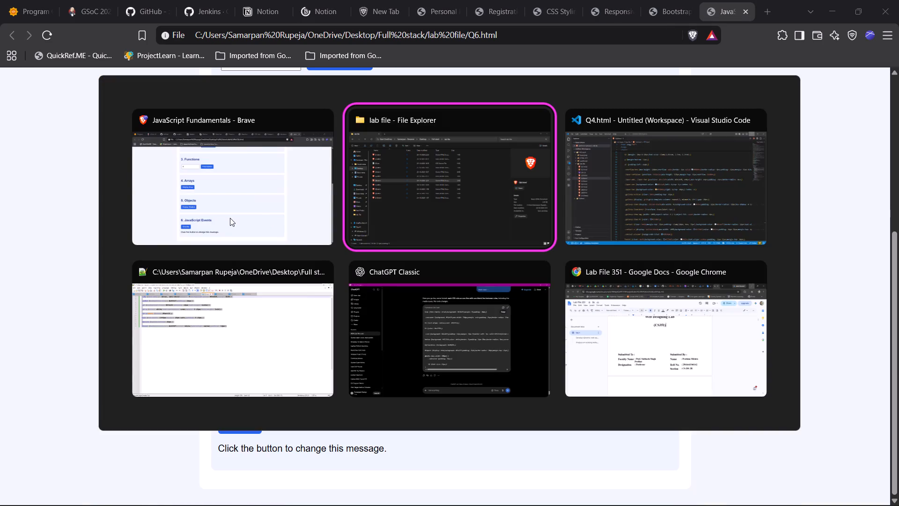
double_click(197, 232)
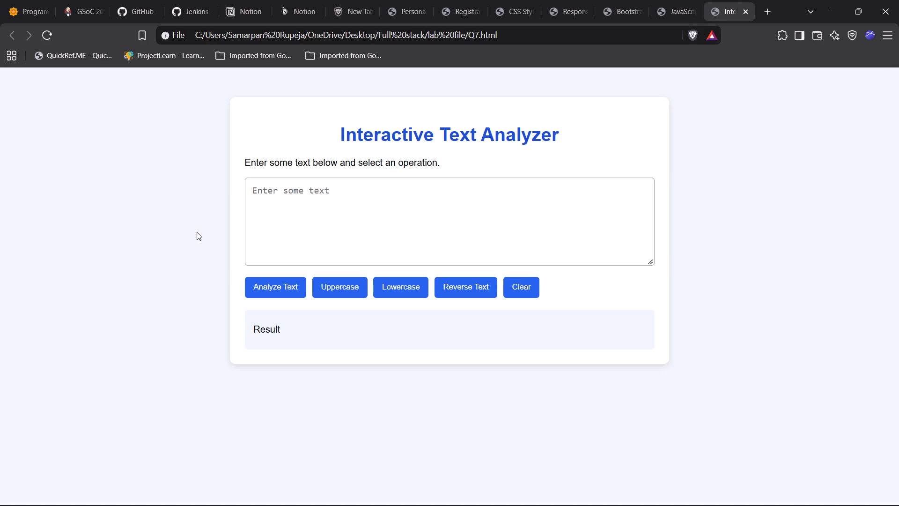
key(alt+Tab)
double_click(175, 253)
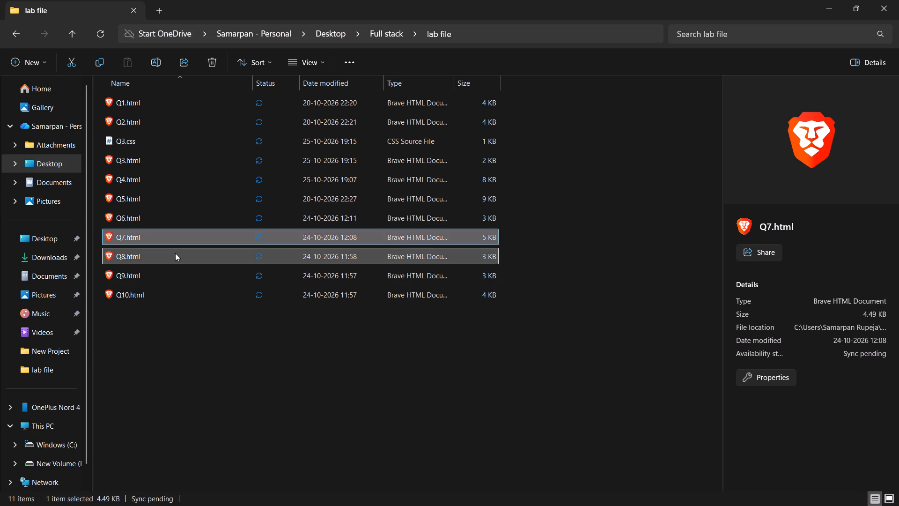
key(alt+Tab)
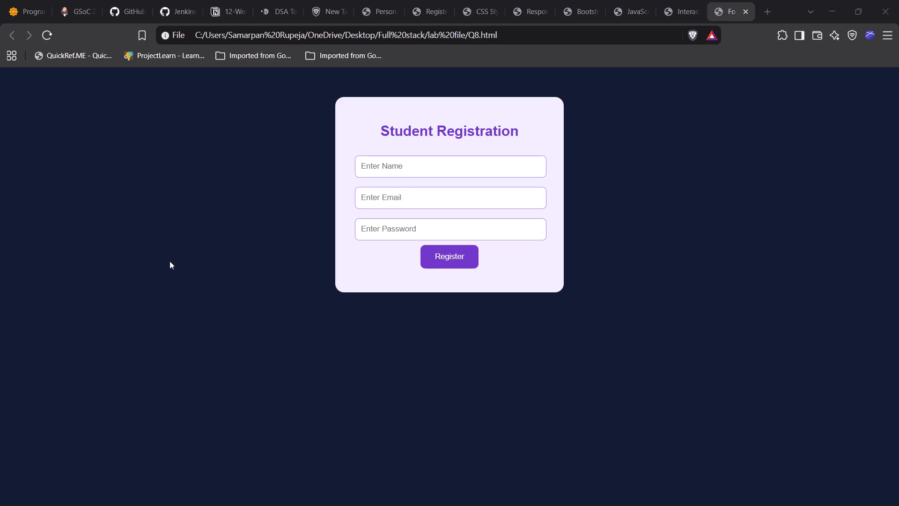
double_click(161, 276)
key(alt+Tab)
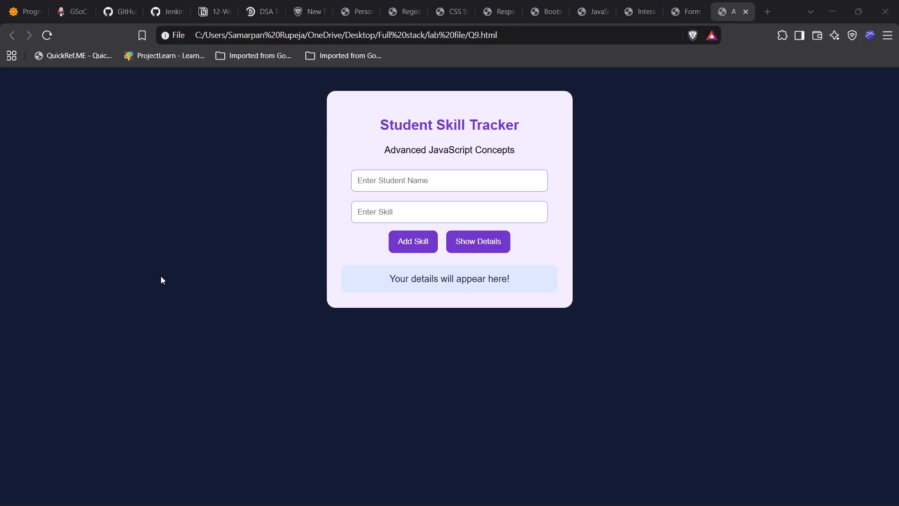
double_click(145, 291)
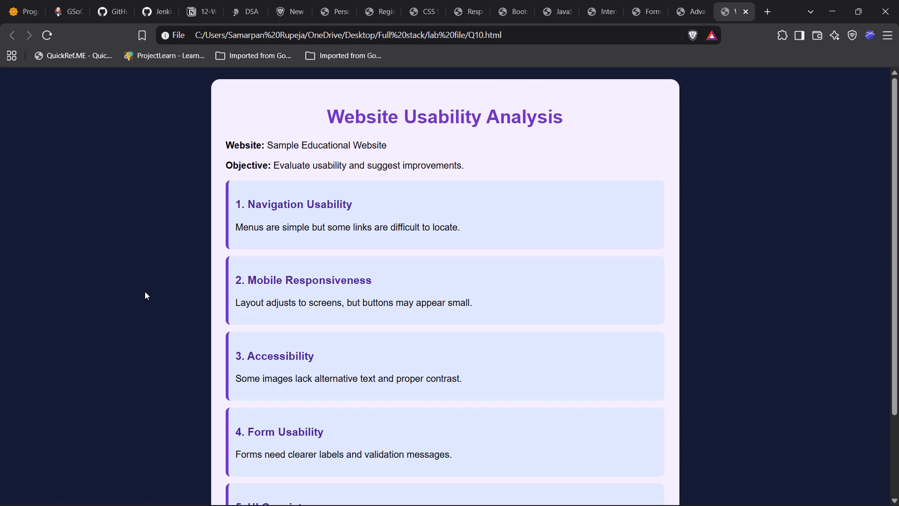
scroll(365, 287, down, 3)
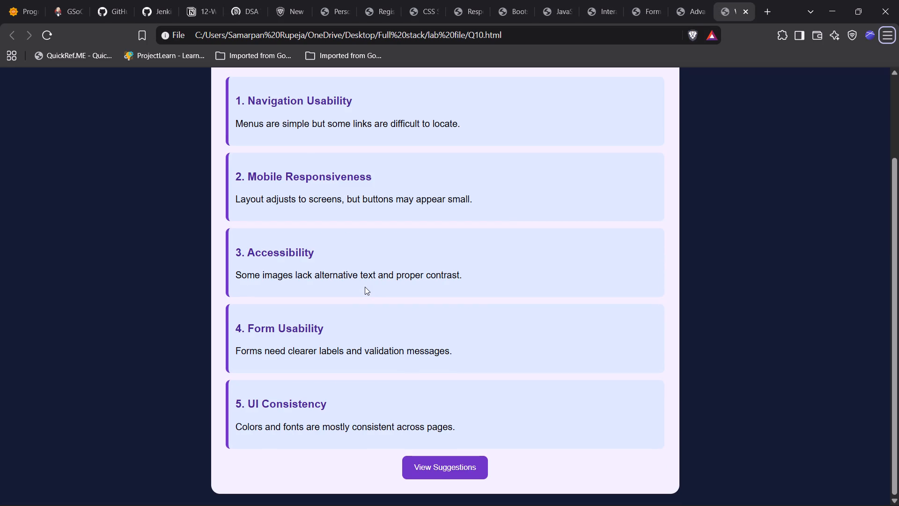
scroll(365, 287, right, 1)
scroll(418, 357, up, 4)
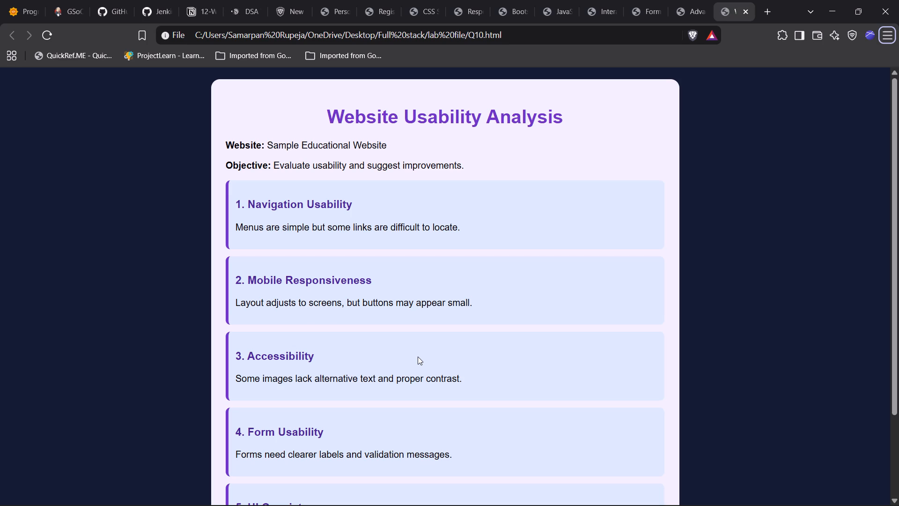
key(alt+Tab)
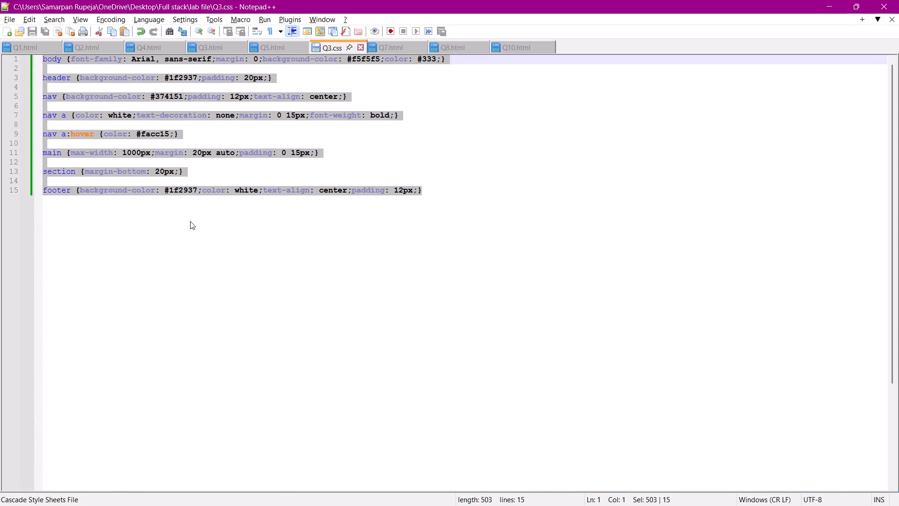
click(442, 40)
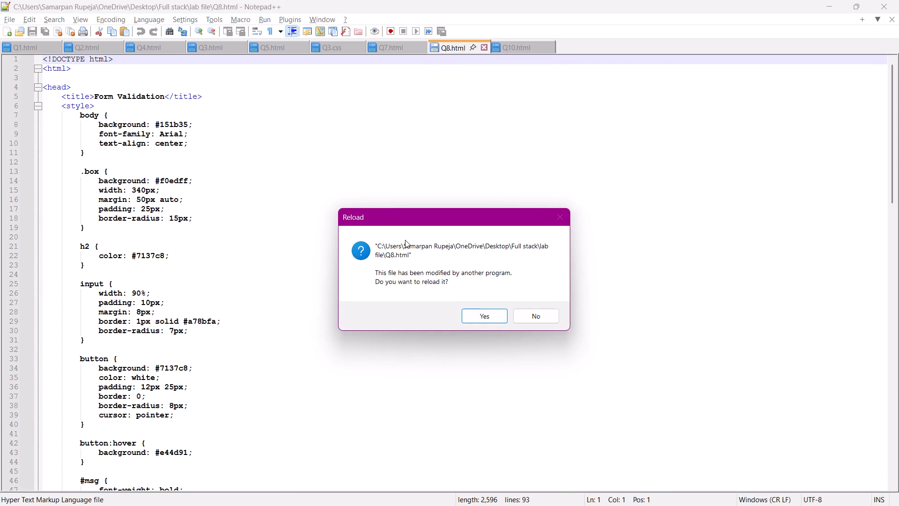
click(480, 323)
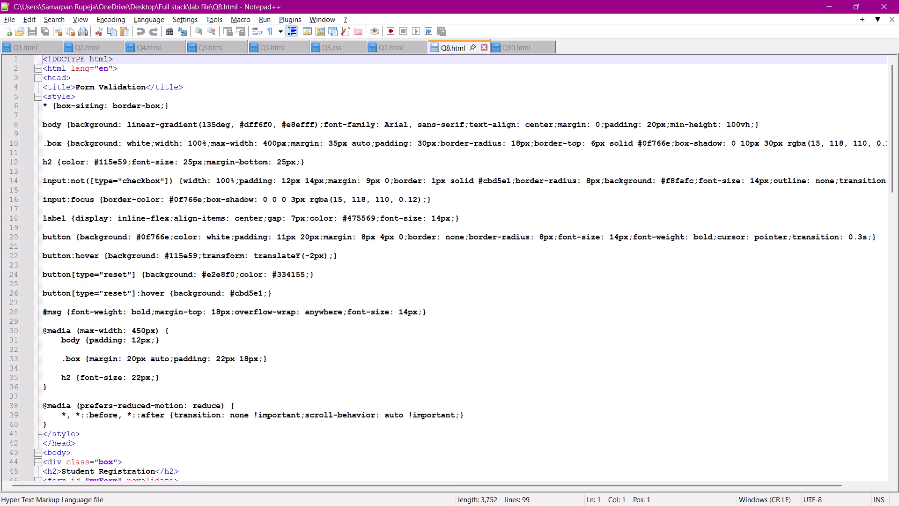
click(361, 295)
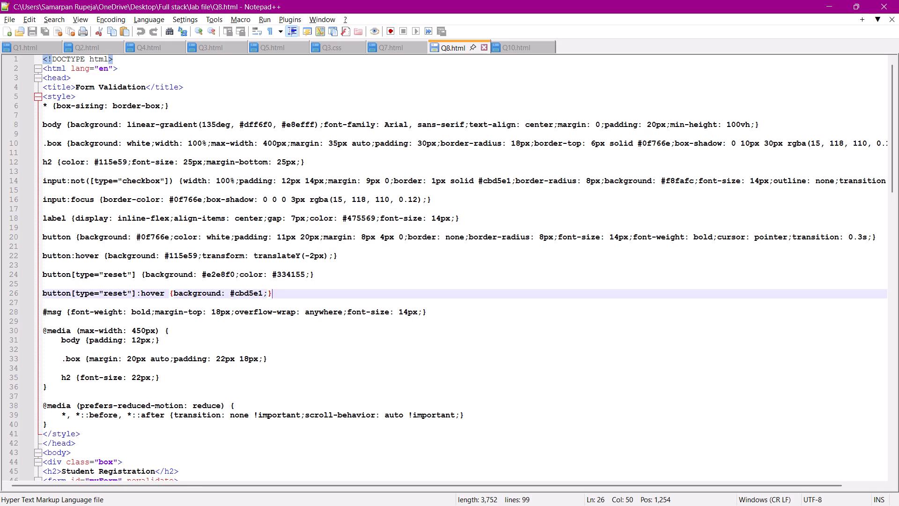
key(ctrl+a)
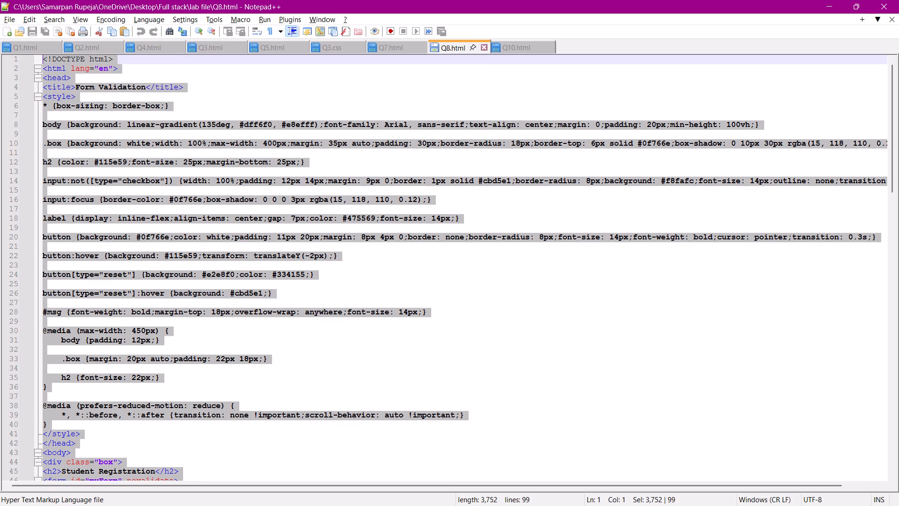
key(ctrl+c)
Switch to the "LAB FILE CS351 Template for students" document in Chrome and locate the code under Experiment 8.
key(alt+Tab)
key(alt+Tab)
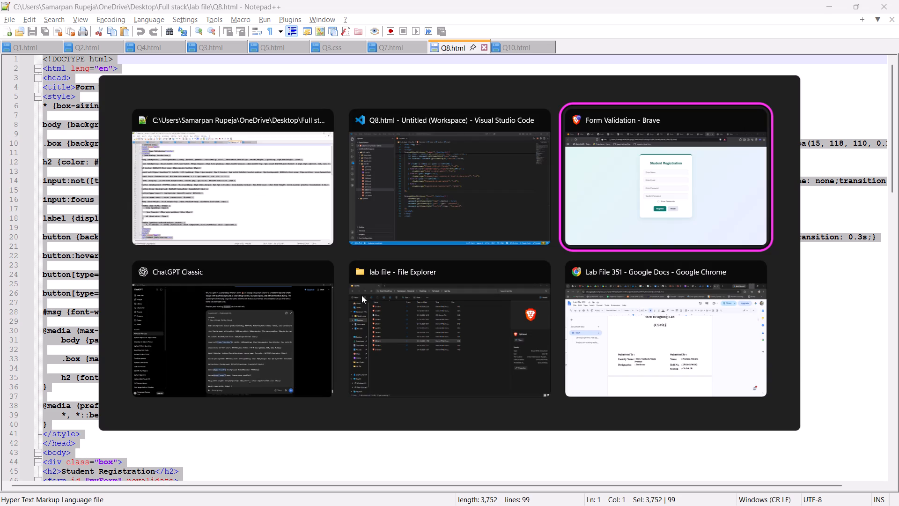
key(alt+Tab)
key(alt+Tab)
key(alt+Tab)
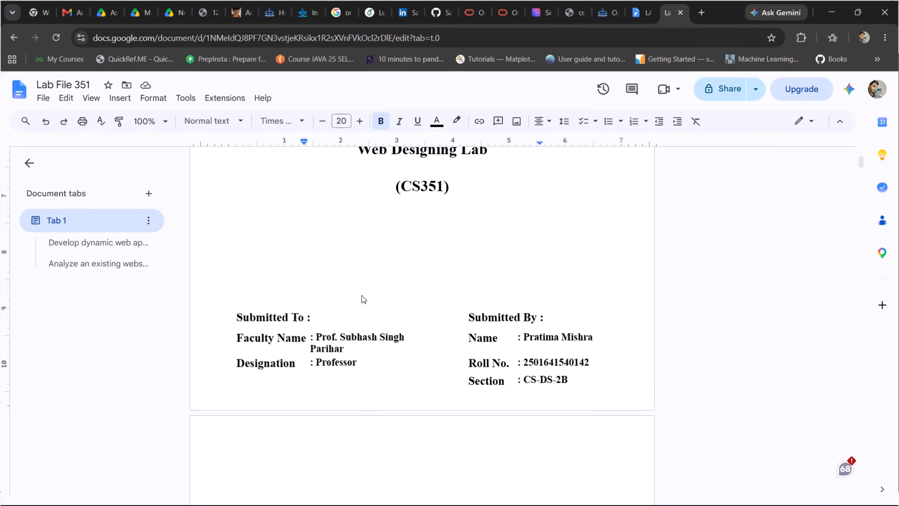
click(641, 6)
scroll(443, 276, down, 9)
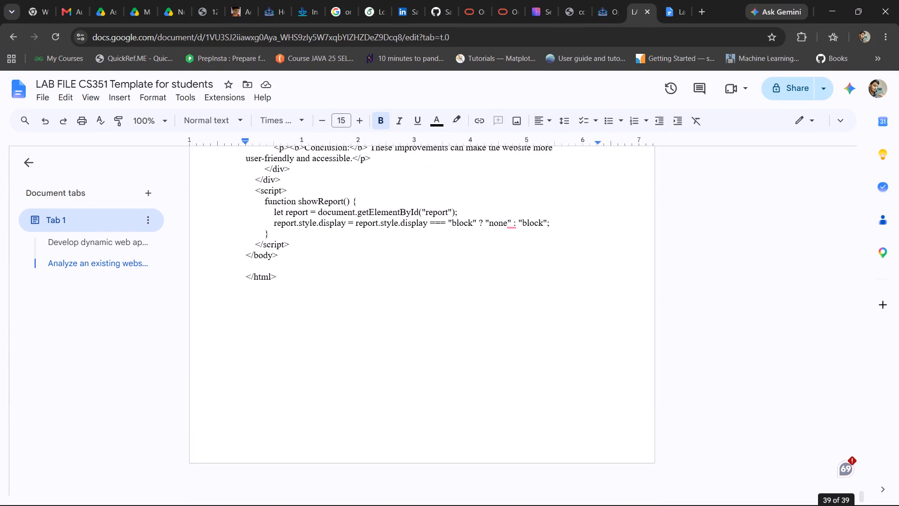
scroll(443, 276, down, 4)
scroll(443, 276, up, 11)
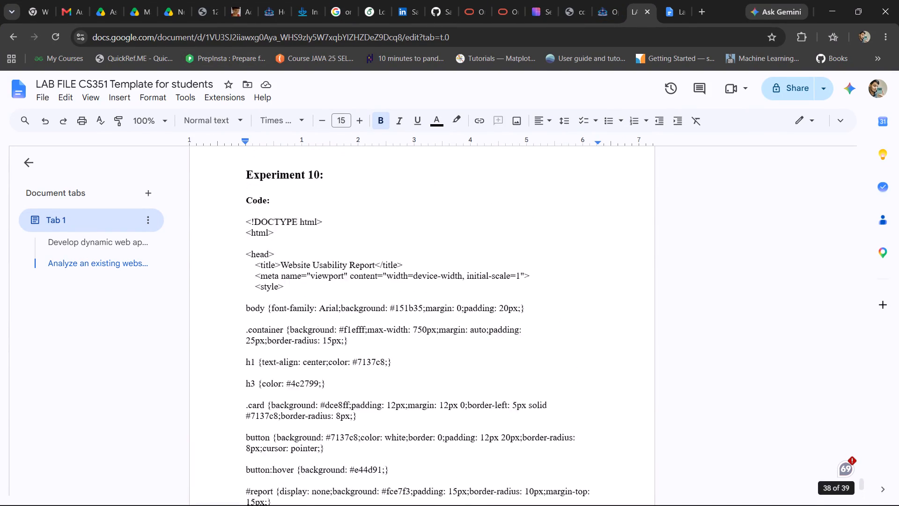
scroll(443, 276, up, 6)
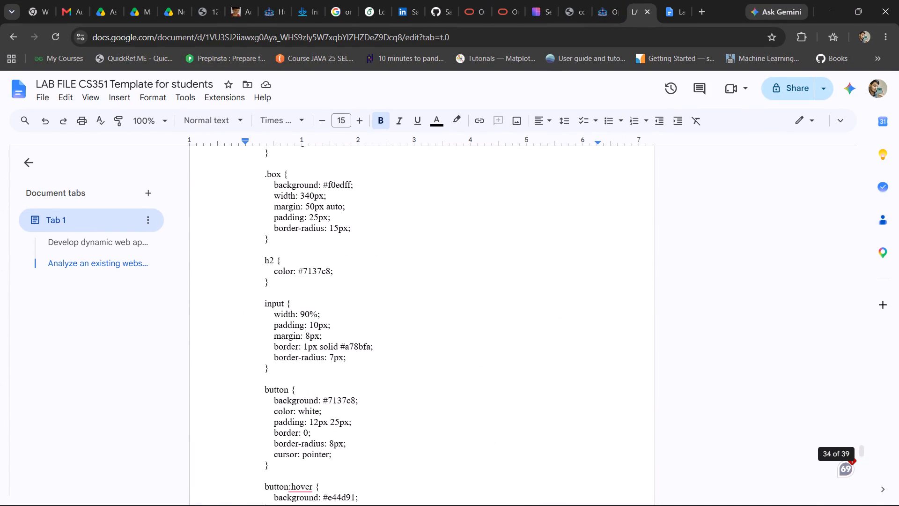
scroll(443, 276, up, 1)
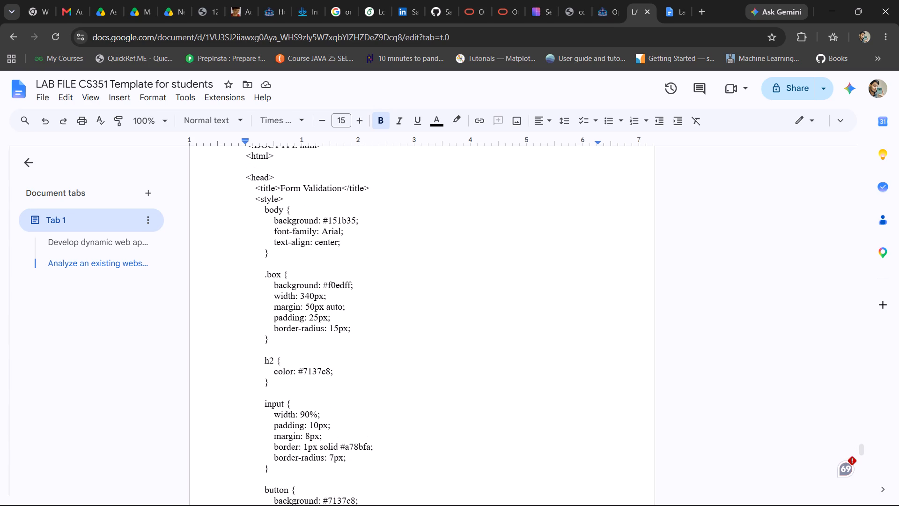
scroll(443, 276, up, 3)
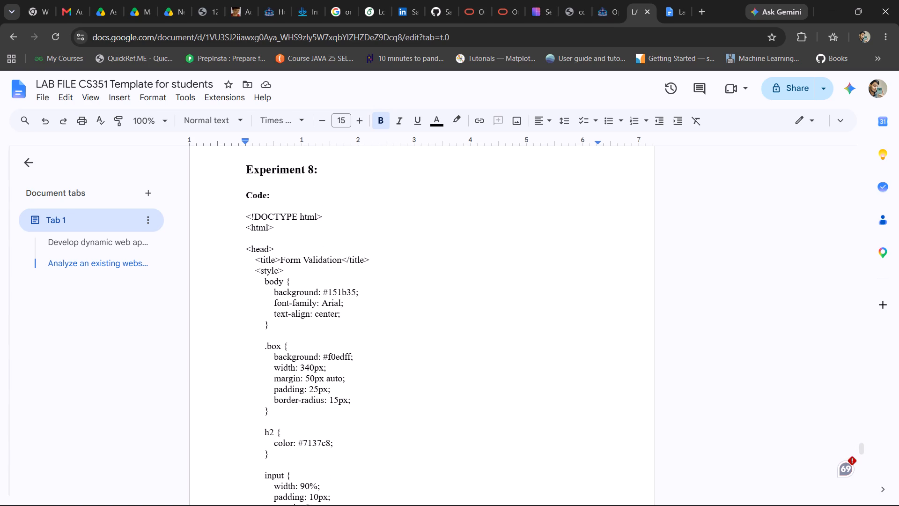
Examine the code under Experiments 6, 7 and 8 in the lab file.
scroll(443, 276, up, 7)
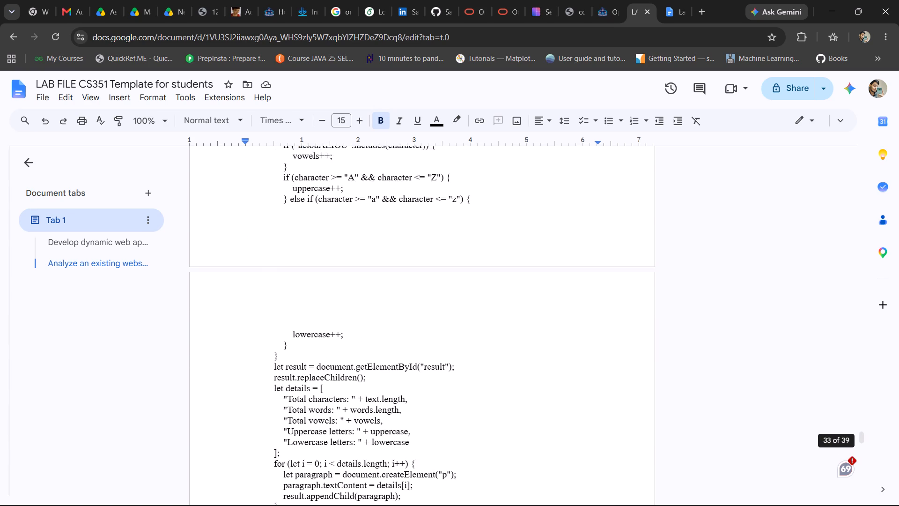
scroll(443, 276, up, 9)
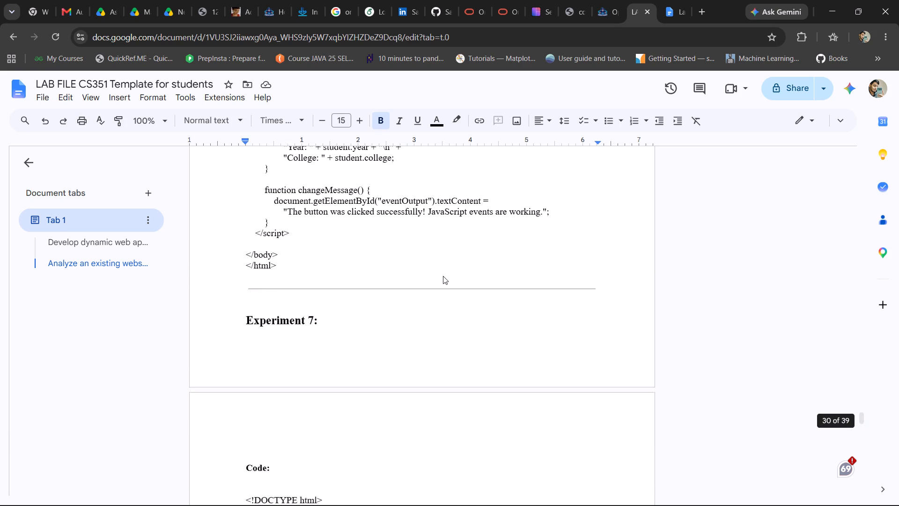
scroll(443, 276, down, 3)
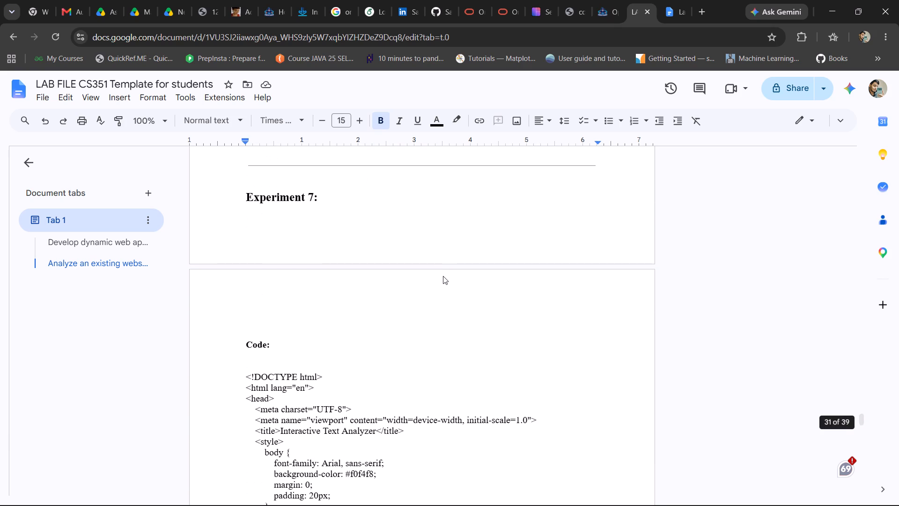
scroll(443, 276, down, 1)
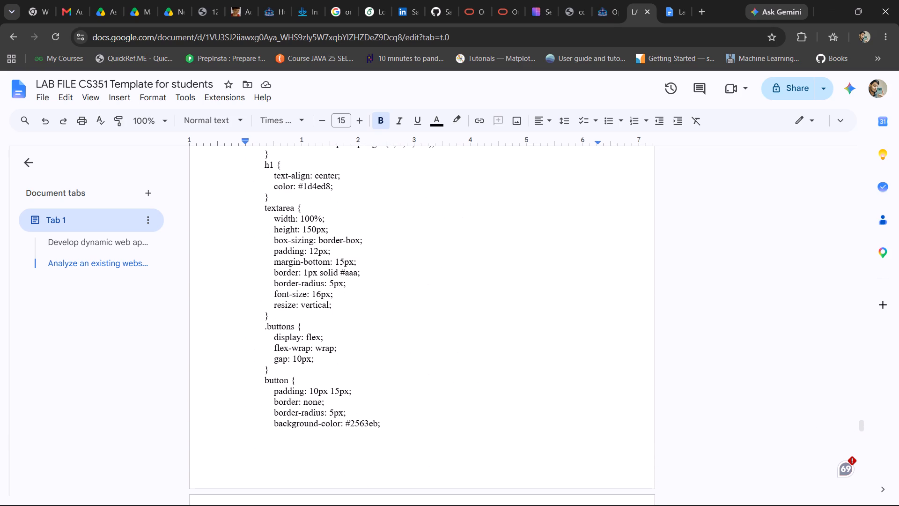
scroll(443, 276, up, 4)
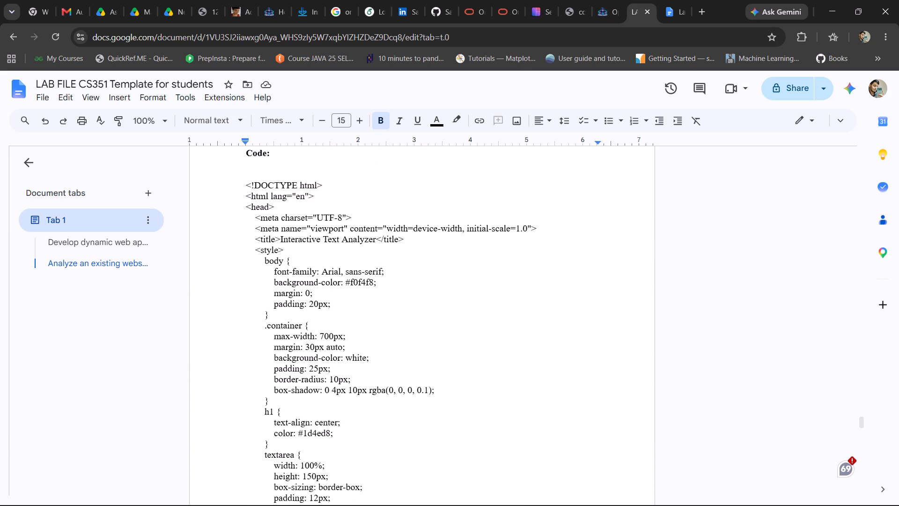
scroll(443, 276, up, 3)
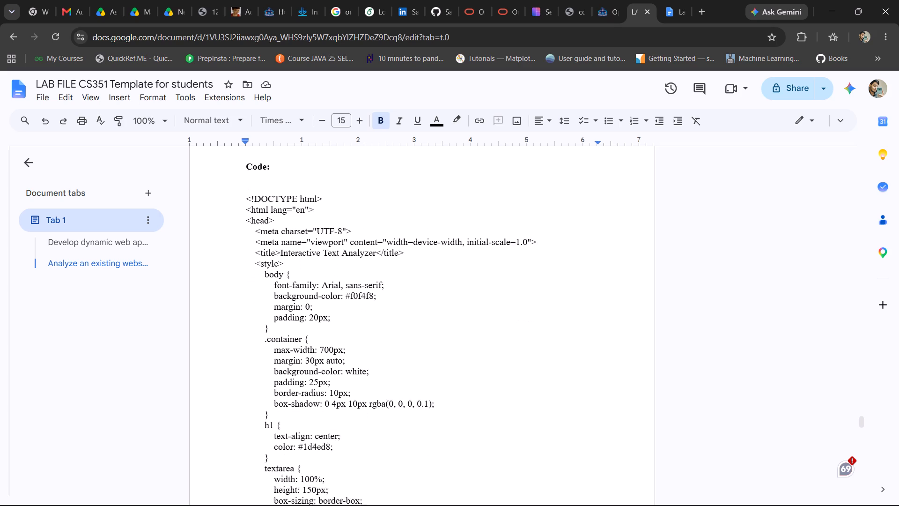
scroll(443, 276, up, 9)
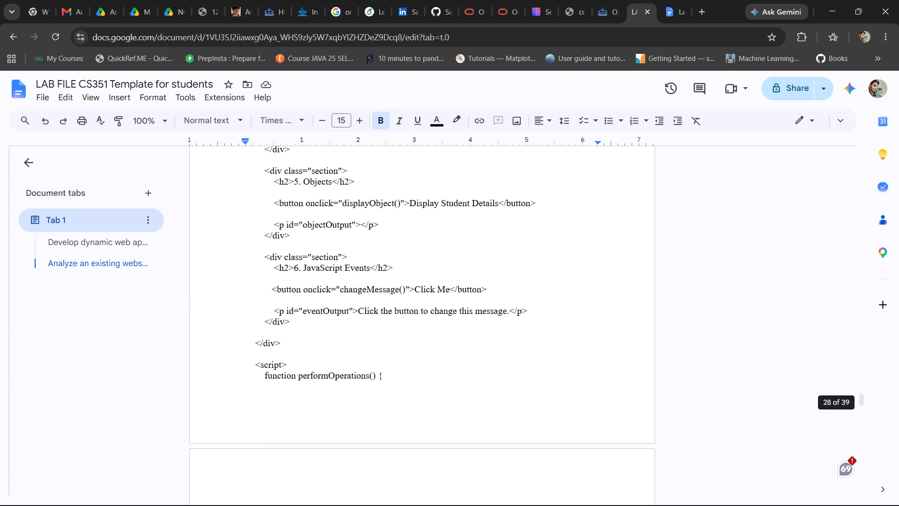
scroll(443, 276, up, 5)
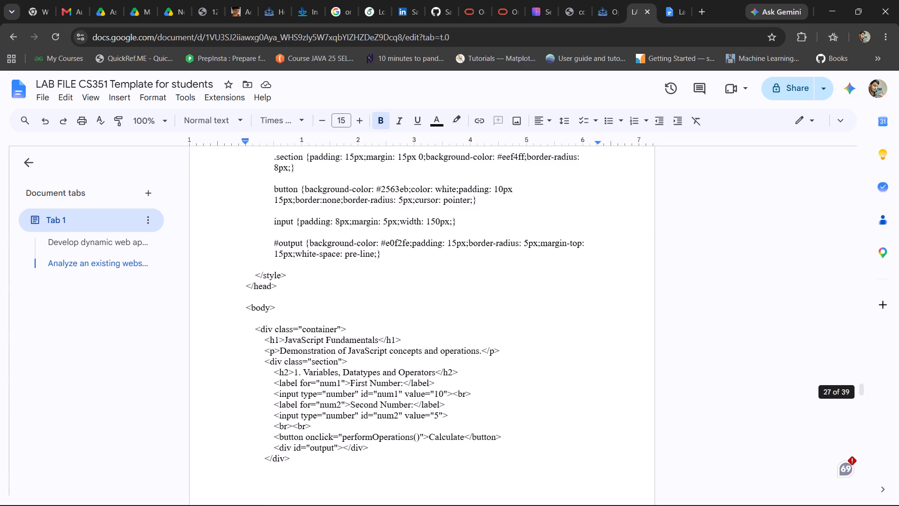
scroll(443, 276, up, 2)
scroll(443, 276, down, 3)
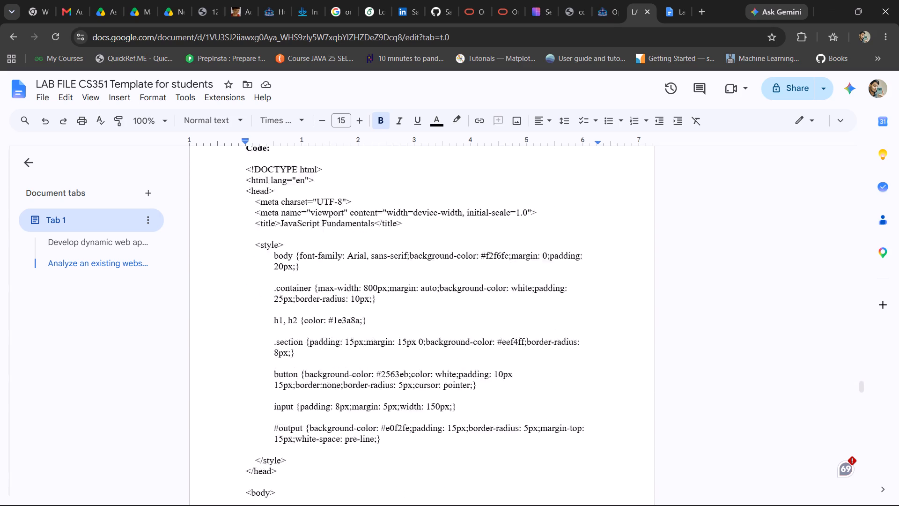
scroll(443, 276, down, 10)
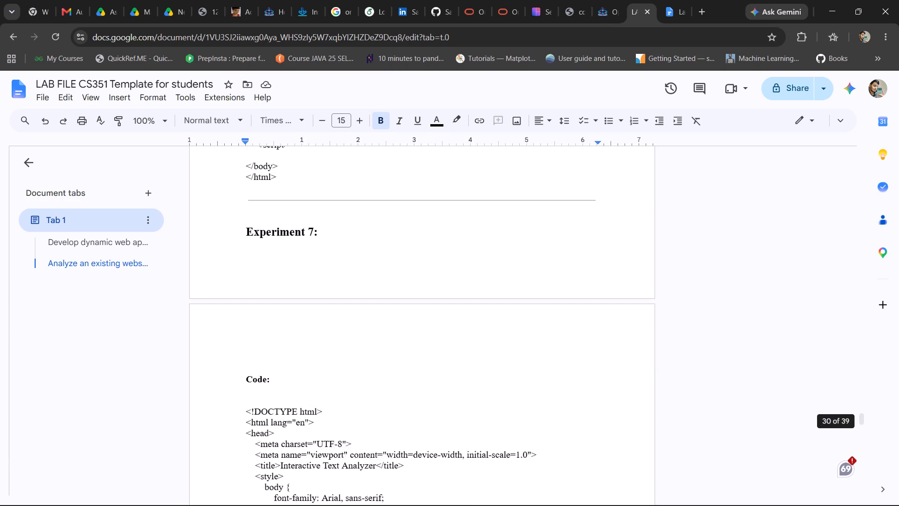
scroll(443, 276, down, 1)
scroll(443, 276, up, 2)
scroll(443, 276, down, 2)
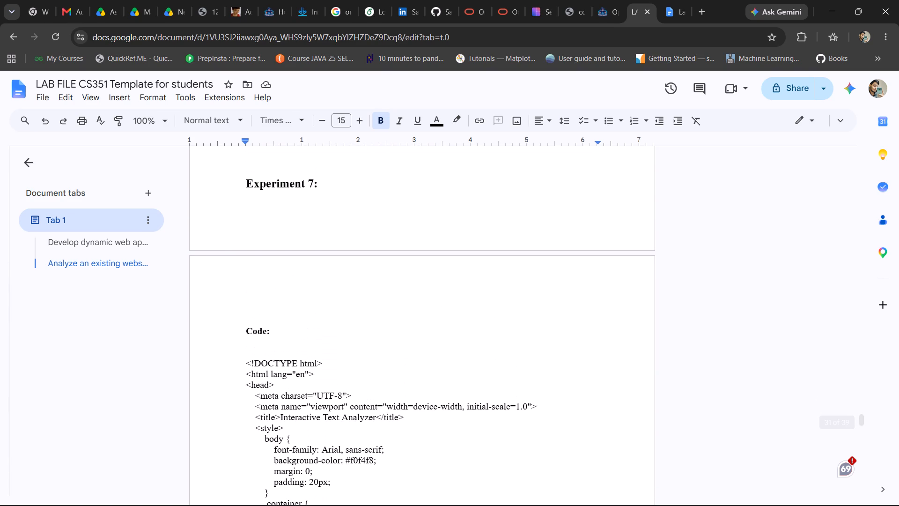
scroll(443, 276, down, 13)
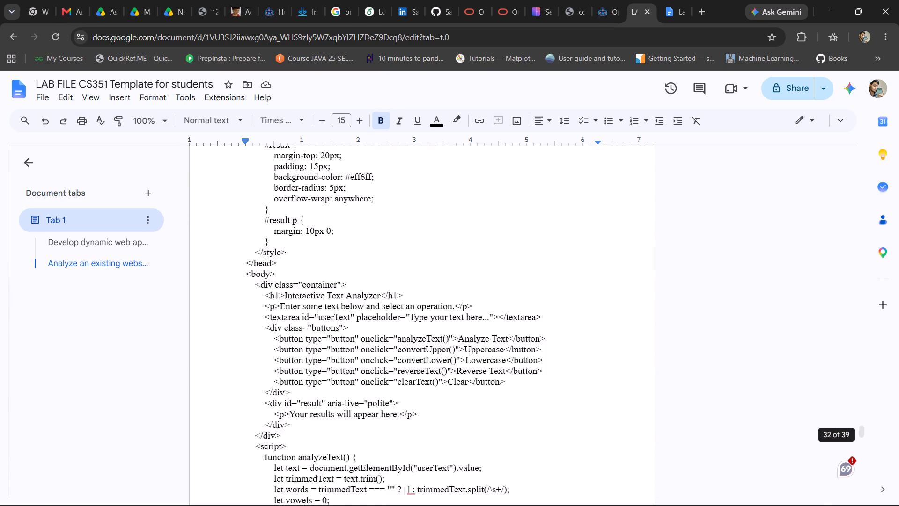
scroll(443, 276, down, 11)
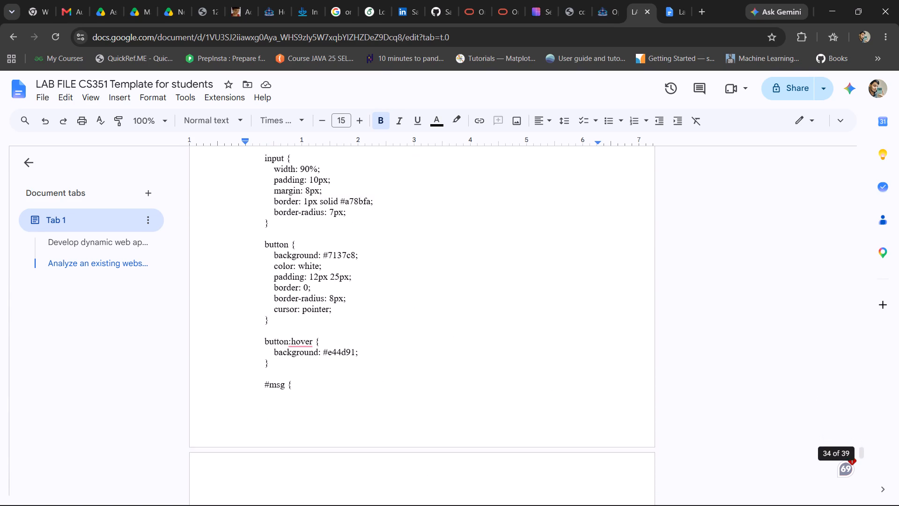
scroll(443, 276, up, 6)
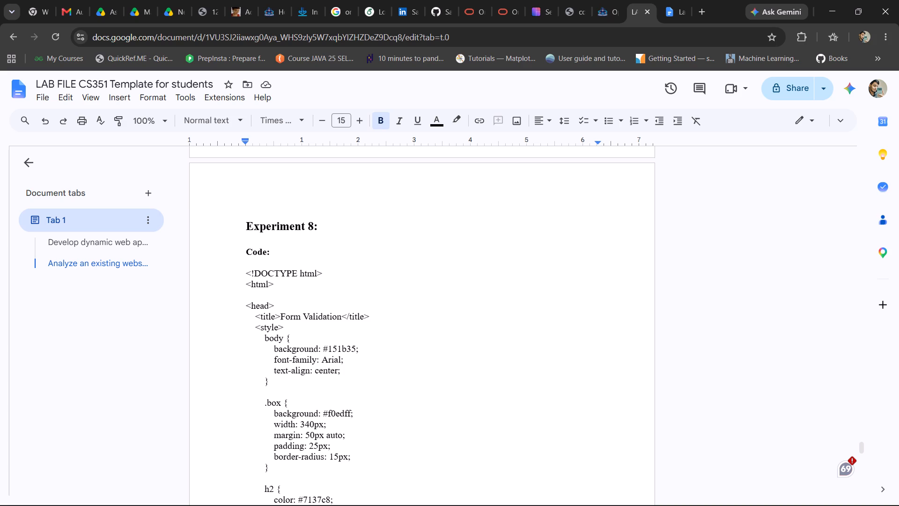
Replace the entire old code under Experiment 8 with the code copied from Q8.html.
drag(246, 273, 358, 505)
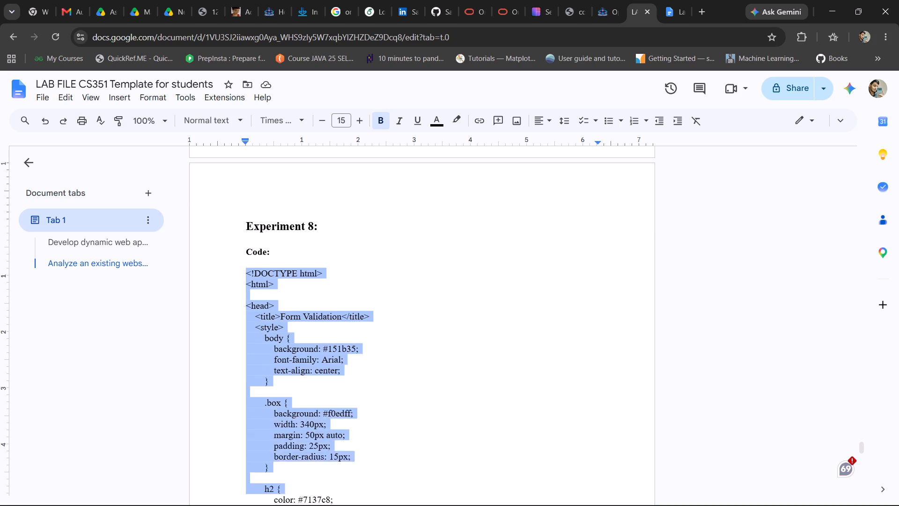
drag(358, 505, 415, 497)
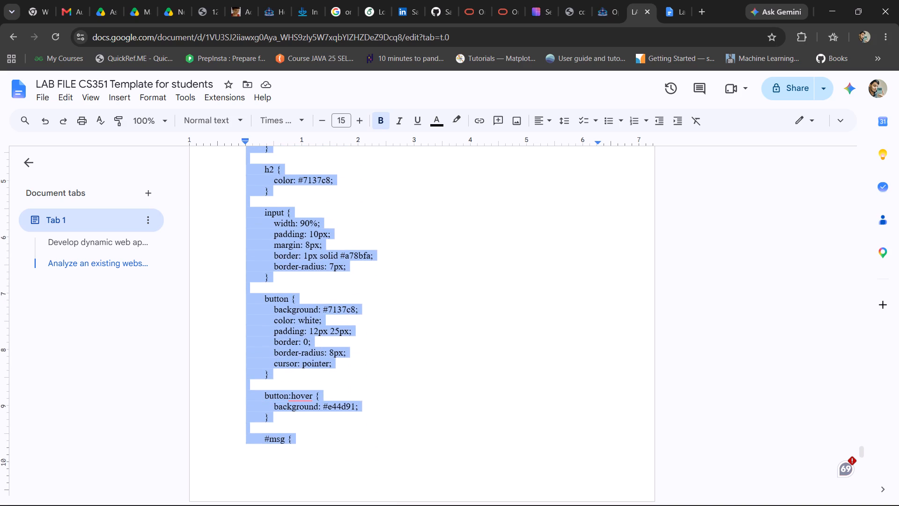
drag(415, 497, 435, 483)
key(BackSpace)
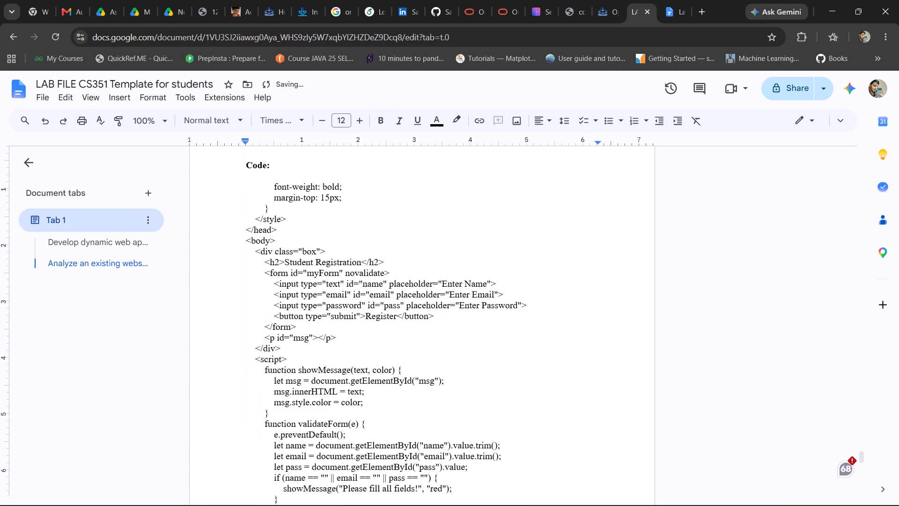
drag(245, 186, 295, 288)
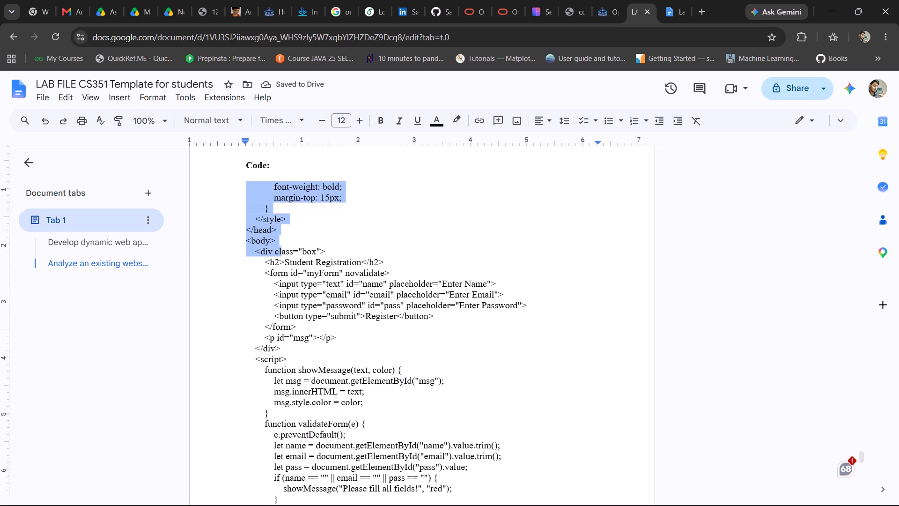
drag(295, 288, 541, 483)
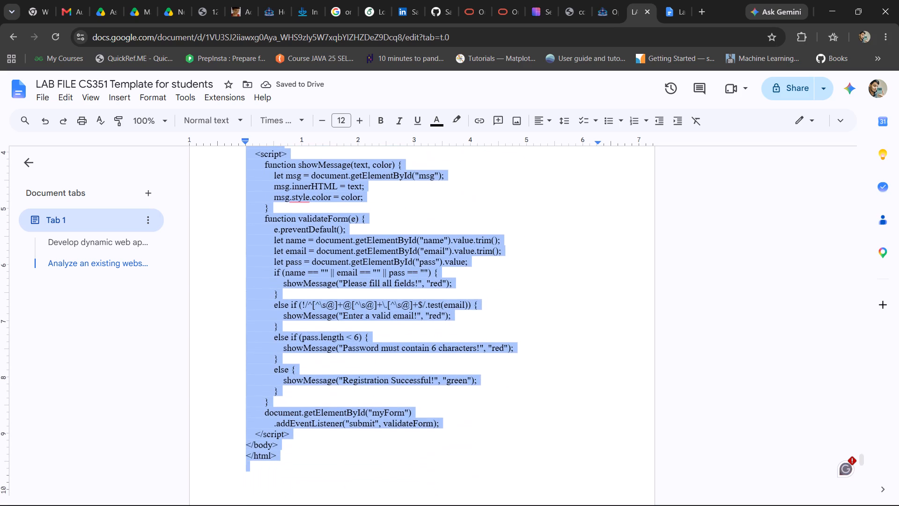
drag(541, 483, 419, 457)
key(BackSpace)
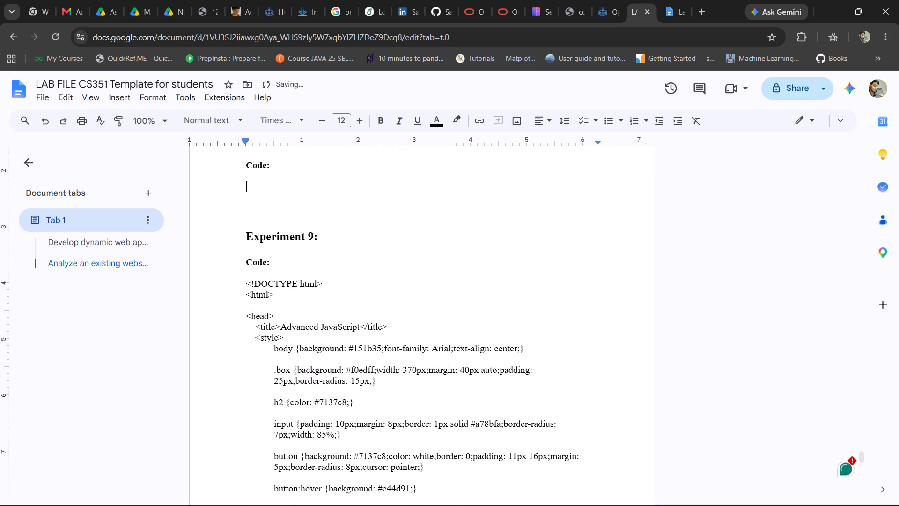
key(ctrl+v)
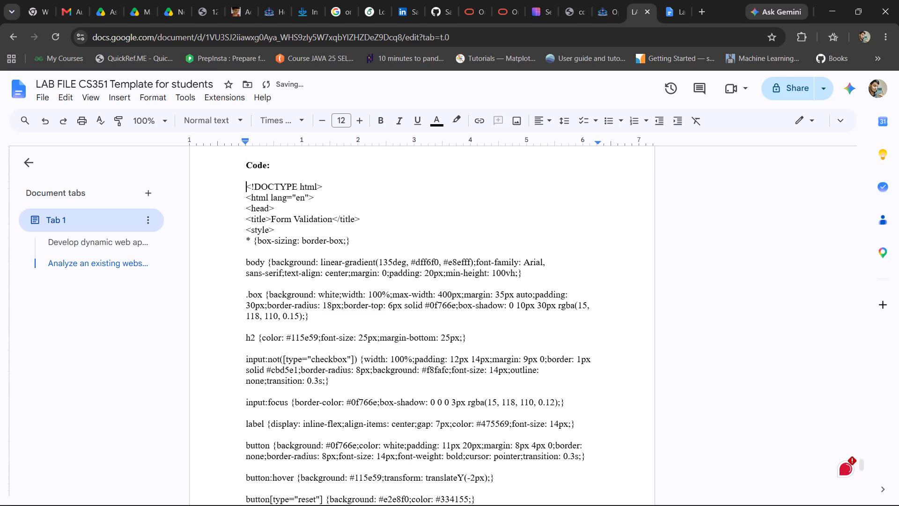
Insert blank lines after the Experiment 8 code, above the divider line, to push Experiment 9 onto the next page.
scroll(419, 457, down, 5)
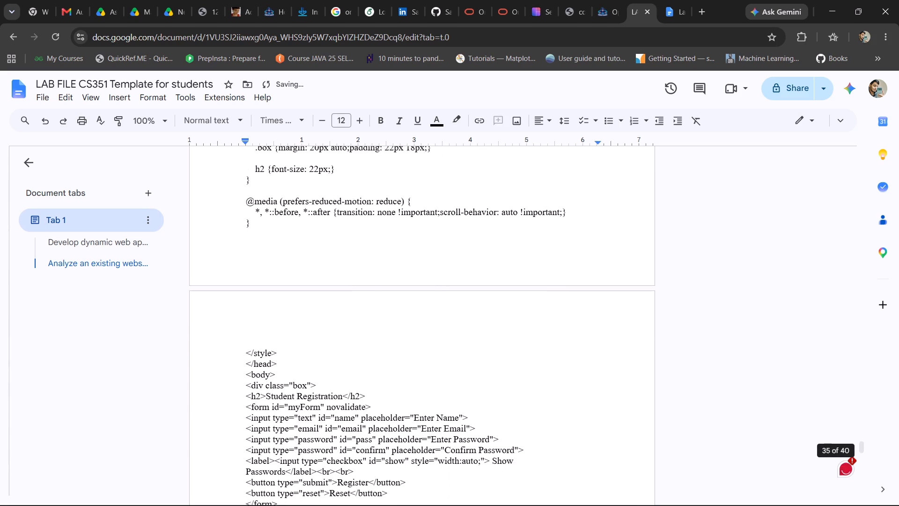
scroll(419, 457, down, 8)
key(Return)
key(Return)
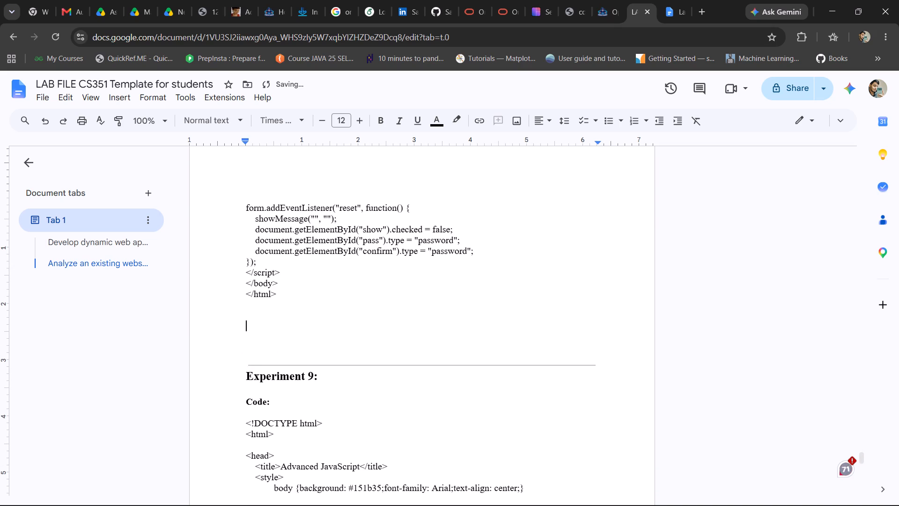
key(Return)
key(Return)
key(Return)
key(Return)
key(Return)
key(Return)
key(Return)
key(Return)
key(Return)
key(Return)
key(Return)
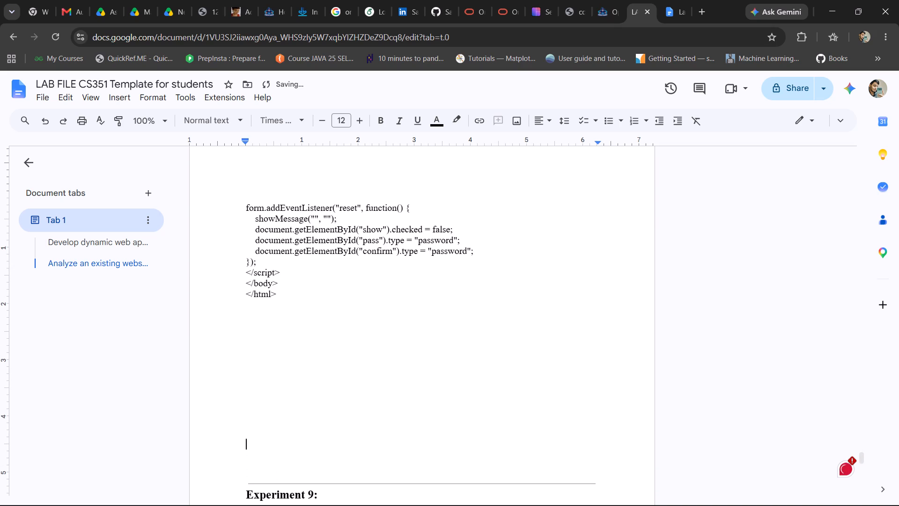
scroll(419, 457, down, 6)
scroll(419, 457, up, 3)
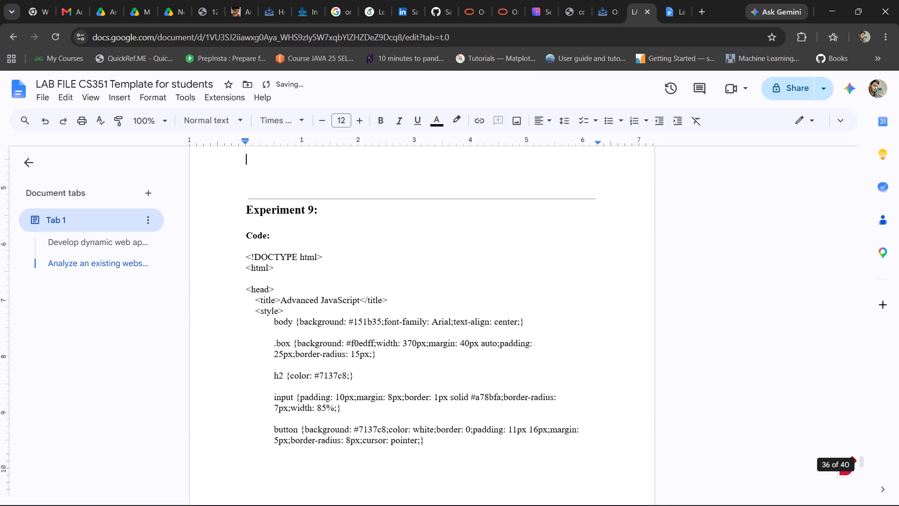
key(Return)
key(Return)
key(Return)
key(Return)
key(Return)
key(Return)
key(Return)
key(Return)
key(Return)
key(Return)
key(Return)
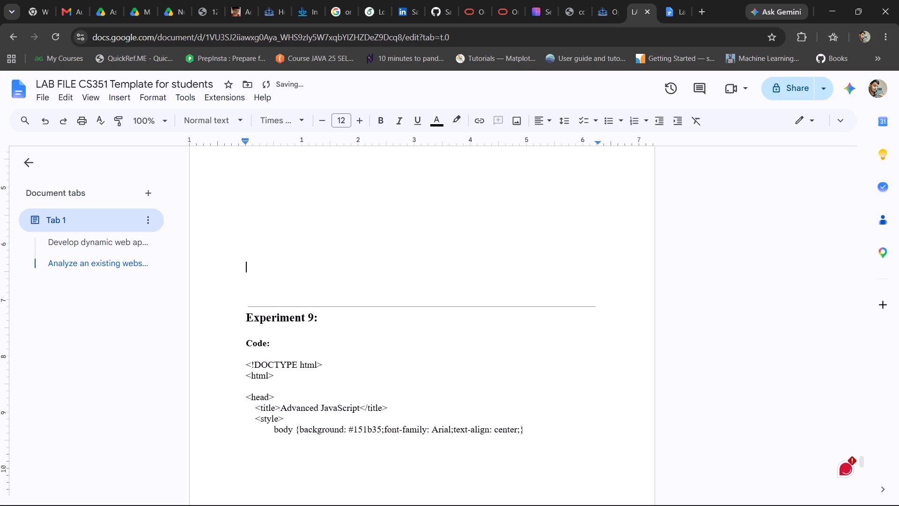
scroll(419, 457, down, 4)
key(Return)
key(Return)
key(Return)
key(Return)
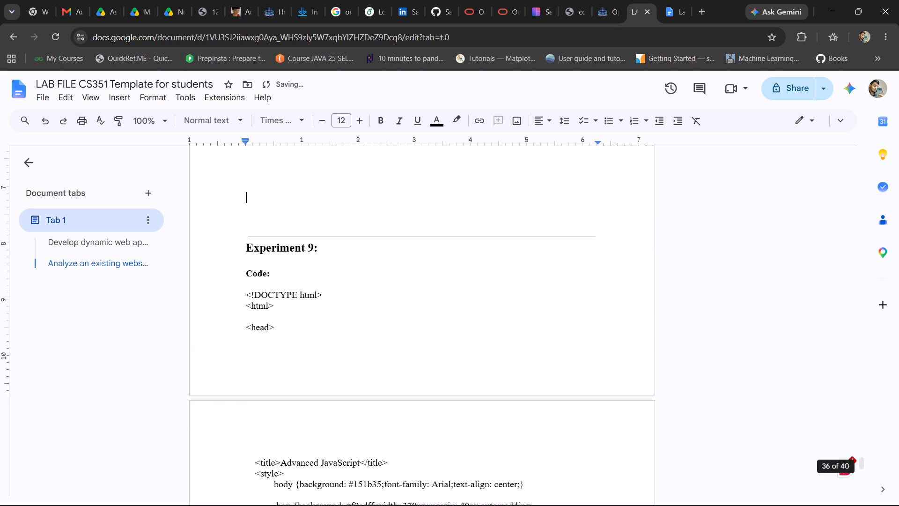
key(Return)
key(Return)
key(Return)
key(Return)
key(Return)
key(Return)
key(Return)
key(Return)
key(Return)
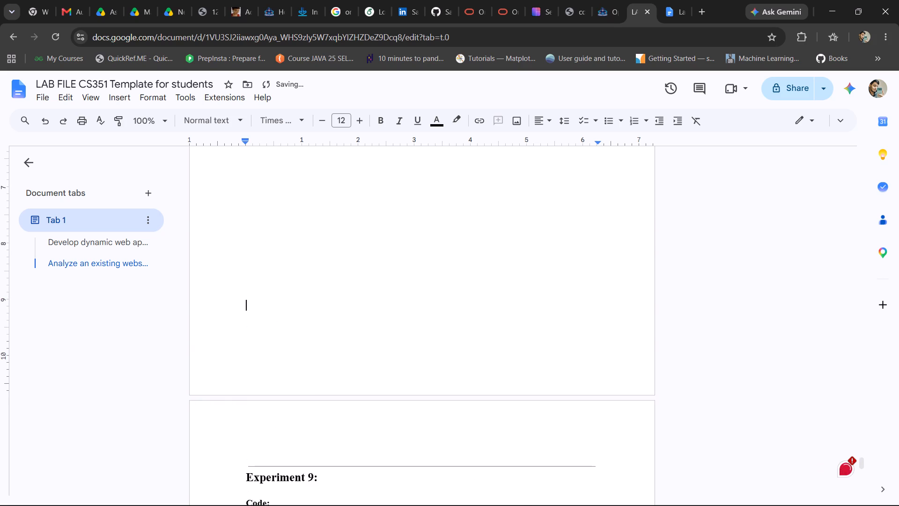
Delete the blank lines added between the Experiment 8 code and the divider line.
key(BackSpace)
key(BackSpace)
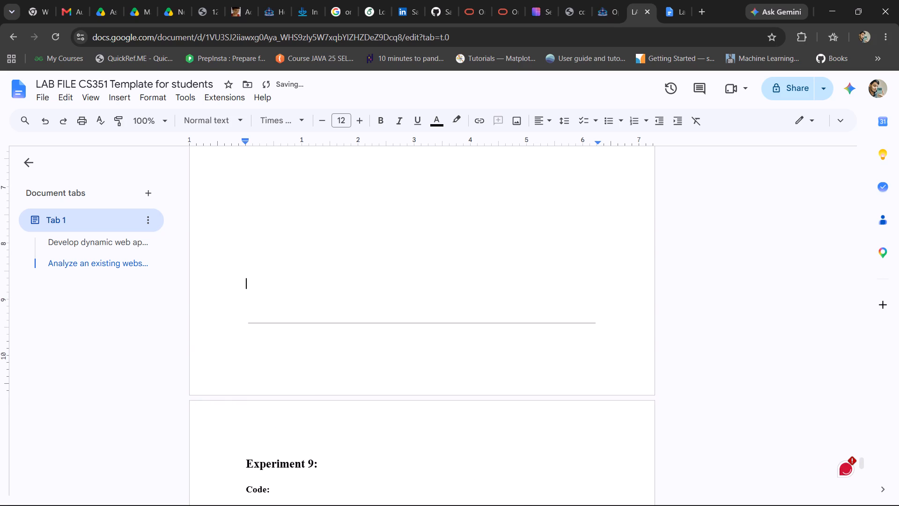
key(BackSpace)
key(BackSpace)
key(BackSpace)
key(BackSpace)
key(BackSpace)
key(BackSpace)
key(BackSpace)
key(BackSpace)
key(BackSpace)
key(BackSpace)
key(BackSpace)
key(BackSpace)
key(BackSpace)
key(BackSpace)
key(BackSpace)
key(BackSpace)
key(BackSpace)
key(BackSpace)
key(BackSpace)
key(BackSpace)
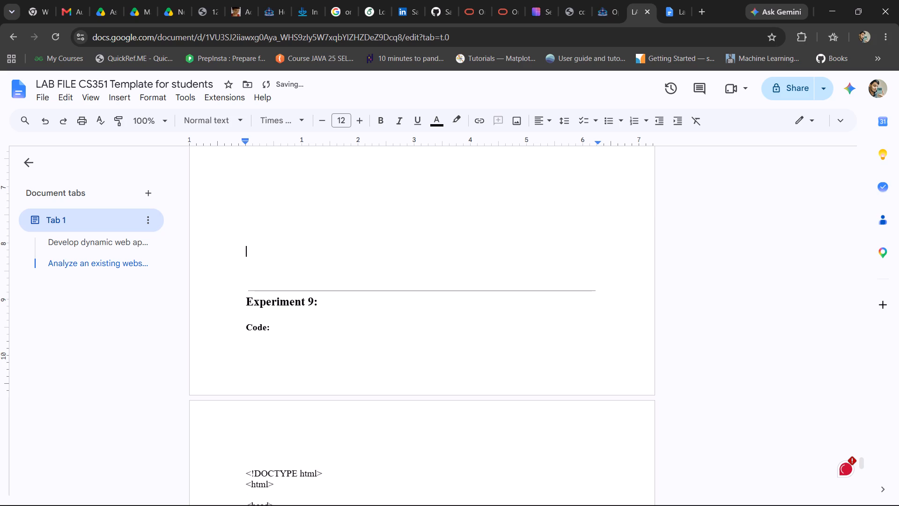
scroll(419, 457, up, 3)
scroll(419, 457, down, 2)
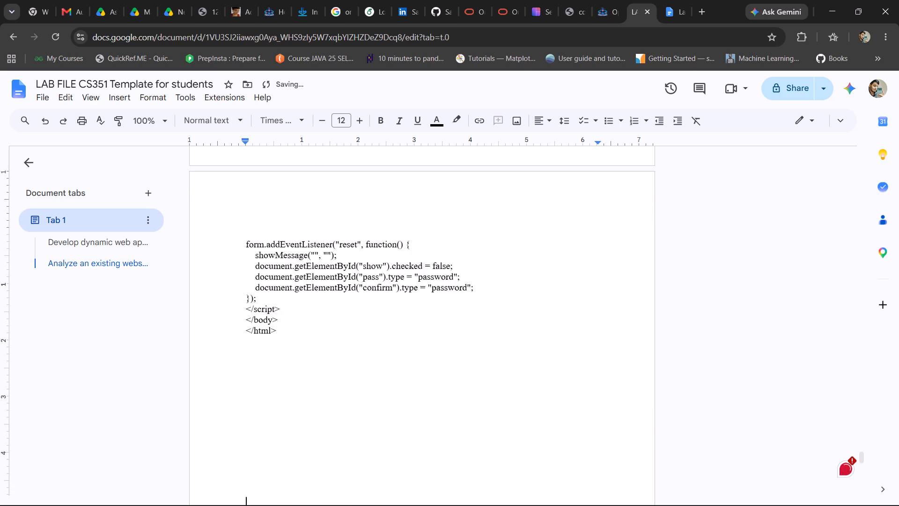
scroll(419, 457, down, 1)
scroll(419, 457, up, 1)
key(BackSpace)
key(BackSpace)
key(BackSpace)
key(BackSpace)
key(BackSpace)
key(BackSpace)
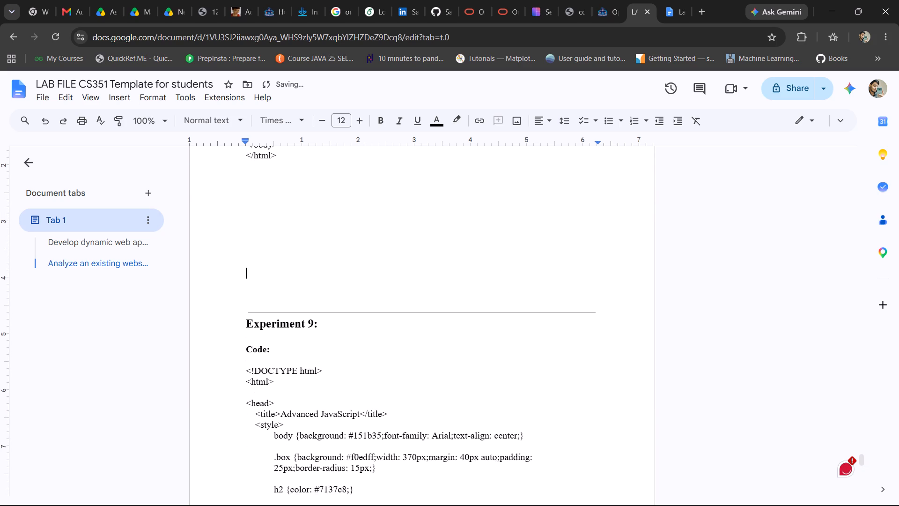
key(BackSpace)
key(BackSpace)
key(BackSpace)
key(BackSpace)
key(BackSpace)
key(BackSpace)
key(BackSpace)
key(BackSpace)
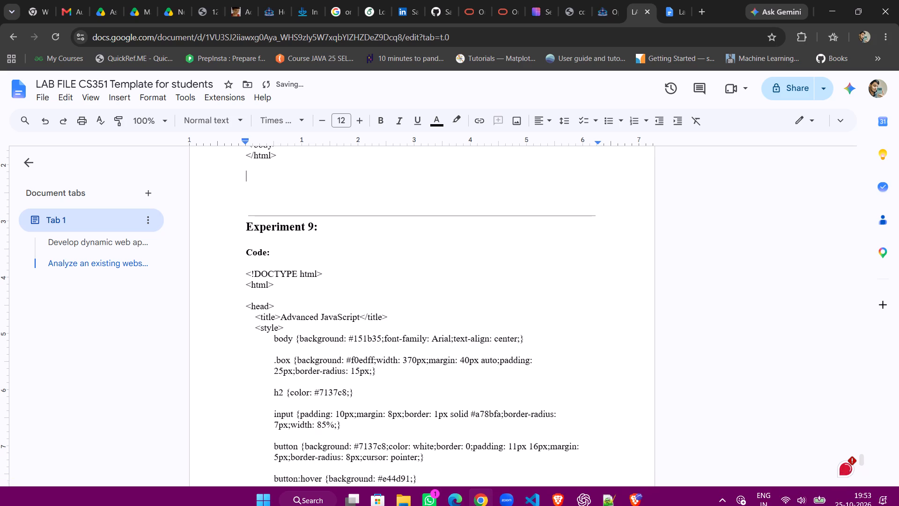
Insert blank lines directly before the Experiment 9 heading, below the divider line, so that Experiment 9 starts on the next page.
click(245, 229)
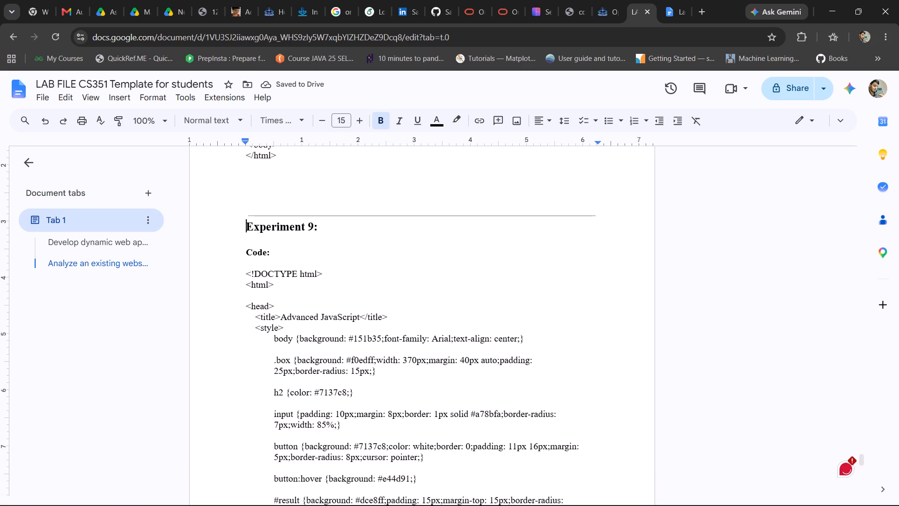
key(Return)
key(Return)
key(Return)
key(Return)
key(Return)
key(Return)
key(Return)
key(Return)
key(Return)
key(Return)
key(Return)
key(Return)
key(Return)
key(Return)
key(Return)
key(Return)
key(Return)
key(Return)
key(Return)
key(Return)
scroll(245, 229, down, 4)
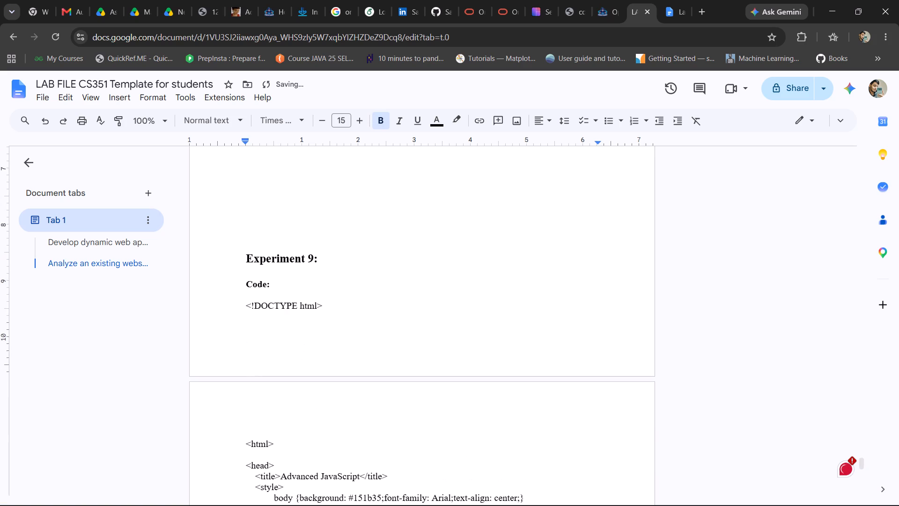
key(Return)
key(Return)
key(Return)
key(Return)
key(Return)
key(Return)
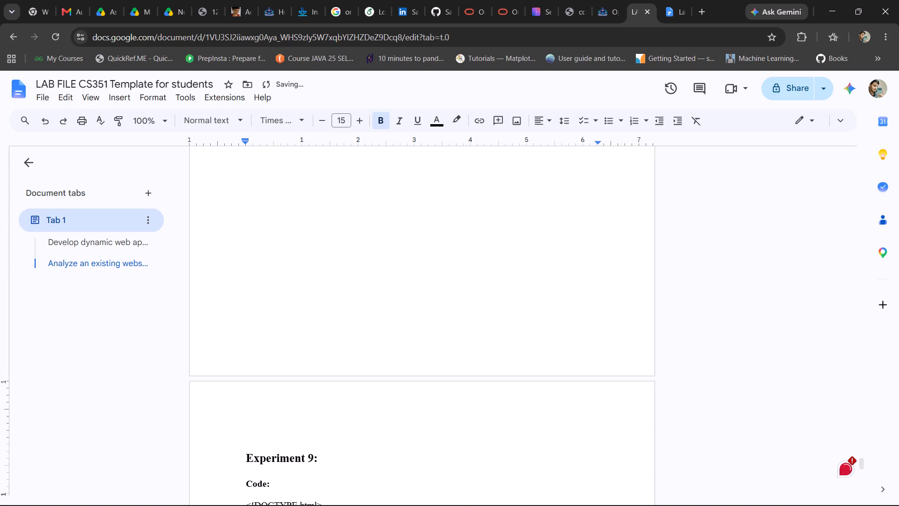
key(BackSpace)
Examine the page layout and code of Experiments 7, 8 and 9, up to the start of Experiment 10, in the lab file.
scroll(245, 229, down, 7)
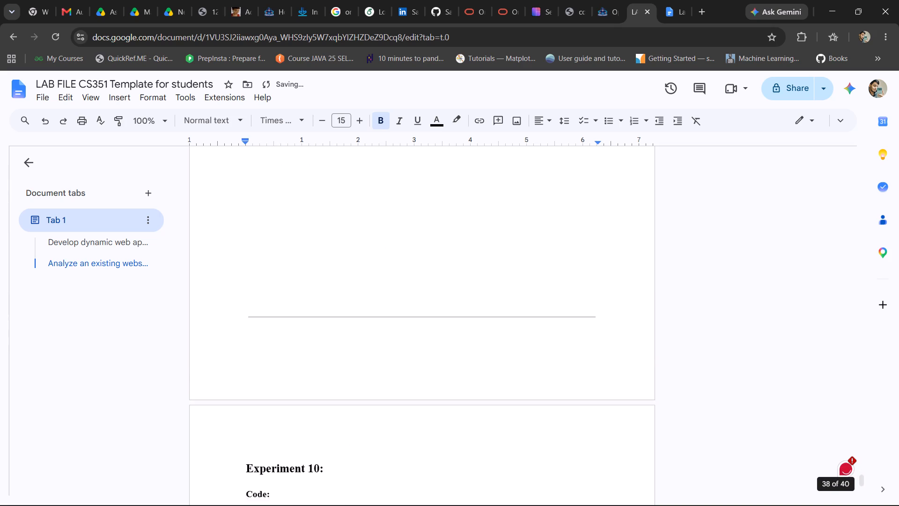
scroll(245, 229, up, 3)
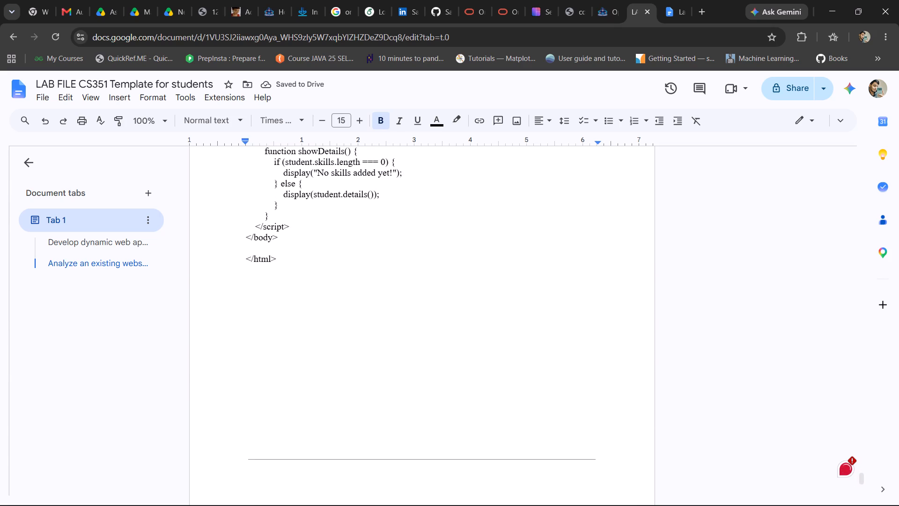
click(247, 459)
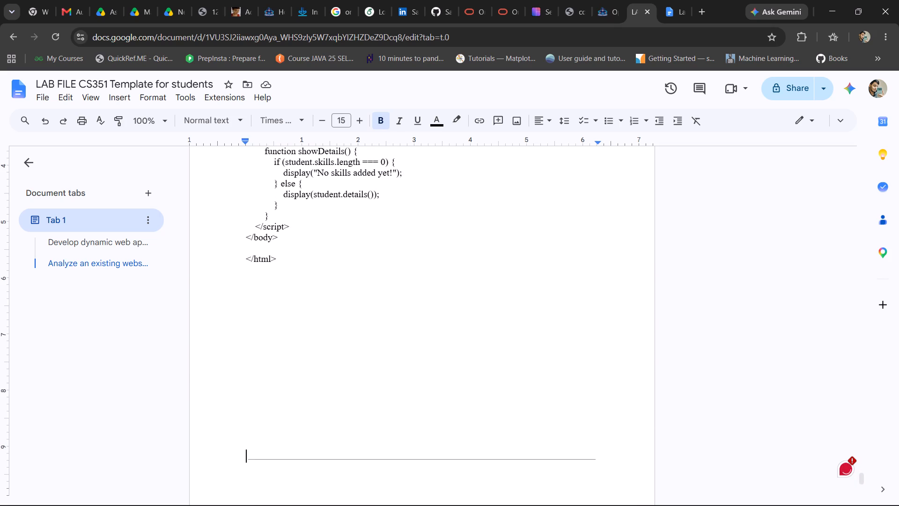
scroll(247, 459, up, 4)
scroll(247, 459, down, 2)
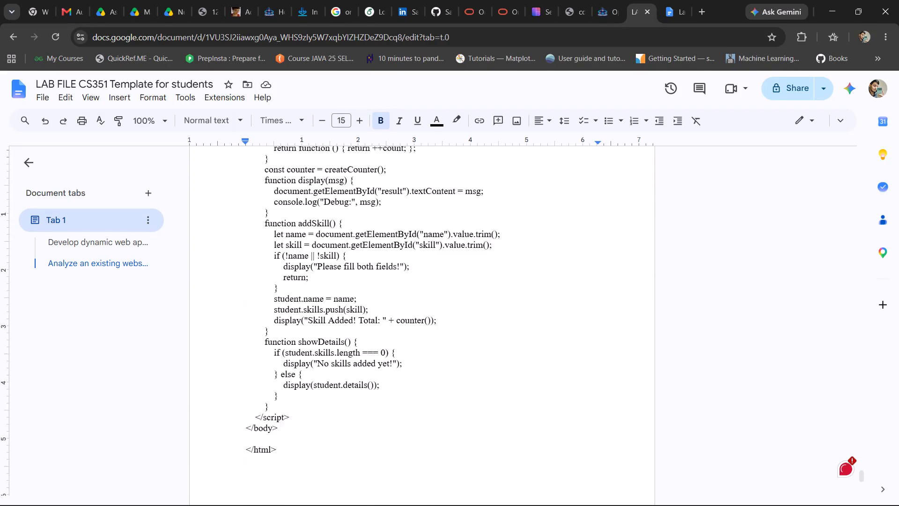
scroll(247, 459, up, 9)
scroll(247, 459, down, 4)
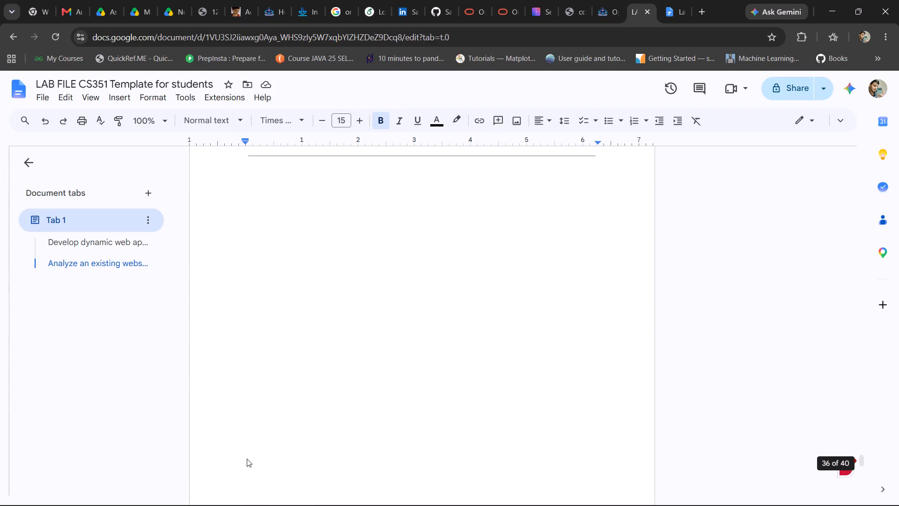
scroll(247, 459, down, 3)
scroll(247, 459, up, 7)
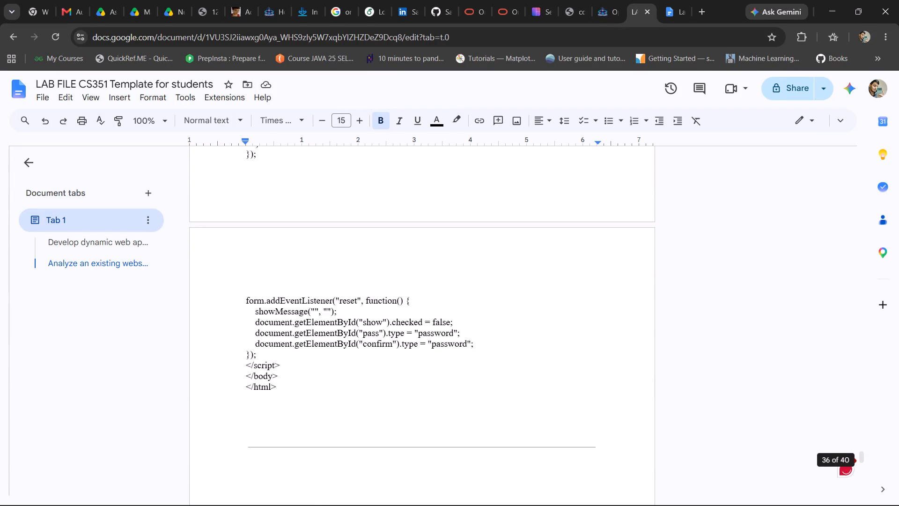
scroll(247, 459, up, 4)
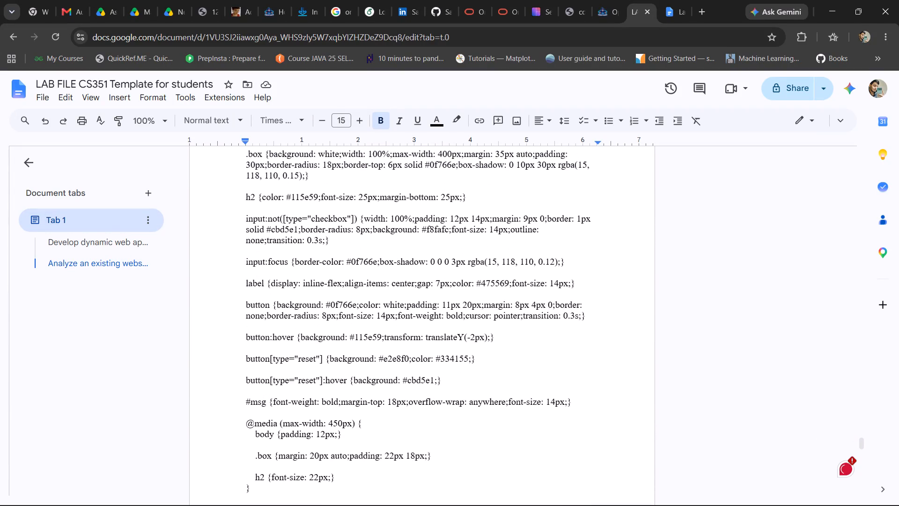
scroll(247, 459, up, 9)
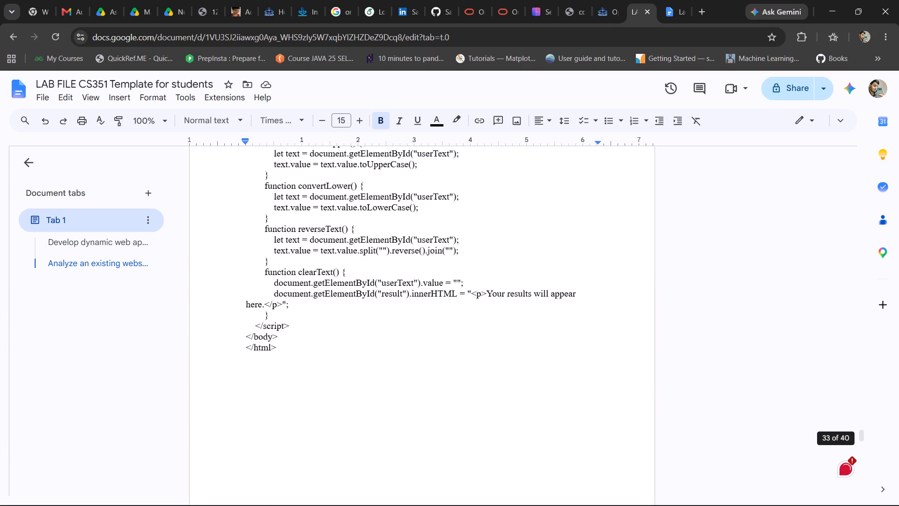
scroll(247, 459, up, 7)
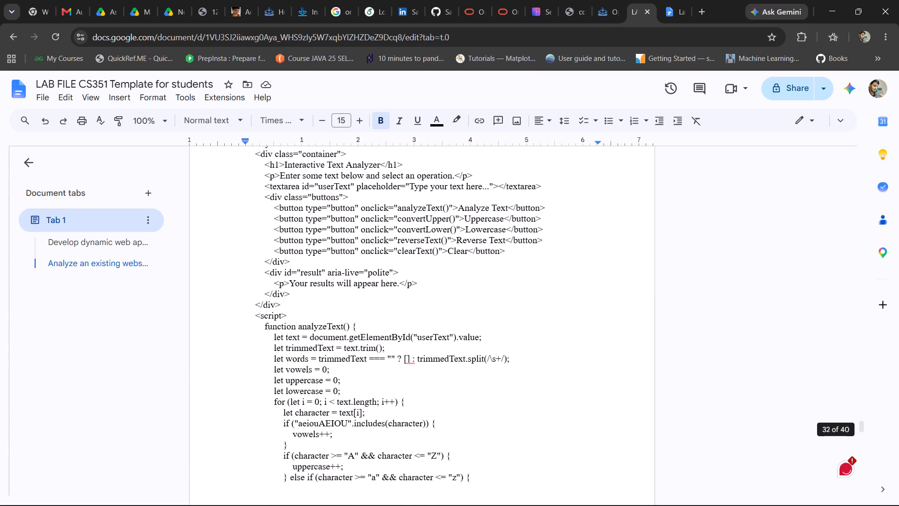
scroll(247, 459, up, 3)
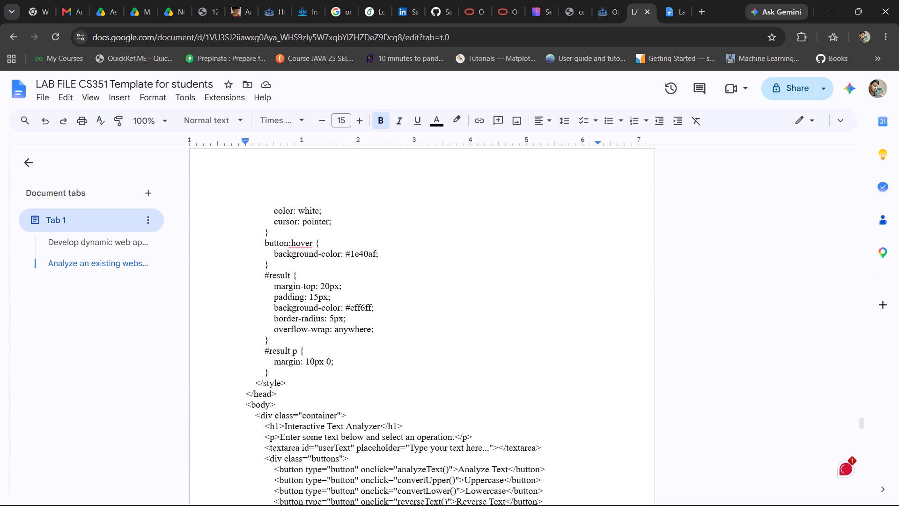
scroll(247, 459, up, 3)
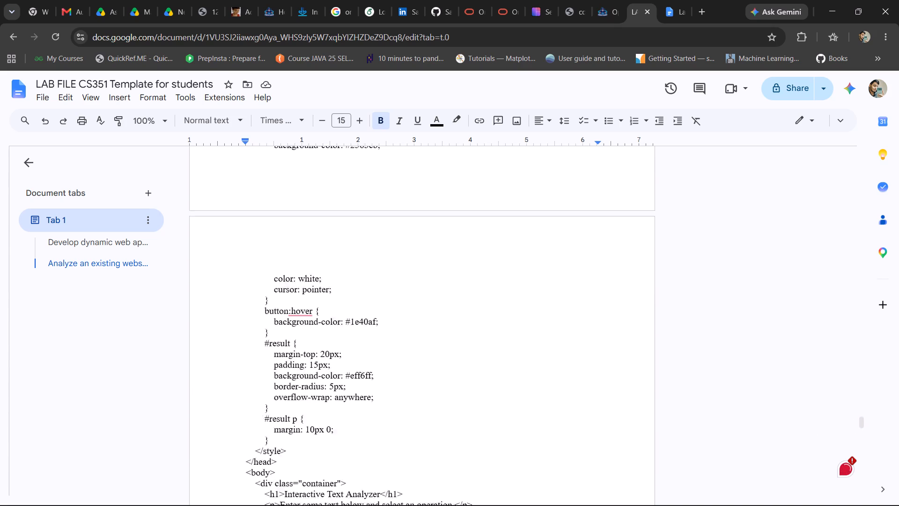
scroll(247, 459, up, 7)
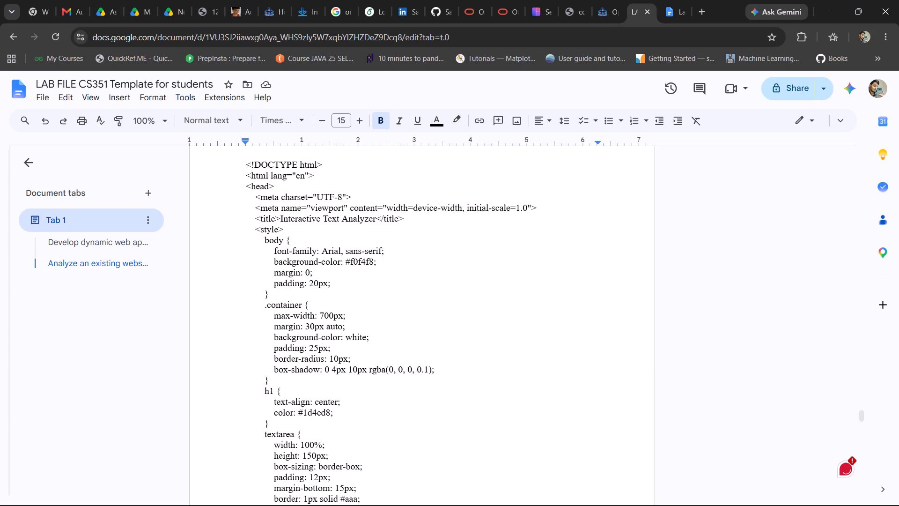
scroll(247, 459, down, 4)
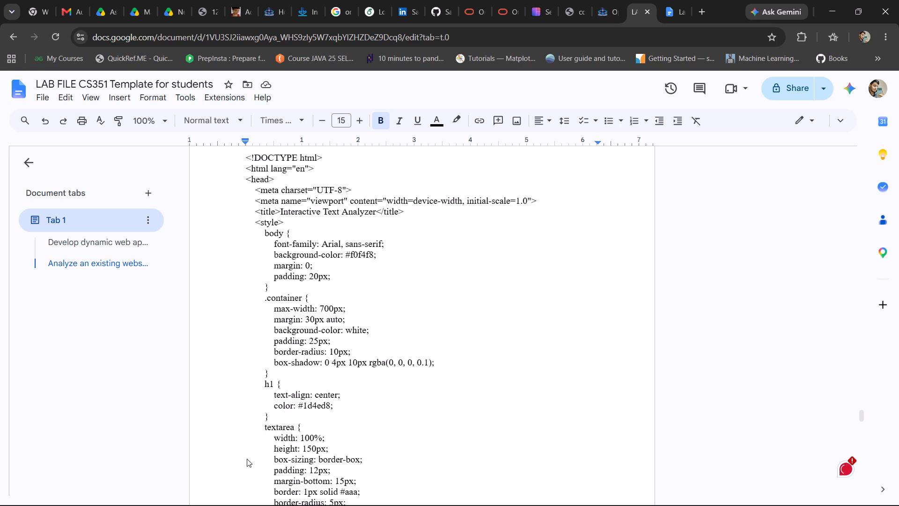
scroll(247, 459, down, 14)
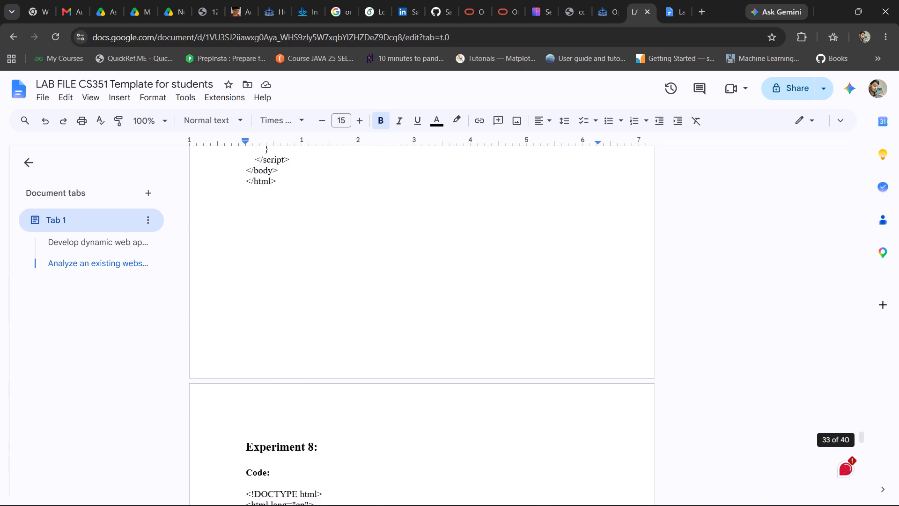
key(alt+Tab)
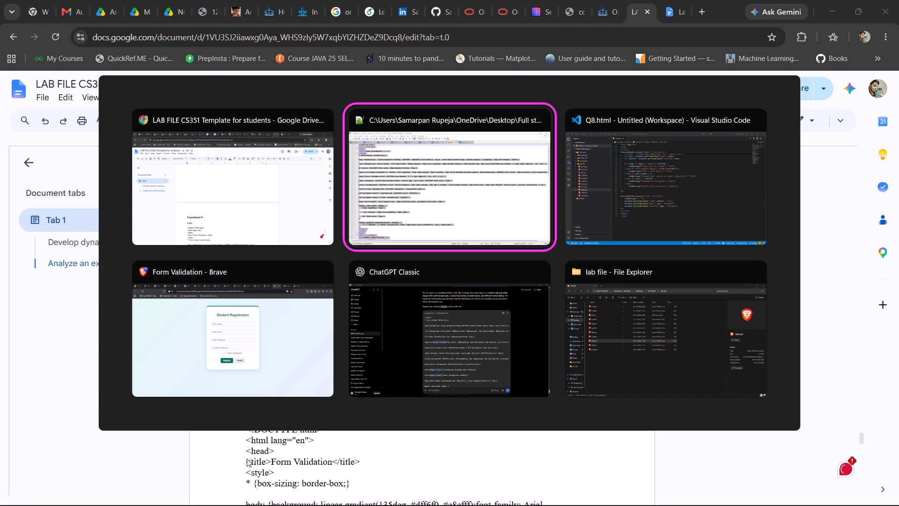
key(alt+Tab)
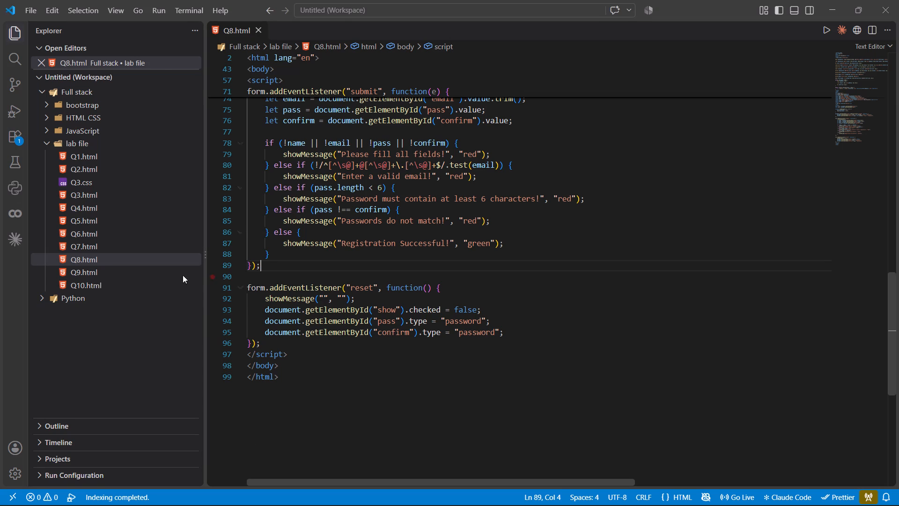
click(122, 268)
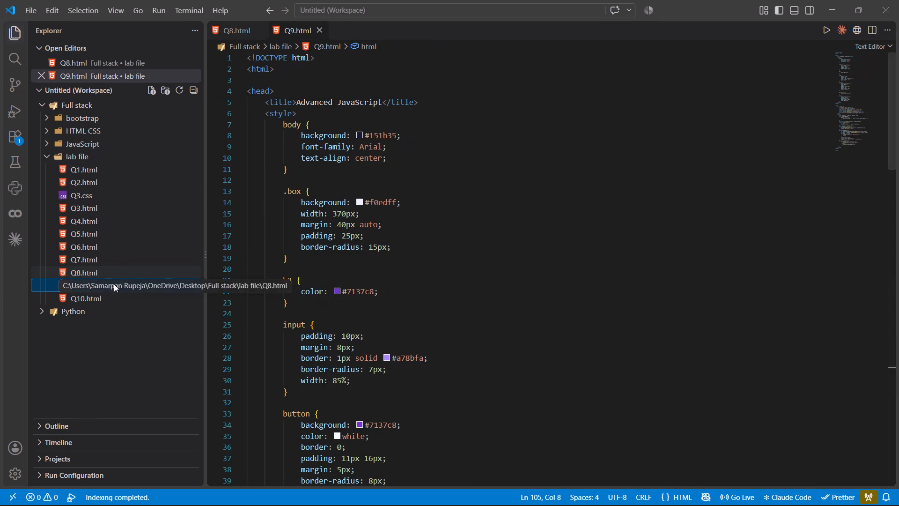
click(153, 298)
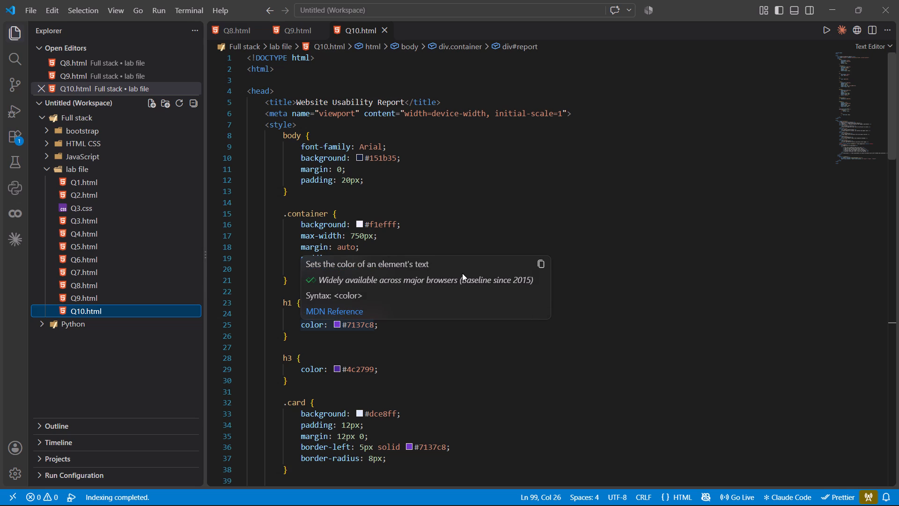
click(420, 220)
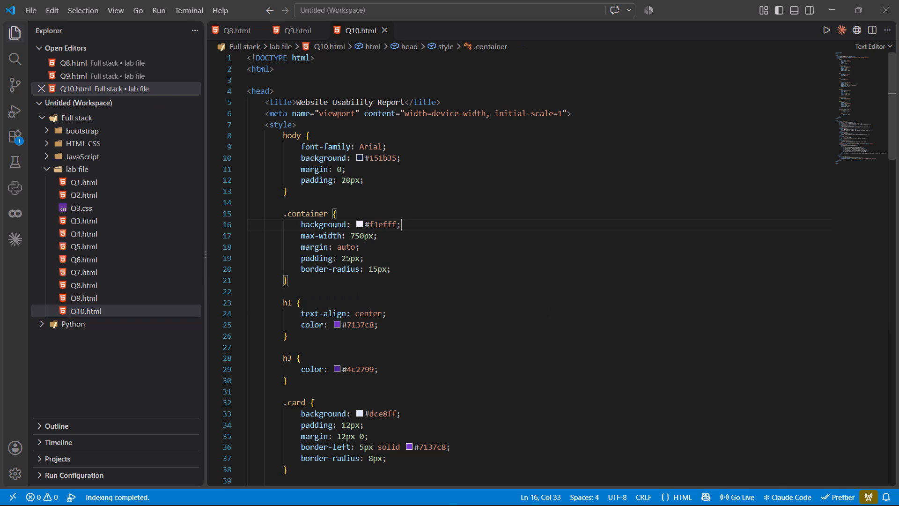
click(484, 491)
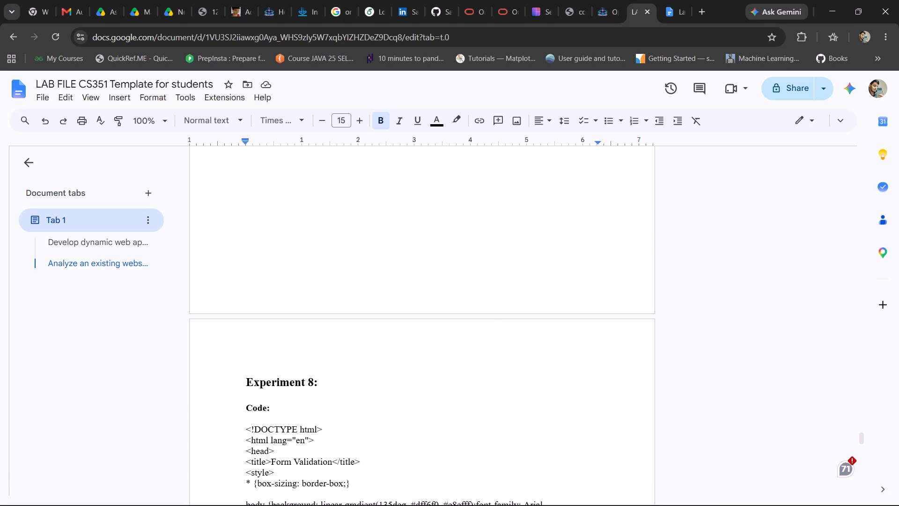
key(alt+Tab)
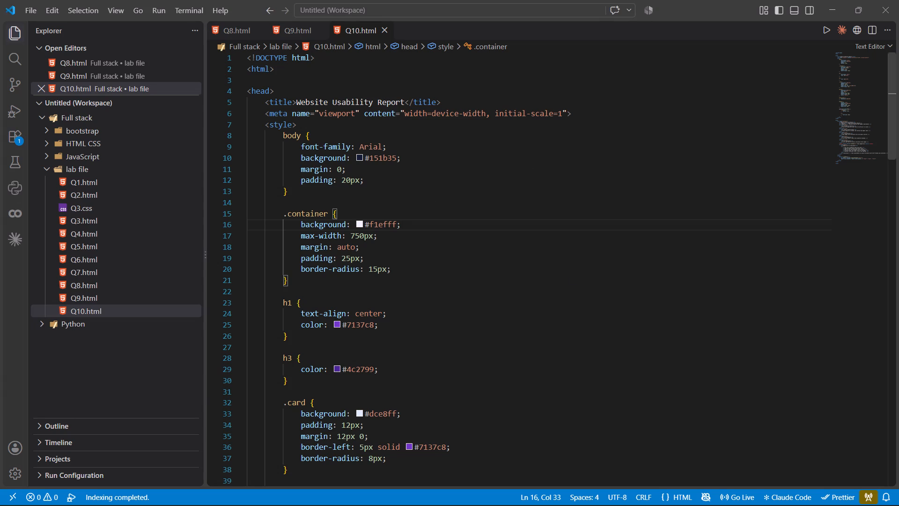
key(ctrl+a)
key(ctrl+c)
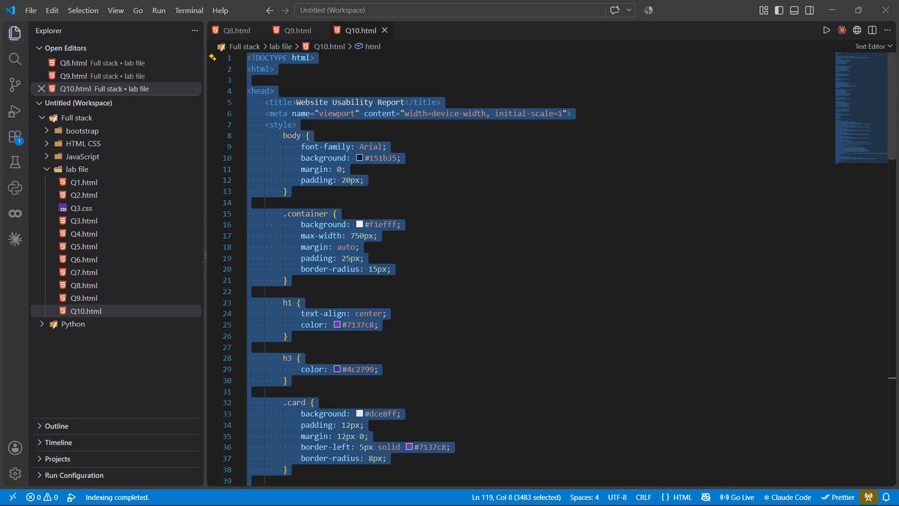
scroll(572, 275, down, 13)
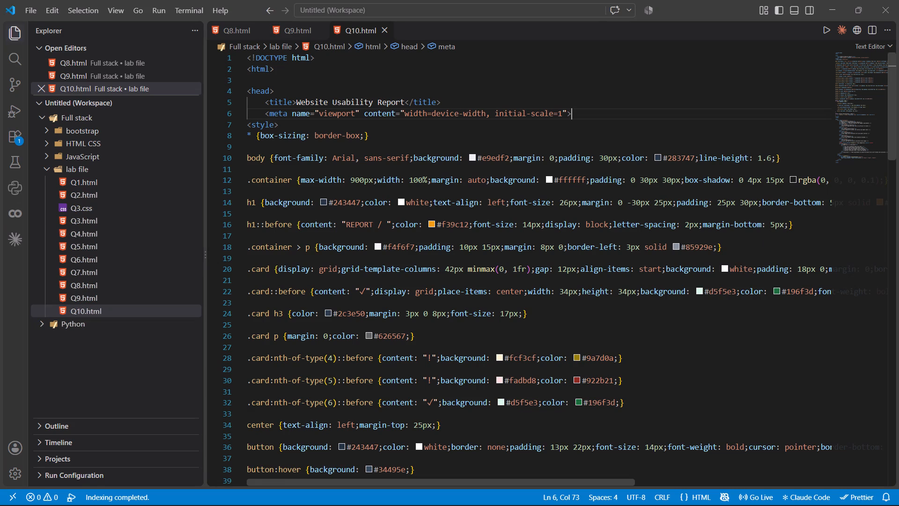
key(ctrl+z)
key(ctrl+z)
key(ctrl+z)
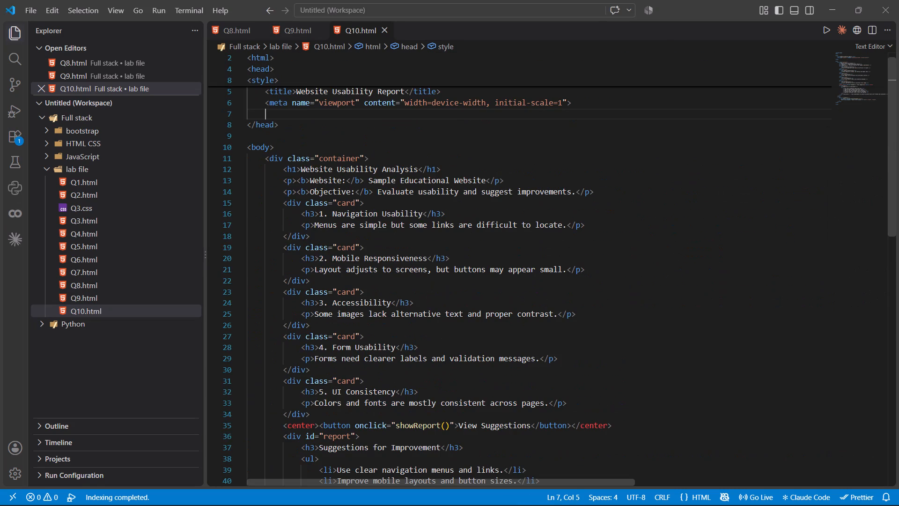
key(ctrl+v)
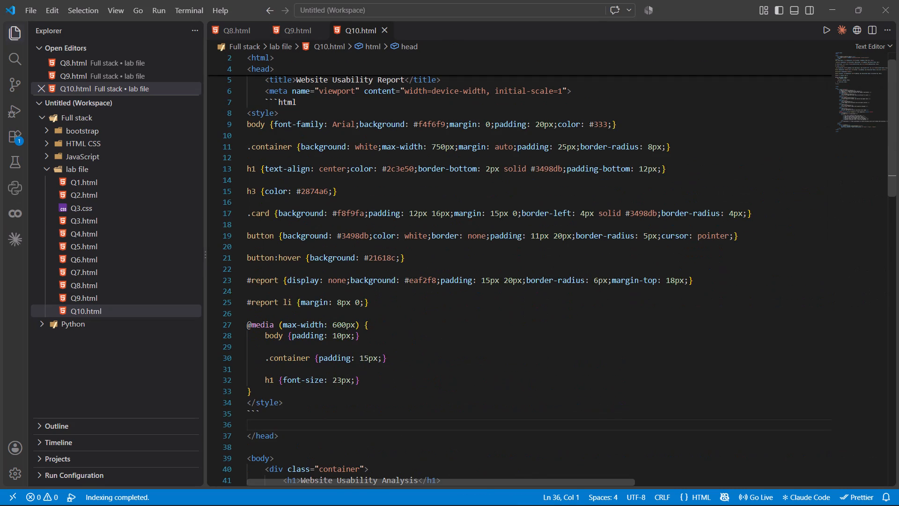
Switch to Brave, reload the Q10.html page and look over the simplified Website Usability Analysis layout.
key(alt+Tab)
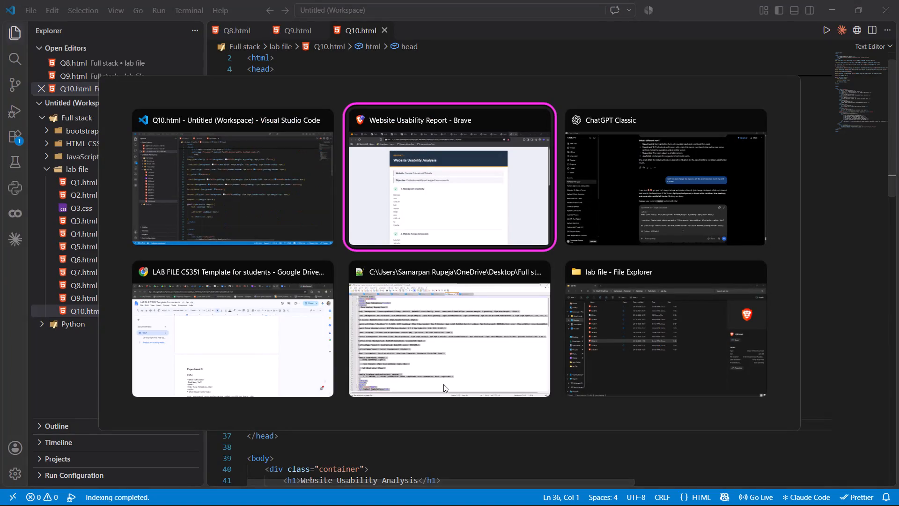
key(ctrl+r)
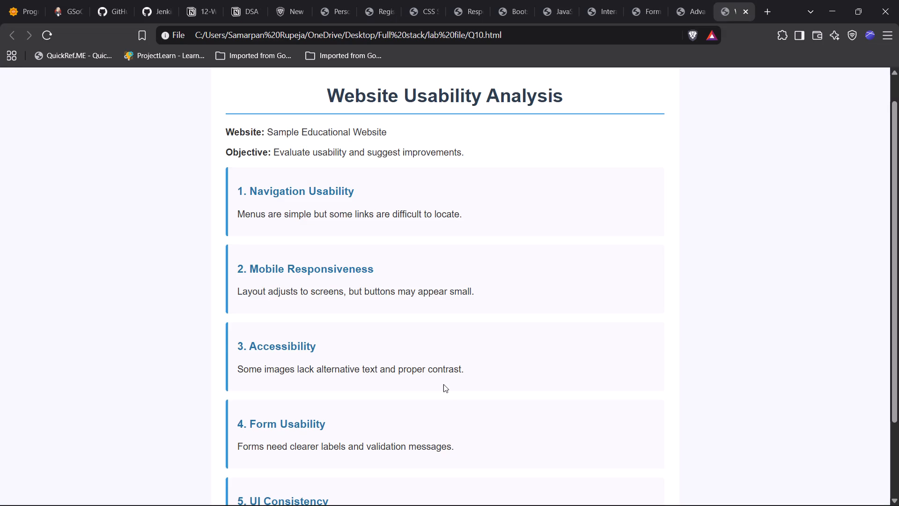
scroll(443, 384, down, 4)
scroll(443, 384, up, 4)
Return to Visual Studio Code and delete the stray ``` line below the closing style tag and the ```html line above the opening one.
key(alt+Tab)
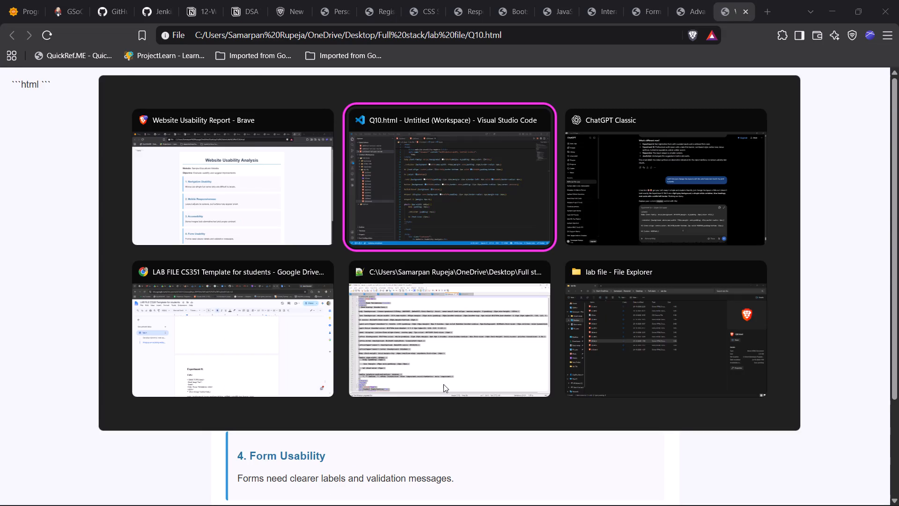
drag(290, 416, 306, 404)
key(BackSpace)
scroll(306, 404, up, 5)
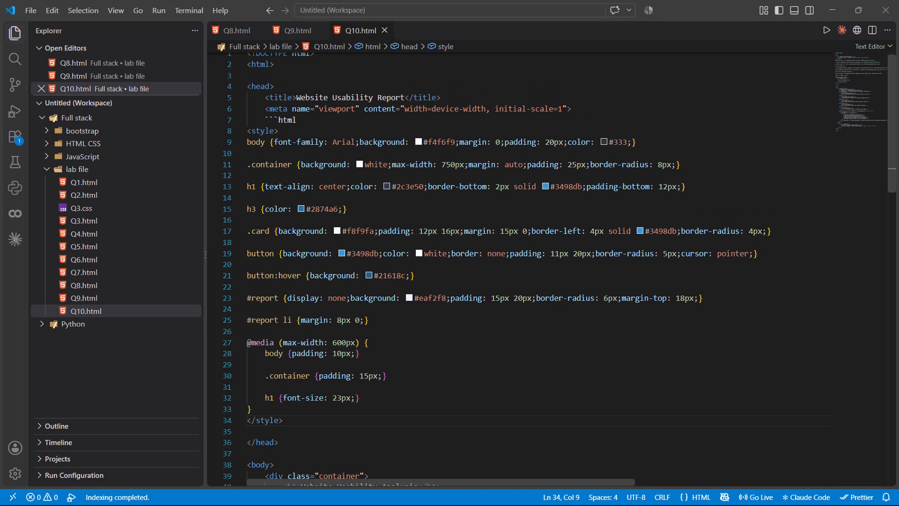
drag(339, 123, 589, 115)
key(BackSpace)
Copy the CSS rules between the style tags in Q10.html, from the body rule through the 600px media query.
key(alt+Tab)
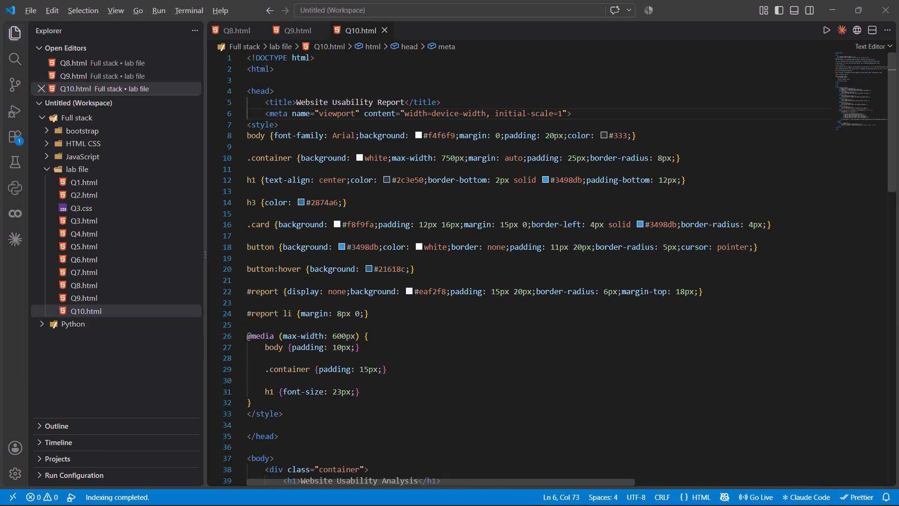
key(alt+Tab)
drag(342, 401, 242, 106)
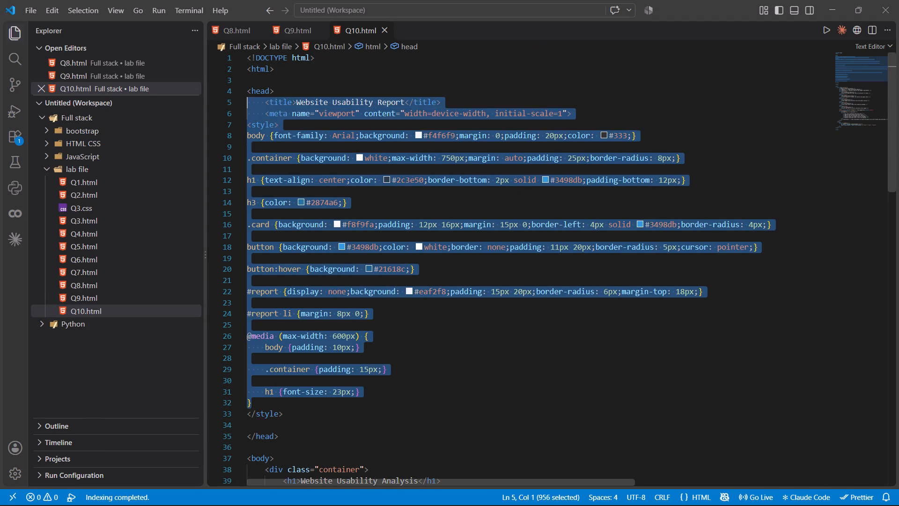
drag(242, 106, 242, 137)
key(ctrl+c)
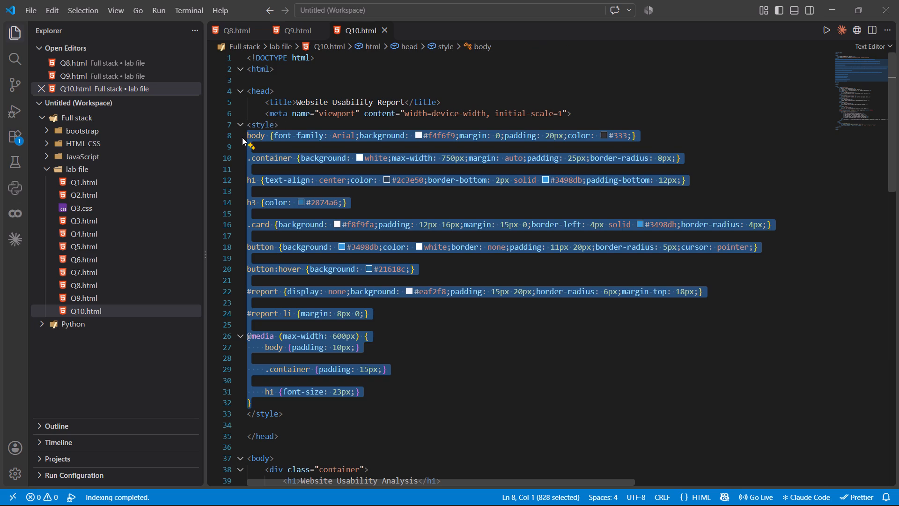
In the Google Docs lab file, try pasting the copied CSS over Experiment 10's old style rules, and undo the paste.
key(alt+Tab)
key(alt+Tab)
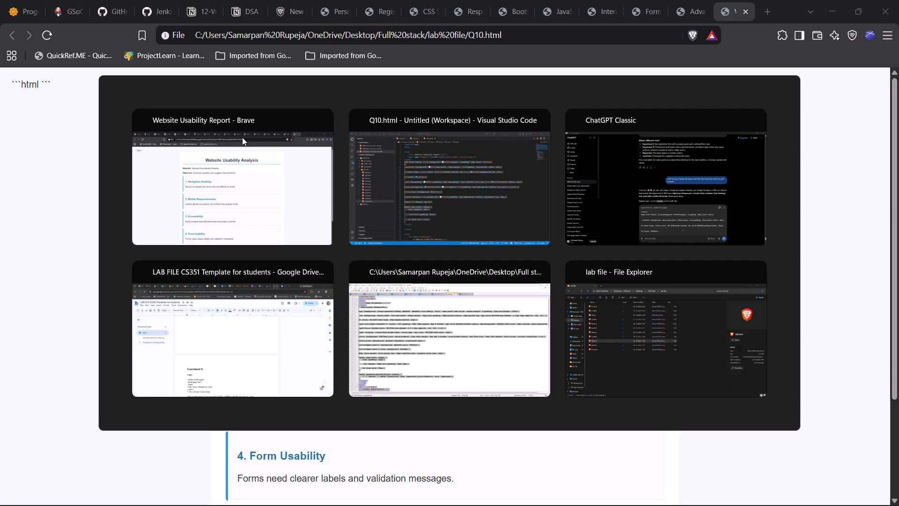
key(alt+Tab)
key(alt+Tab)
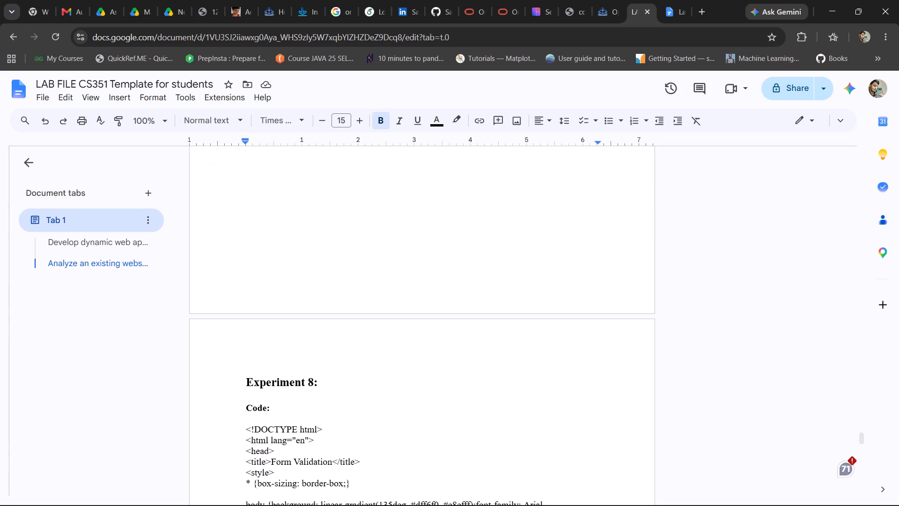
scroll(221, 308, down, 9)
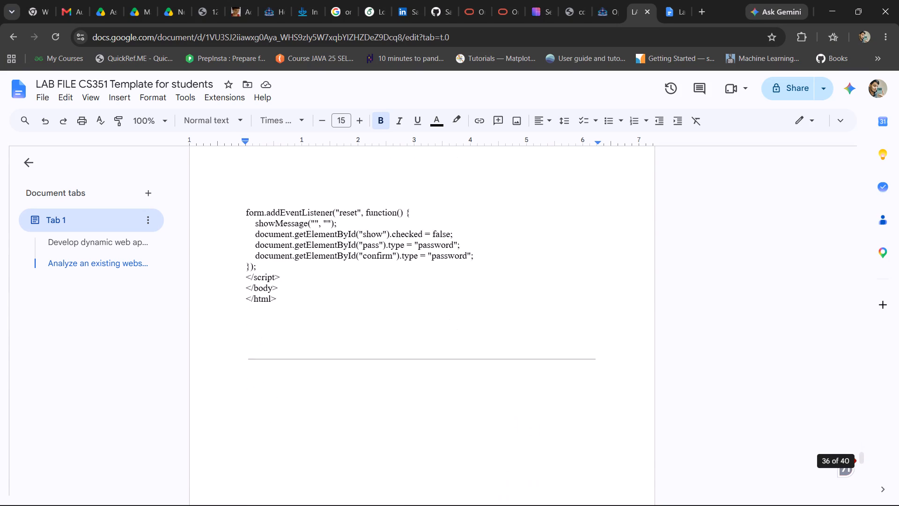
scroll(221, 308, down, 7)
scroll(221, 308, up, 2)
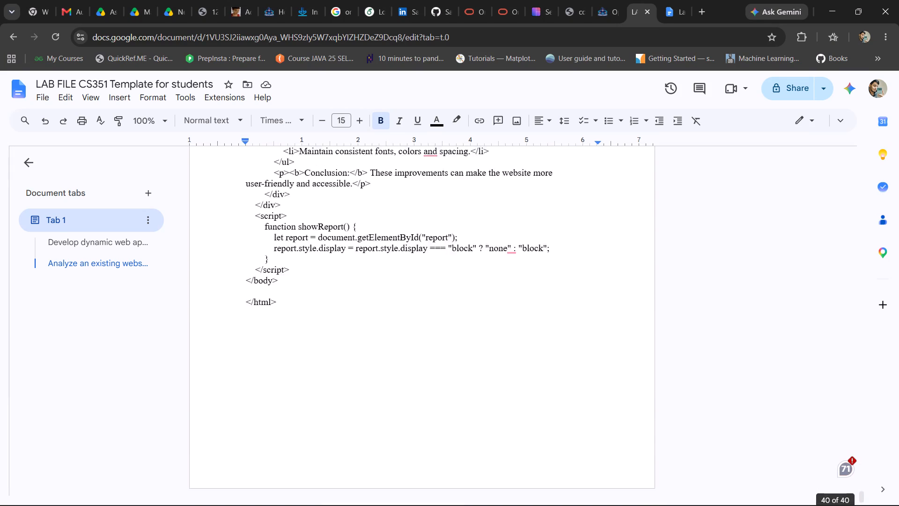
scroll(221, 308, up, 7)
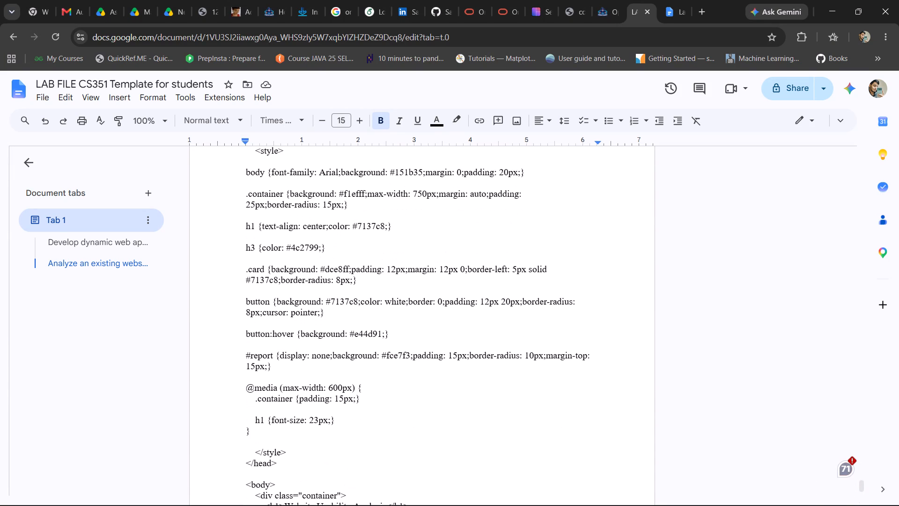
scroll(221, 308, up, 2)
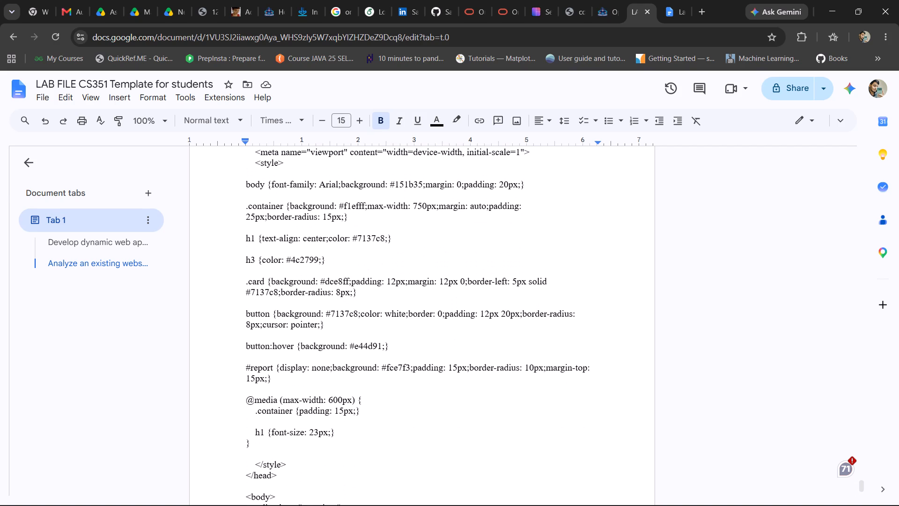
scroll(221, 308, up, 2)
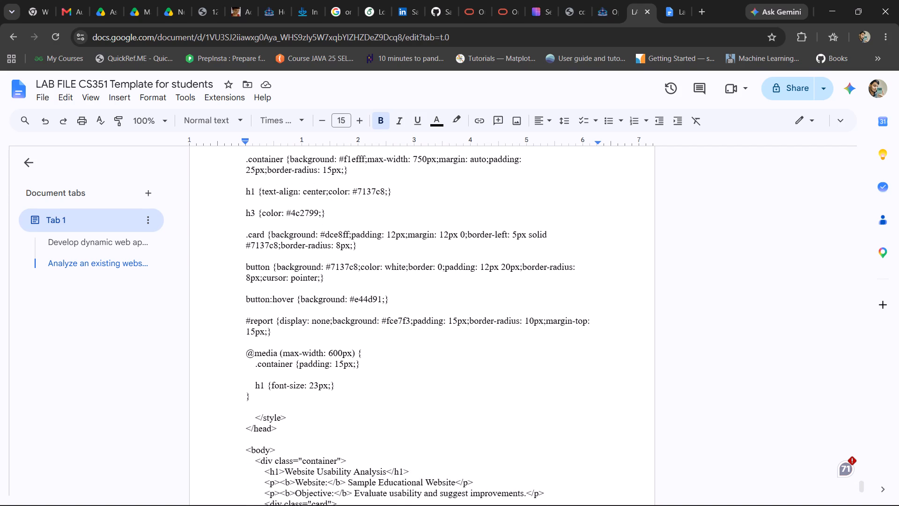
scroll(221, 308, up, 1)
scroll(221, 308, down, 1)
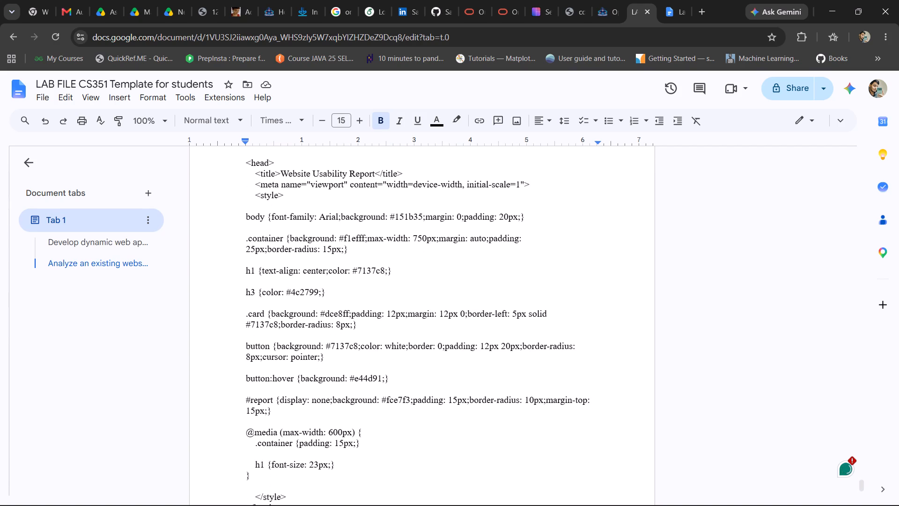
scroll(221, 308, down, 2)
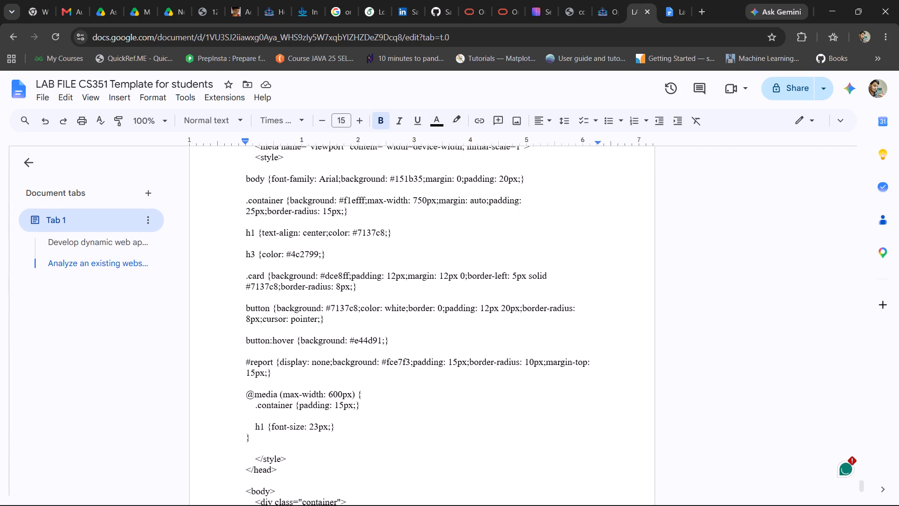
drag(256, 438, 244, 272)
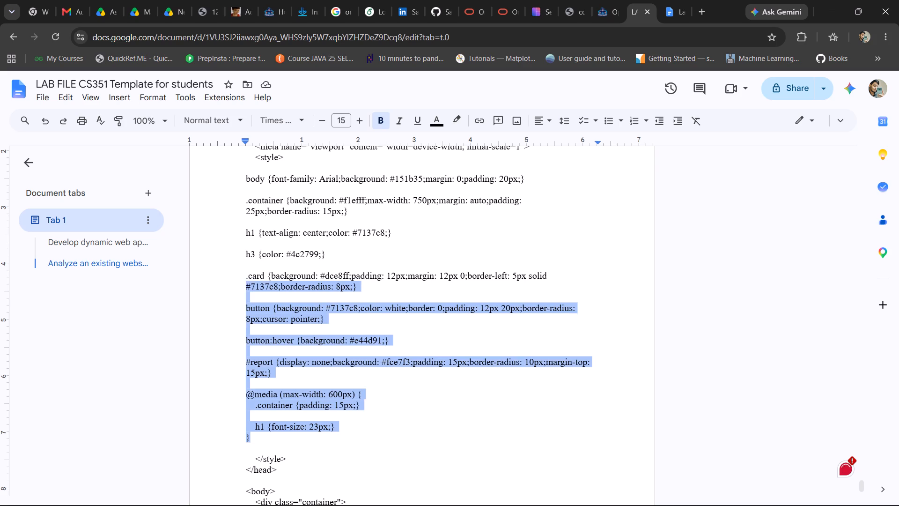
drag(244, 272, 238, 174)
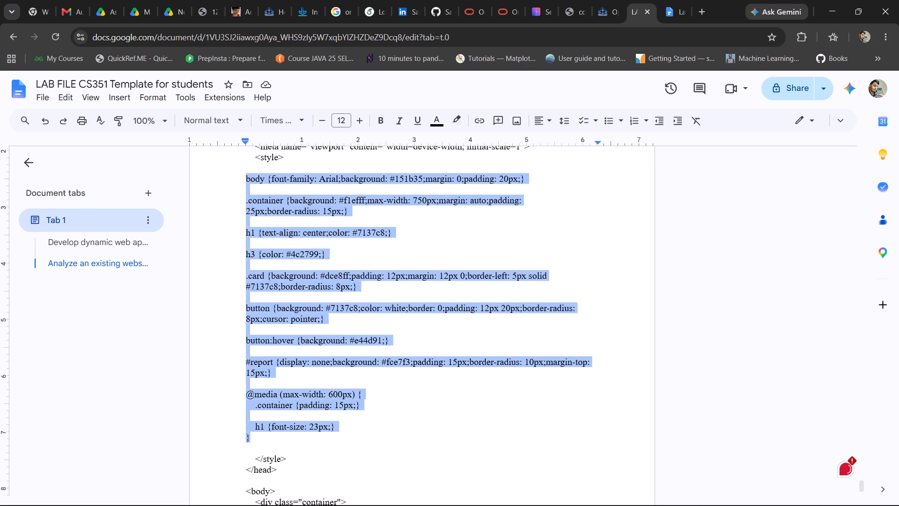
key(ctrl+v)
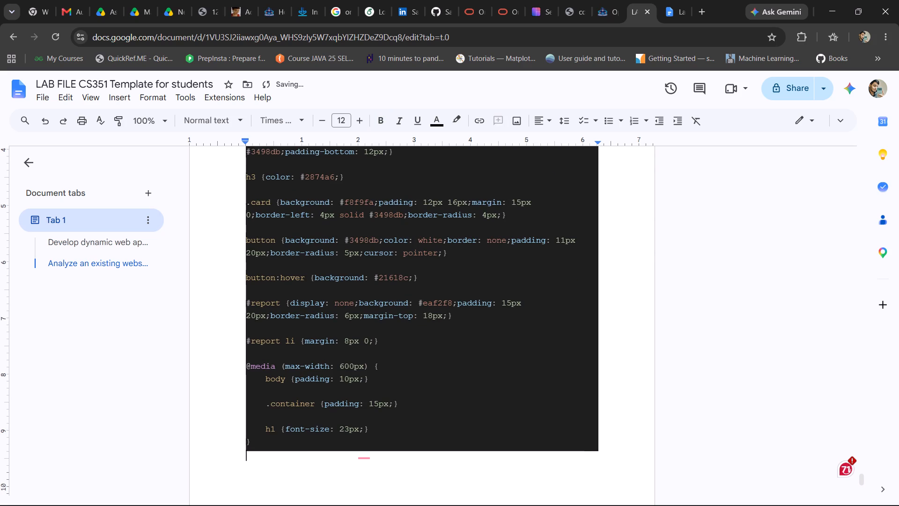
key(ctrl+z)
Switch to Notepad++, reload the modified Q10.html and copy its CSS rules from the body rule through the 600px media query.
key(alt+Tab)
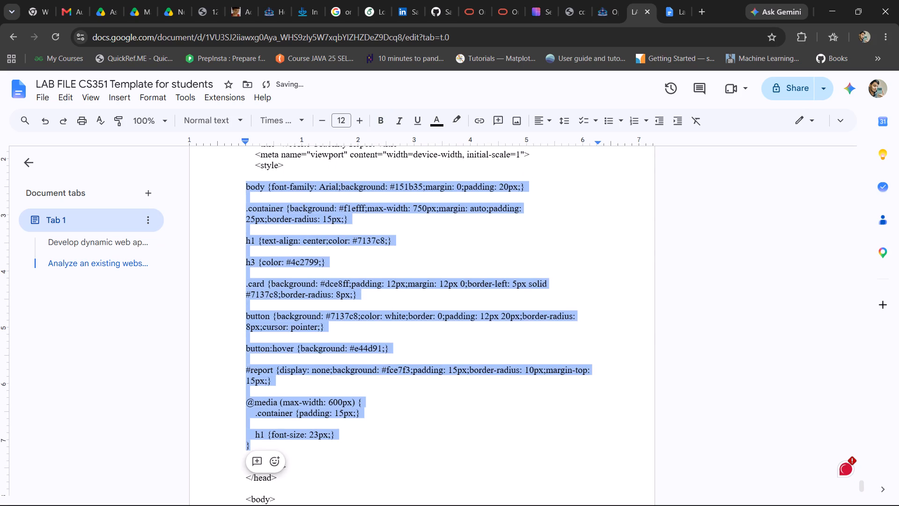
key(alt+Tab)
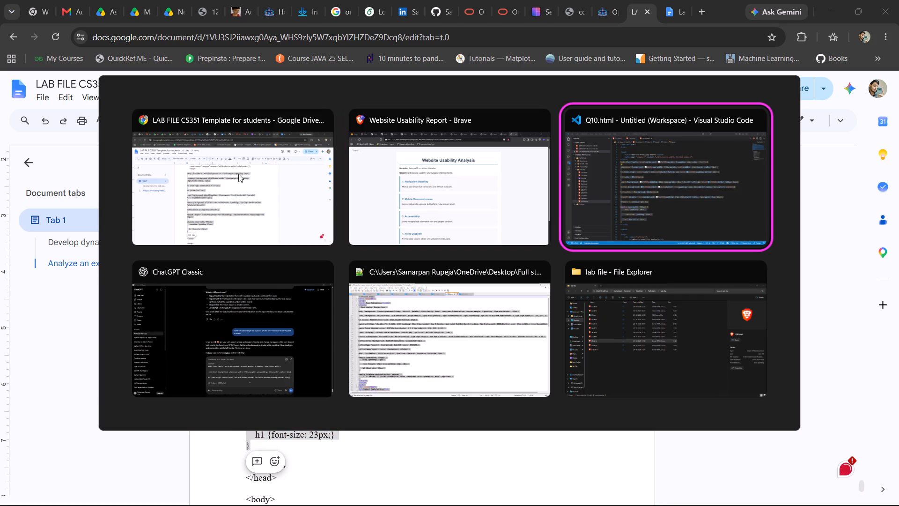
key(alt+Tab)
key(alt+Tab)
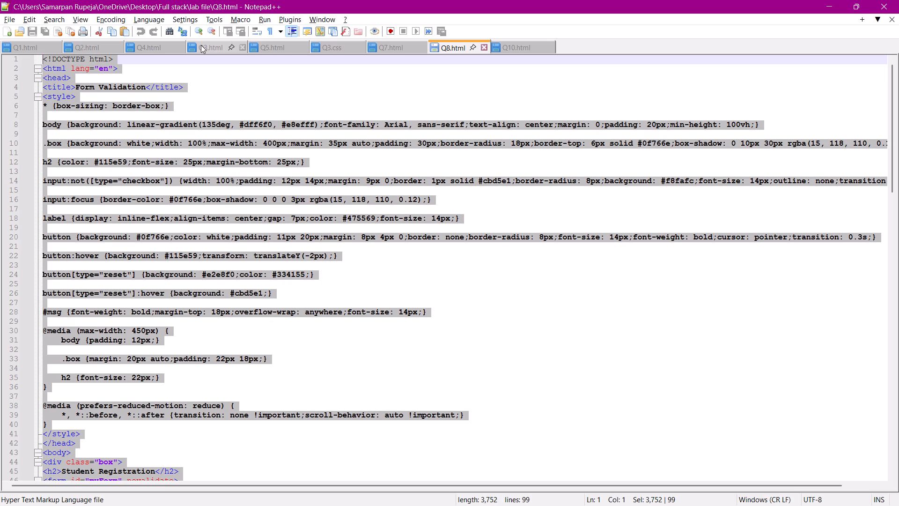
click(501, 43)
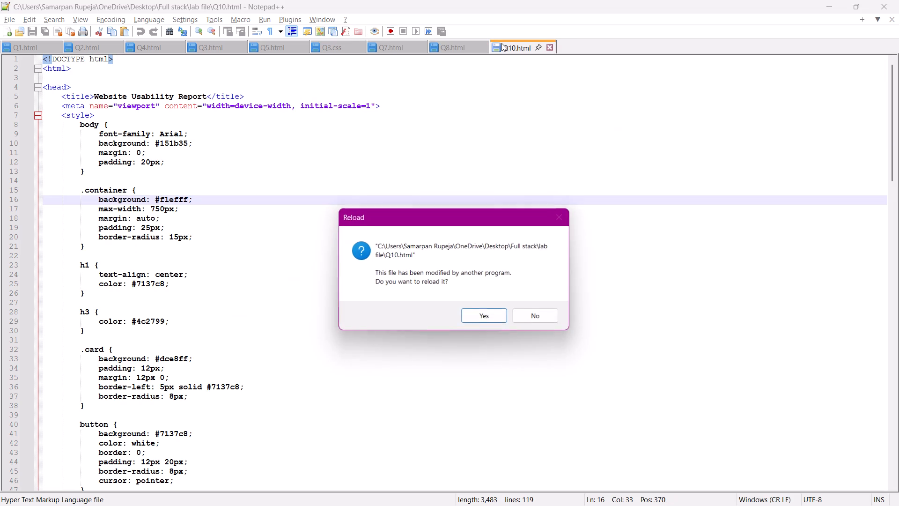
click(479, 311)
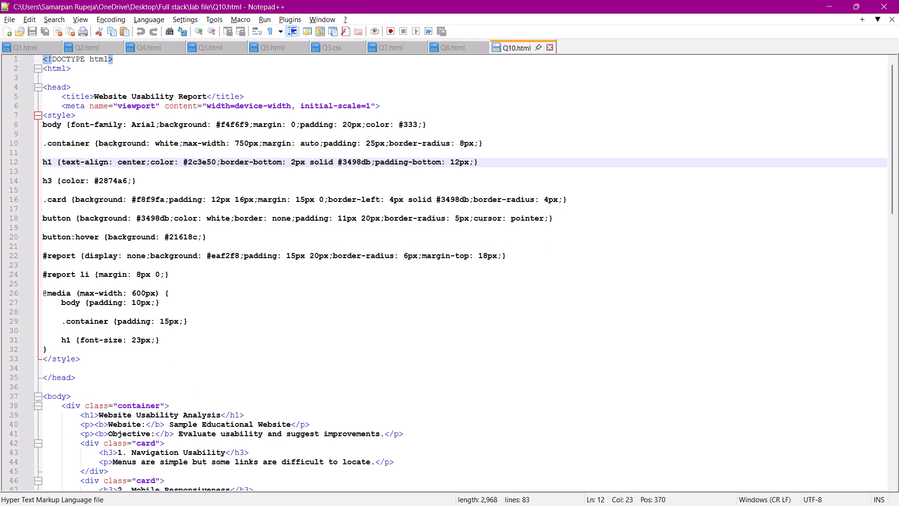
drag(55, 349, 32, 126)
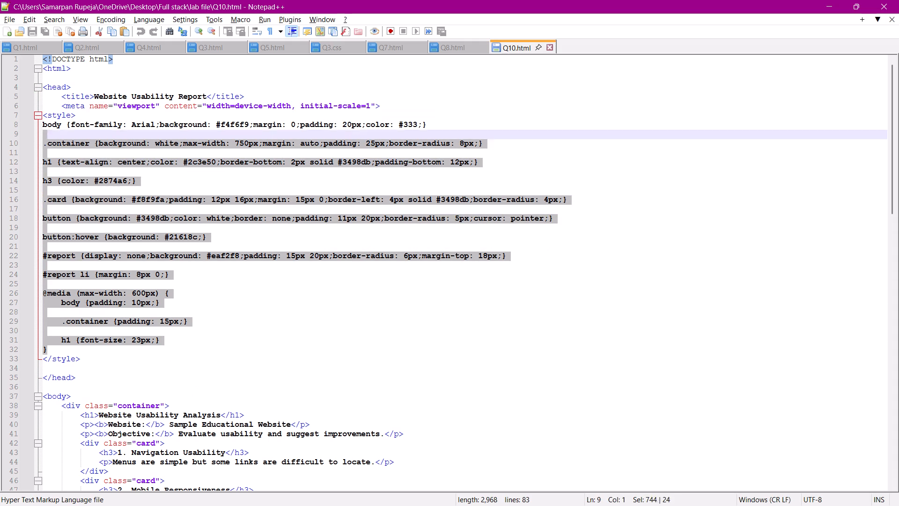
drag(32, 126, 24, 121)
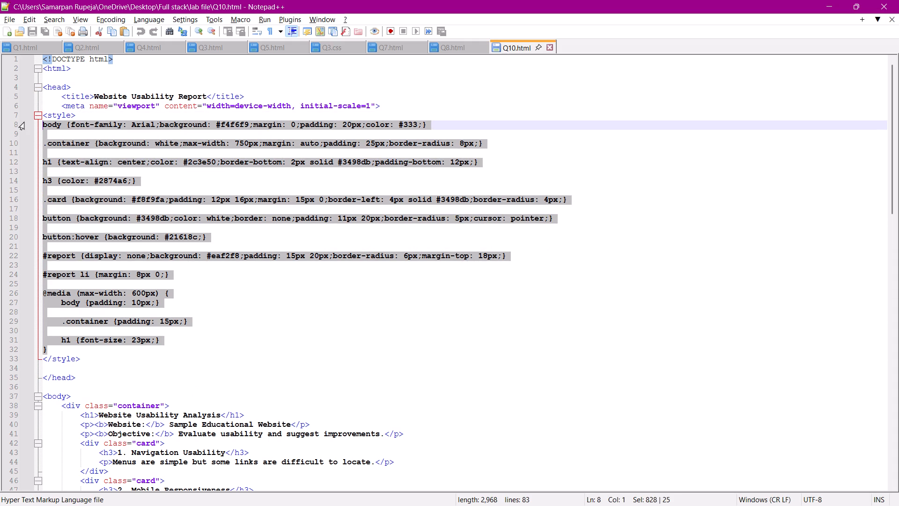
key(ctrl+c)
In the Google Docs lab file, paste the plain CSS over Experiment 10's old style rules and delete the extra blank line after it.
key(alt+Tab)
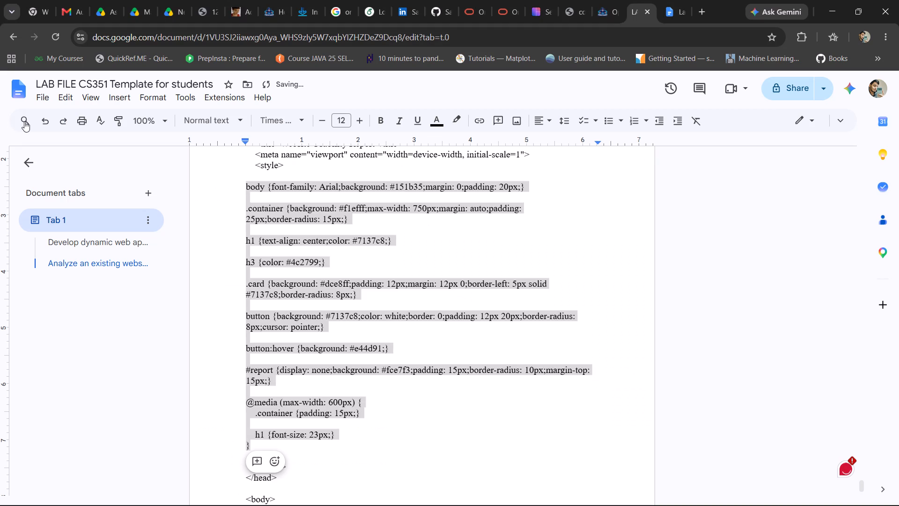
key(ctrl+v)
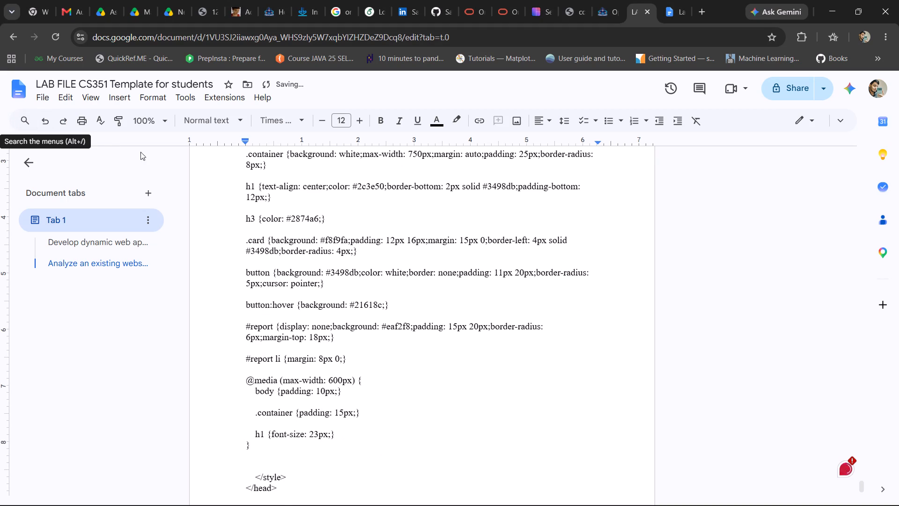
key(BackSpace)
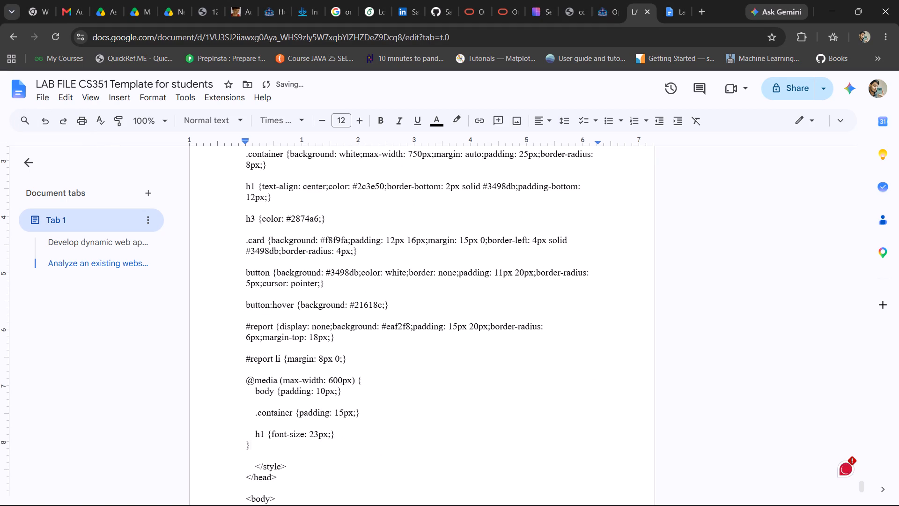
Look over Experiment 10's updated style rules and the code just before its heading.
scroll(369, 365, up, 2)
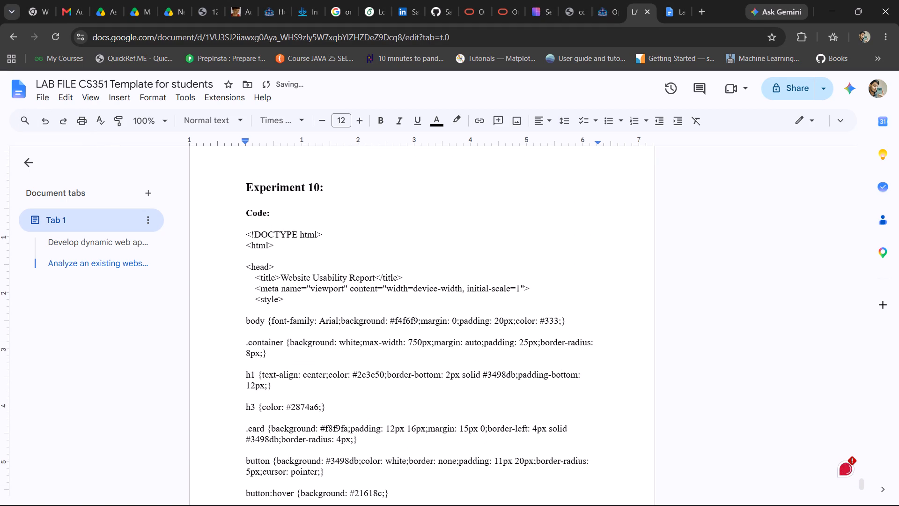
scroll(369, 365, down, 3)
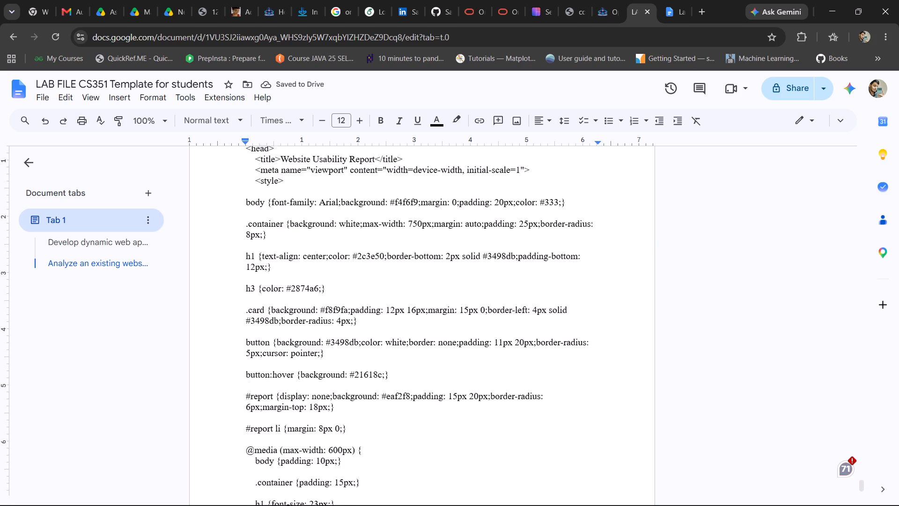
scroll(369, 365, down, 1)
scroll(369, 365, up, 1)
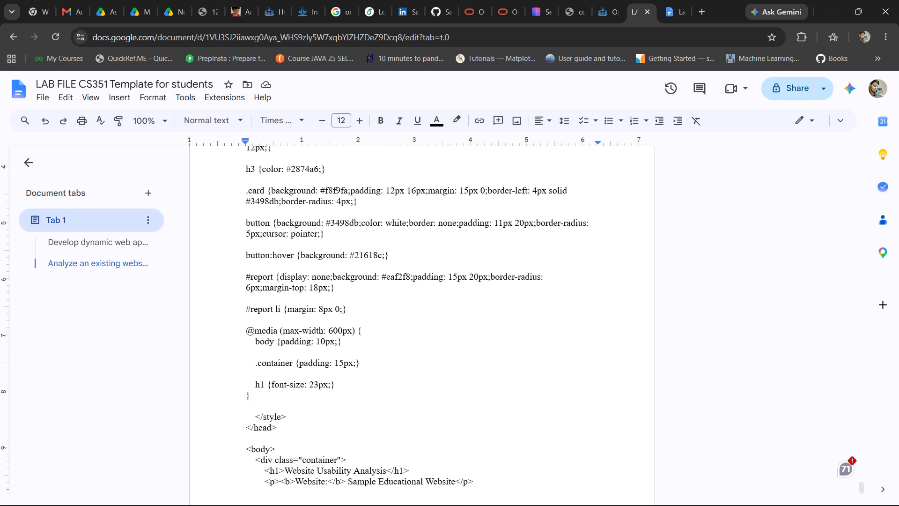
scroll(369, 365, up, 8)
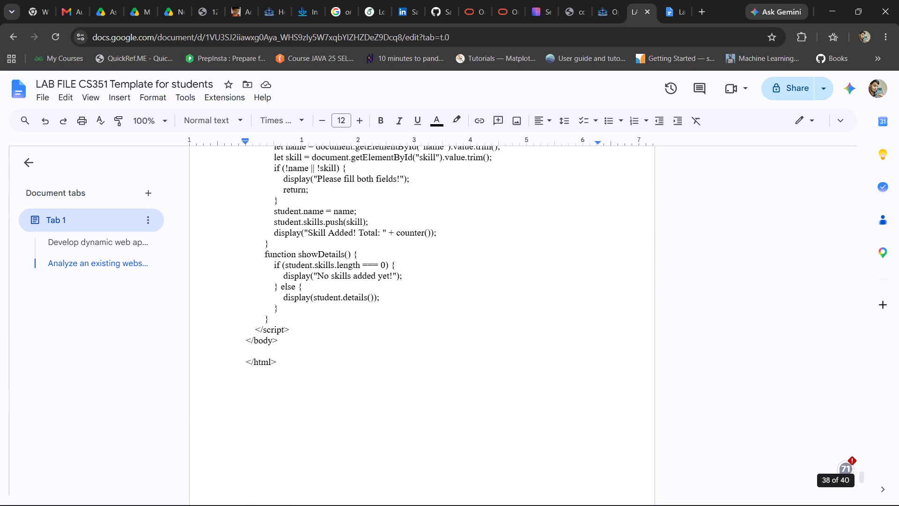
Add a blank line after Experiment 10's closing html tag and insert a horizontal line below it.
scroll(369, 365, down, 13)
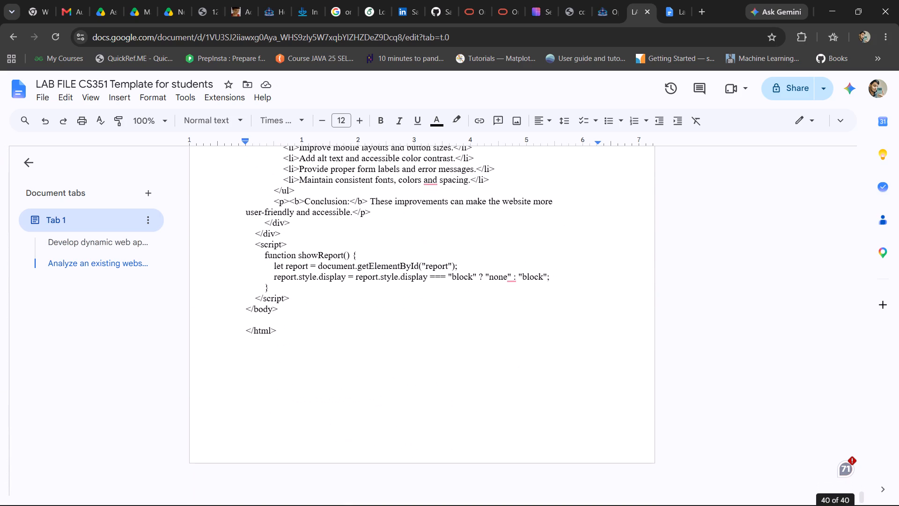
scroll(369, 365, up, 1)
click(324, 399)
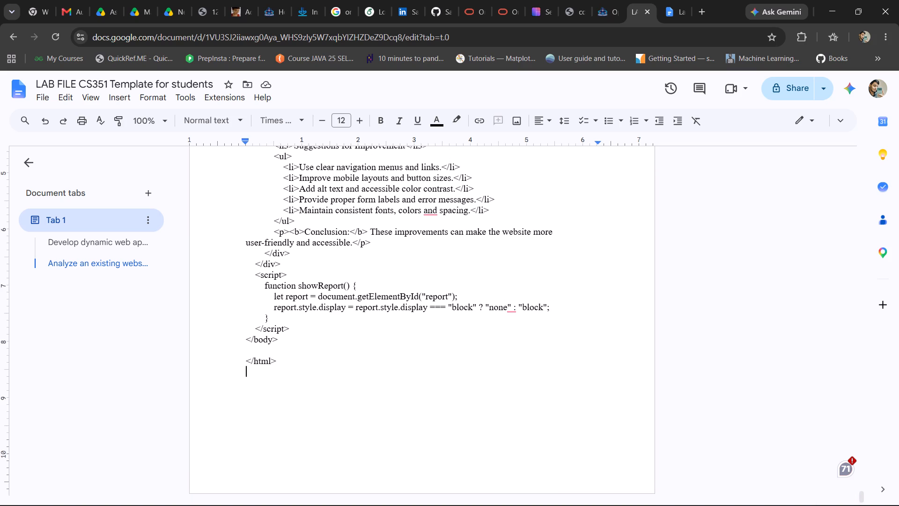
key(Return)
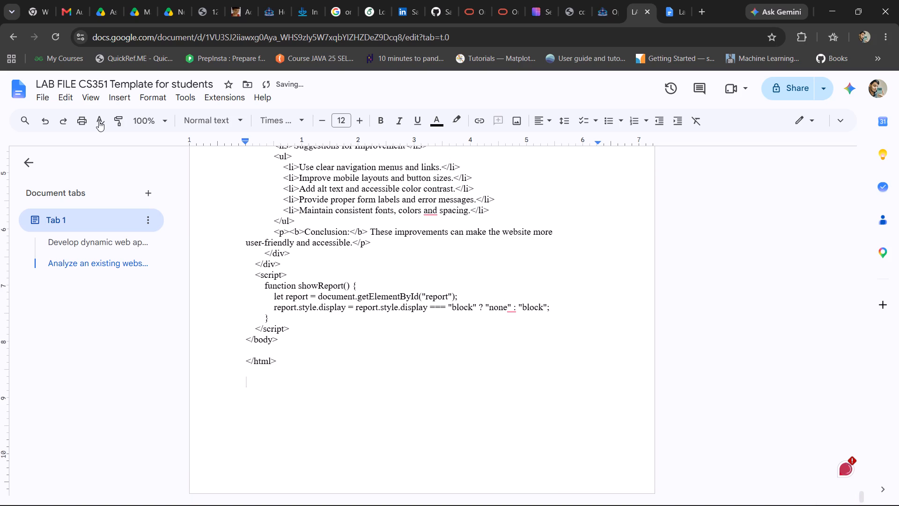
click(41, 101)
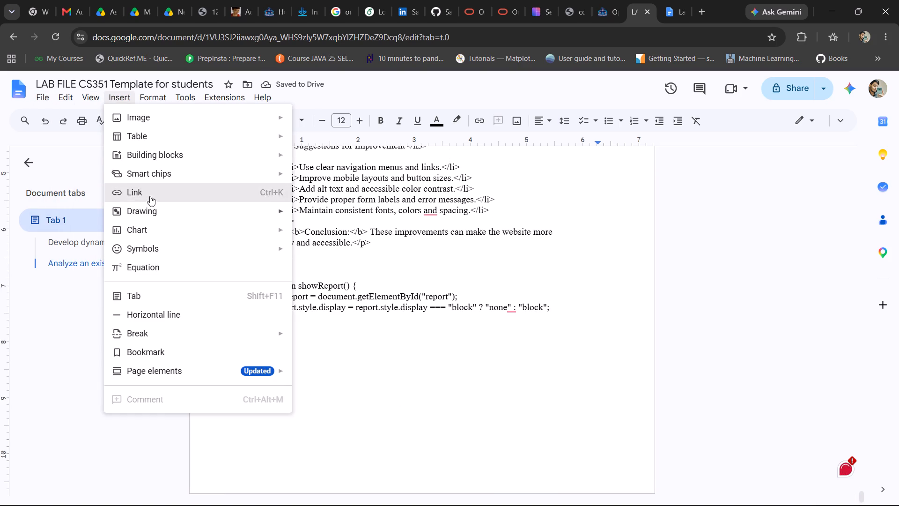
click(140, 307)
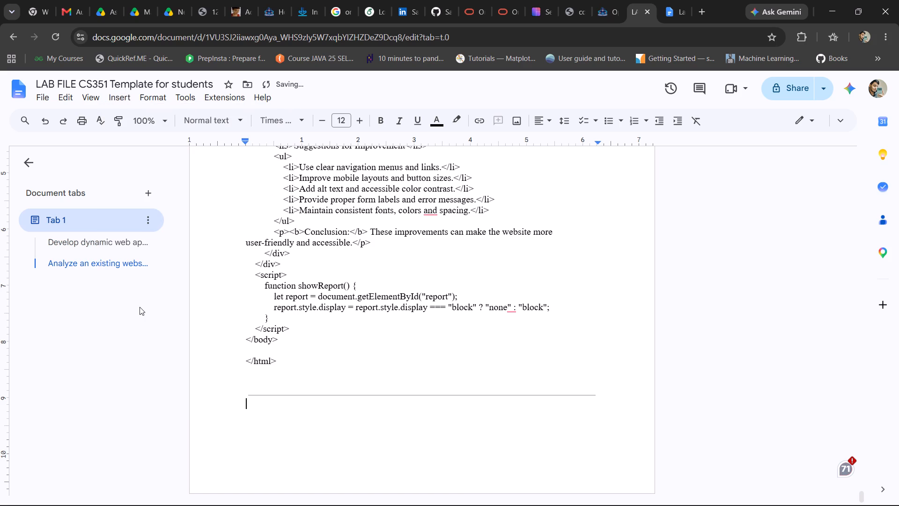
Review the code of Experiments 10, 9, 8 and 7 in reverse order, comparing how their style rules are laid out.
scroll(286, 329, up, 8)
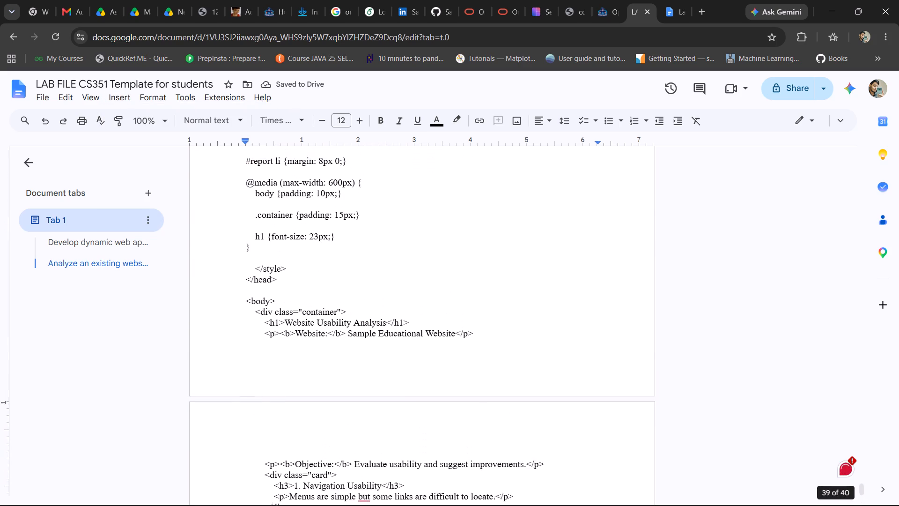
scroll(286, 329, up, 5)
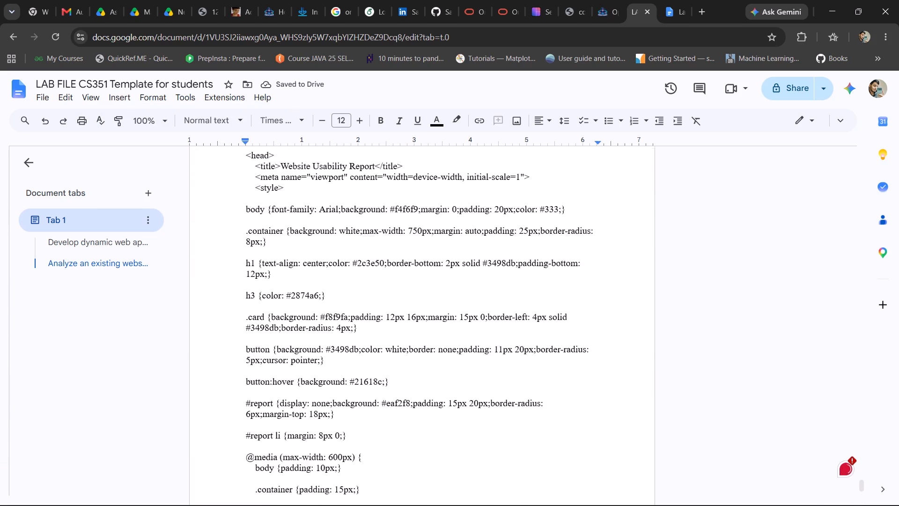
scroll(286, 329, up, 6)
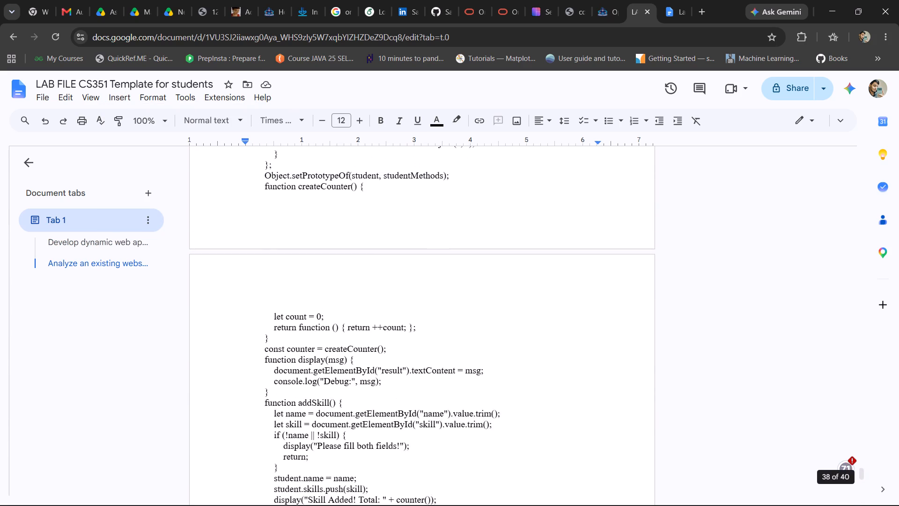
scroll(286, 329, up, 3)
scroll(286, 329, down, 3)
scroll(286, 329, up, 1)
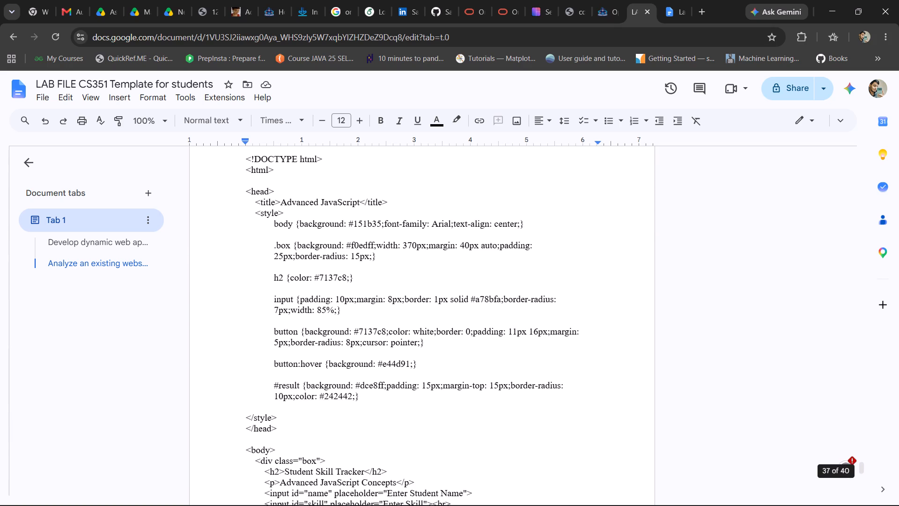
scroll(286, 329, up, 2)
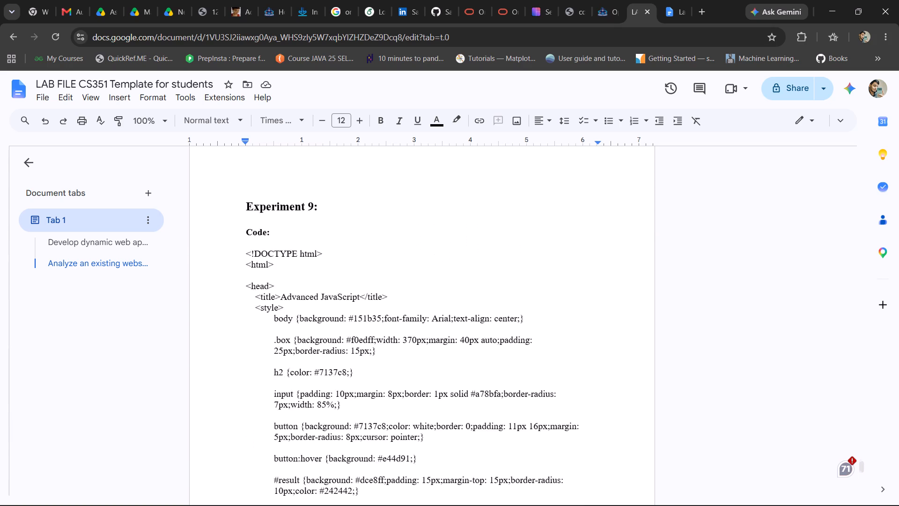
scroll(286, 329, up, 8)
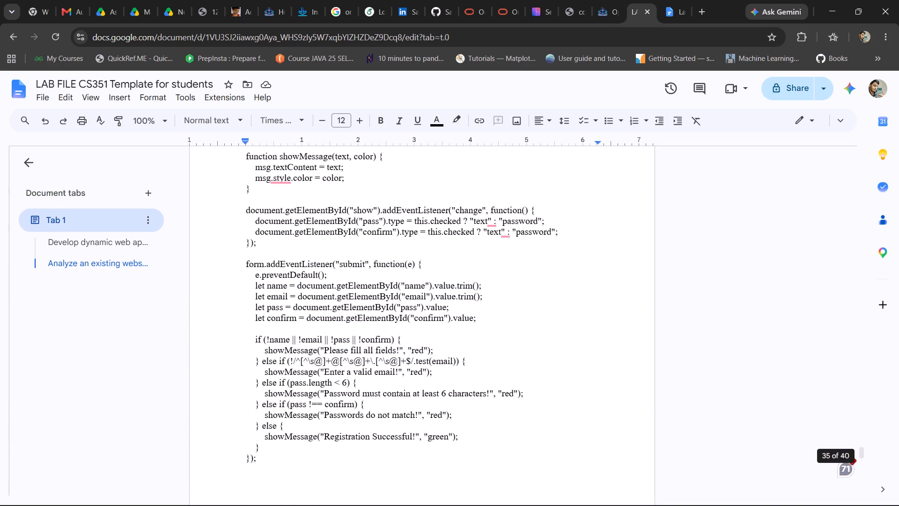
scroll(286, 329, up, 9)
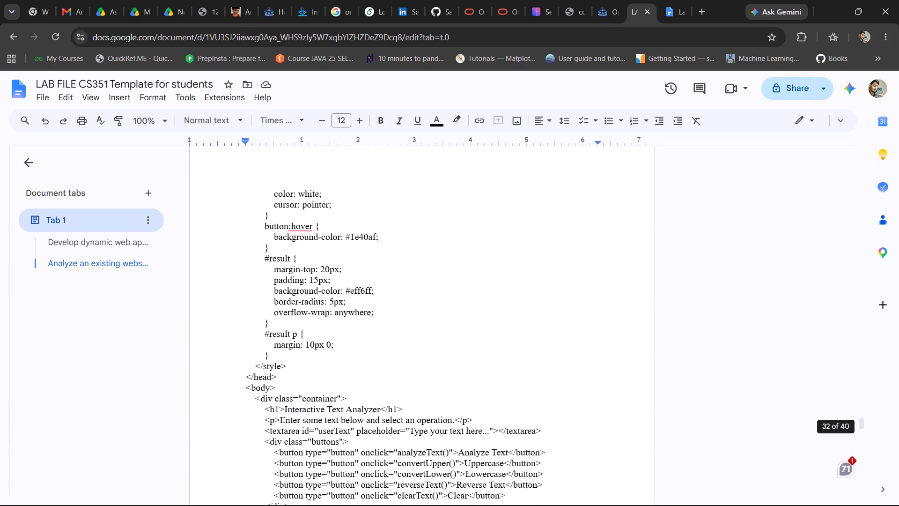
scroll(286, 329, up, 2)
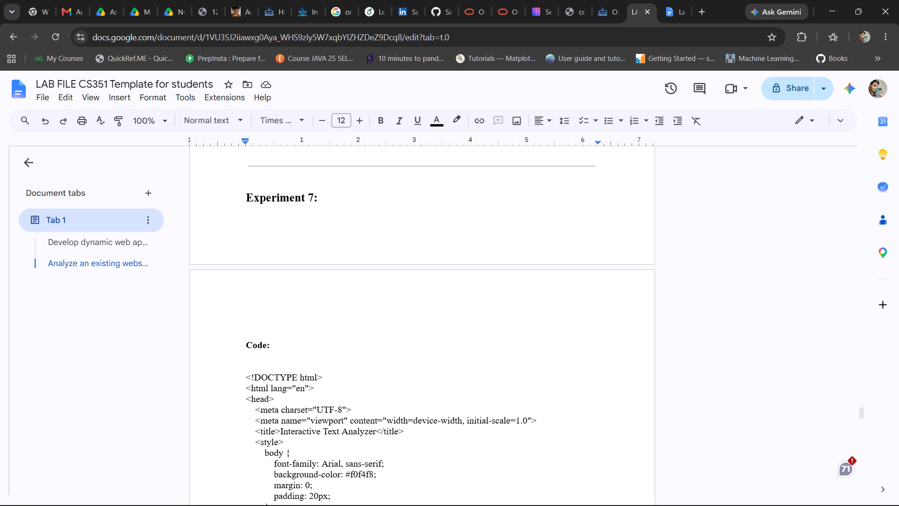
scroll(265, 387, down, 2)
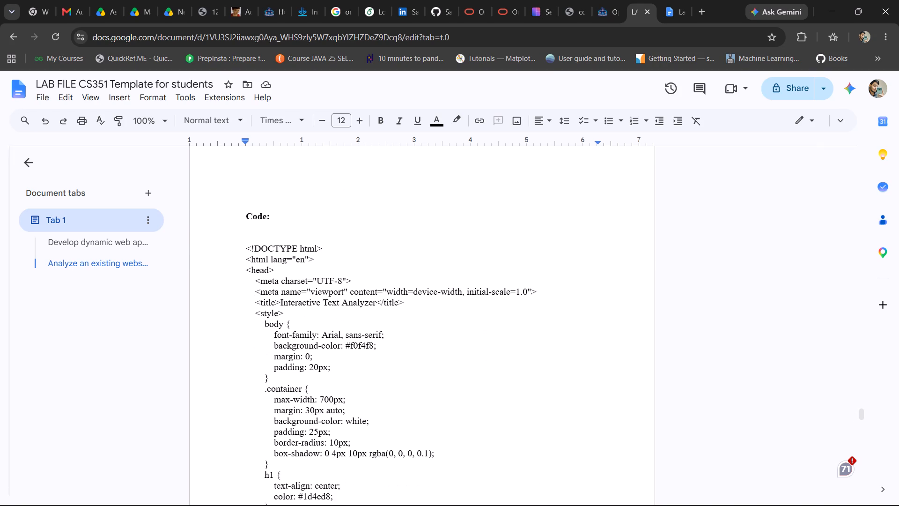
scroll(265, 387, down, 1)
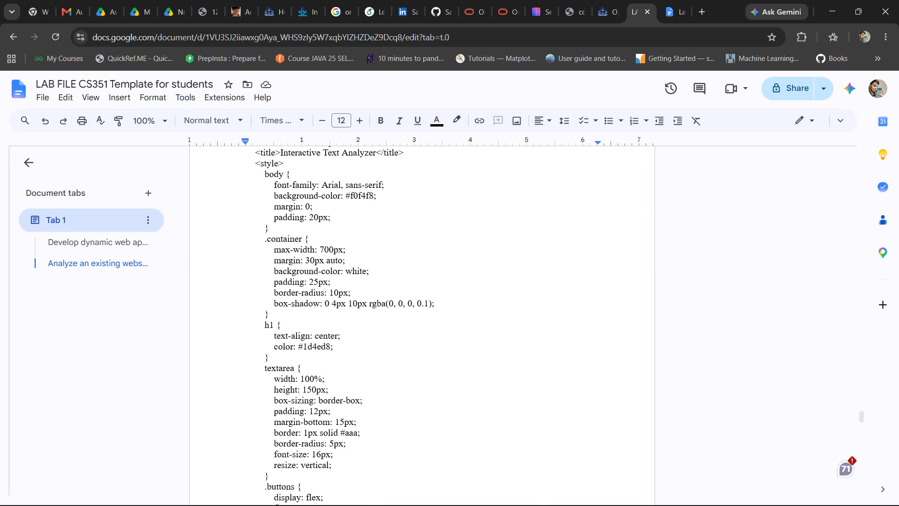
drag(263, 174, 310, 505)
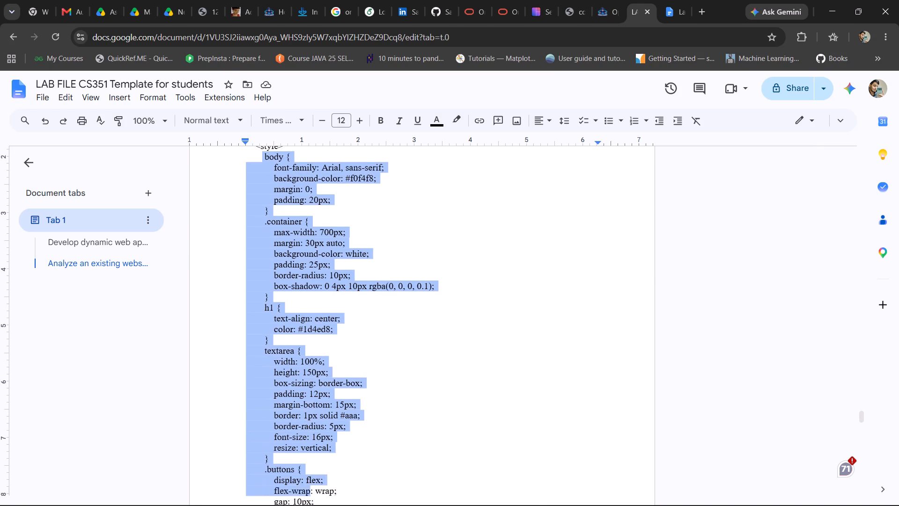
drag(310, 505, 329, 492)
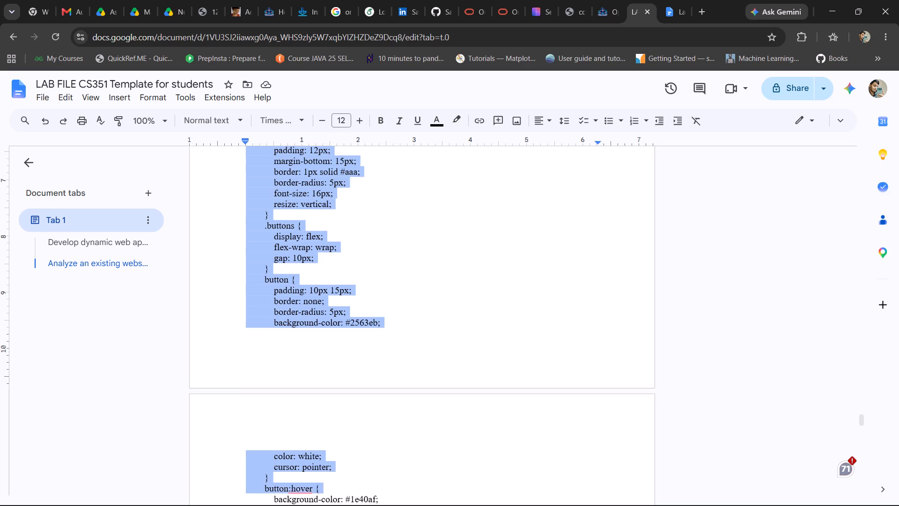
drag(329, 492, 361, 476)
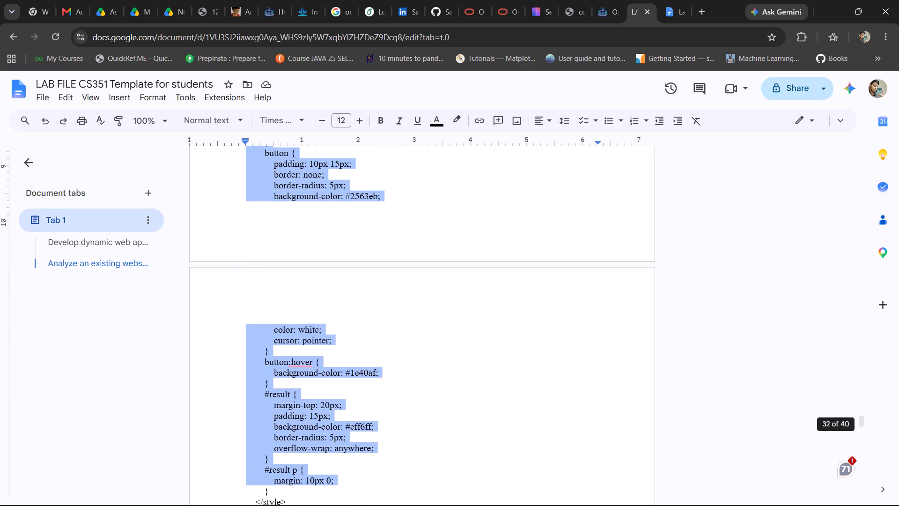
drag(361, 476, 334, 488)
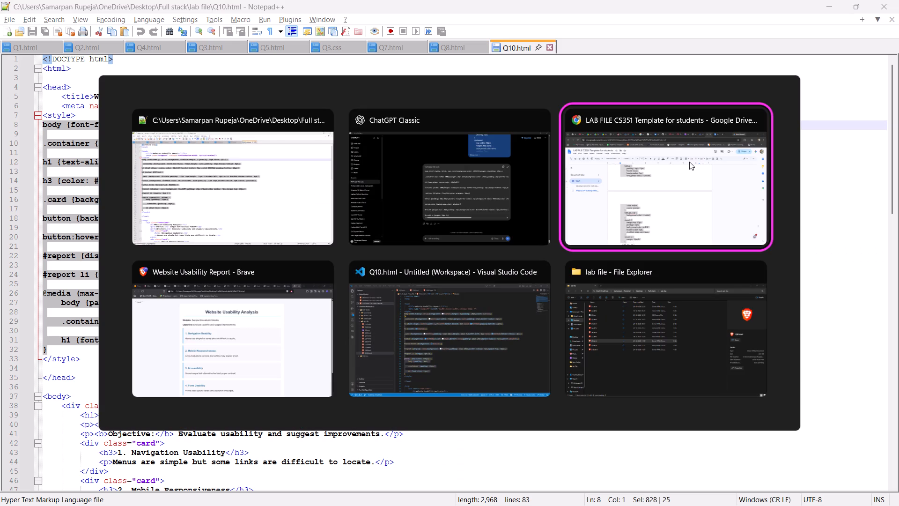
key(ctrl+v)
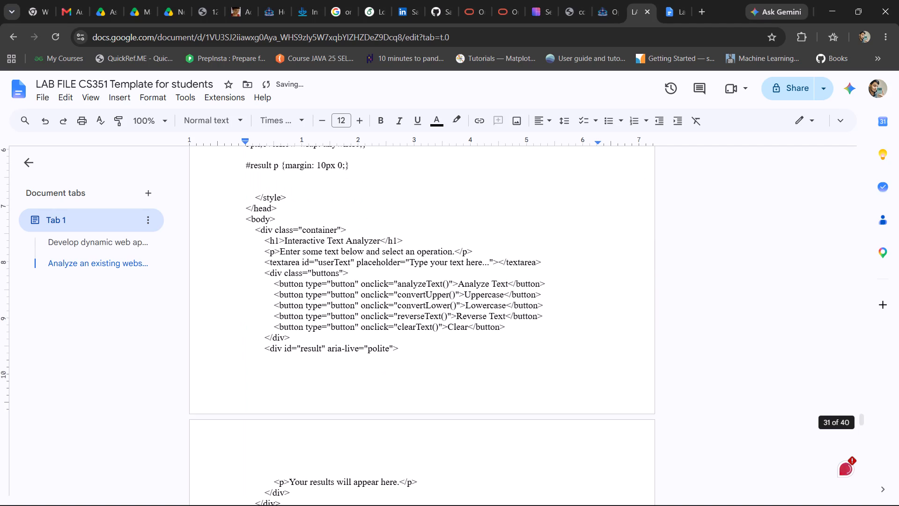
scroll(491, 247, up, 4)
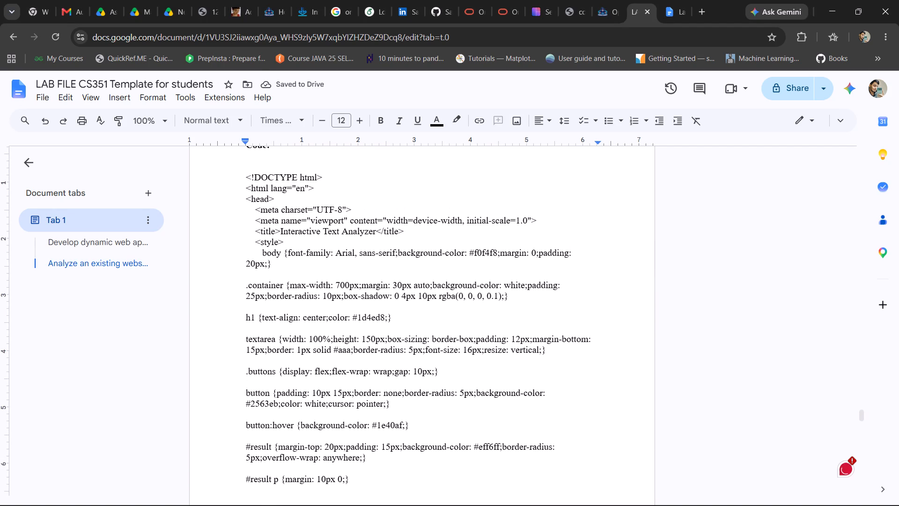
scroll(491, 247, up, 1)
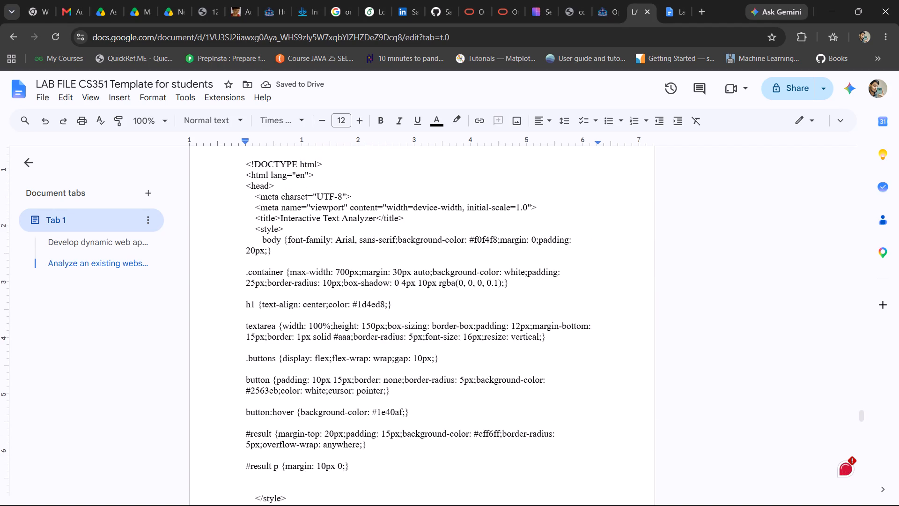
scroll(326, 299, down, 1)
key(BackSpace)
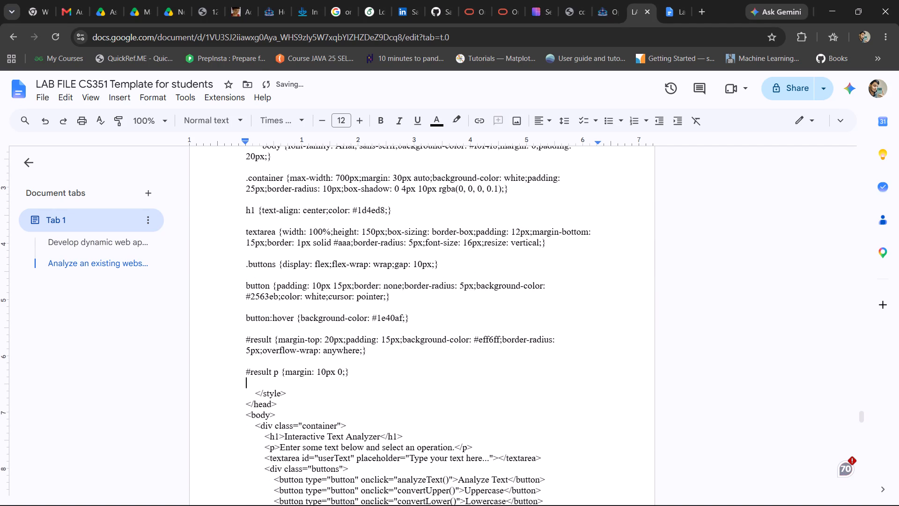
Insert a blank line before the Experiment 7 heading to move it onto the same page as its Code section.
scroll(326, 299, up, 4)
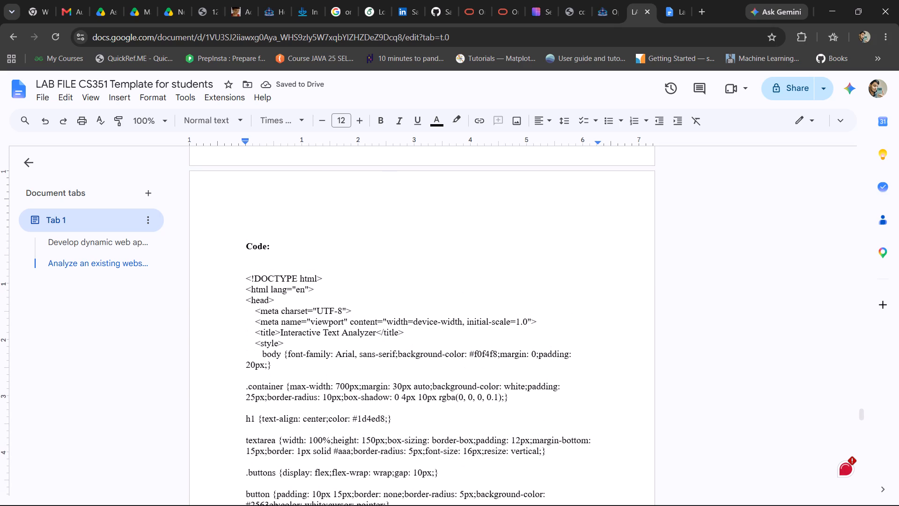
scroll(276, 254, up, 2)
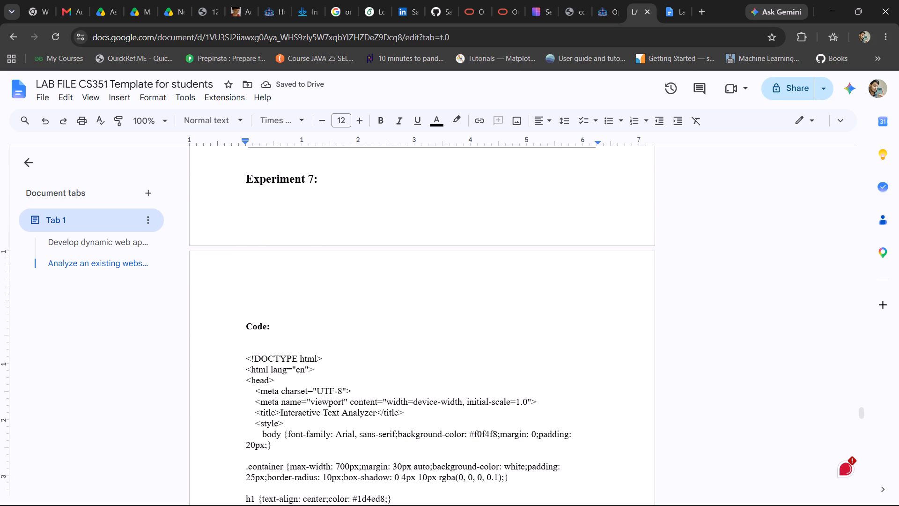
click(246, 176)
key(Return)
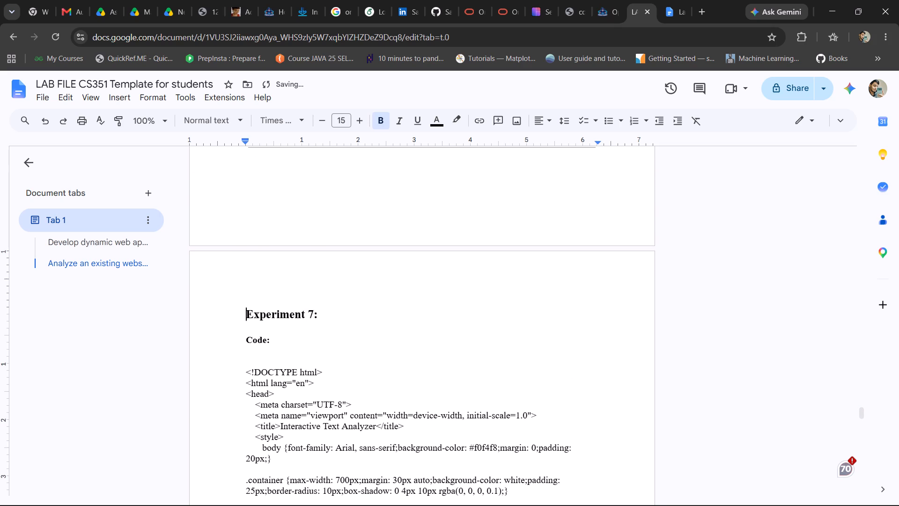
scroll(246, 176, right, 2)
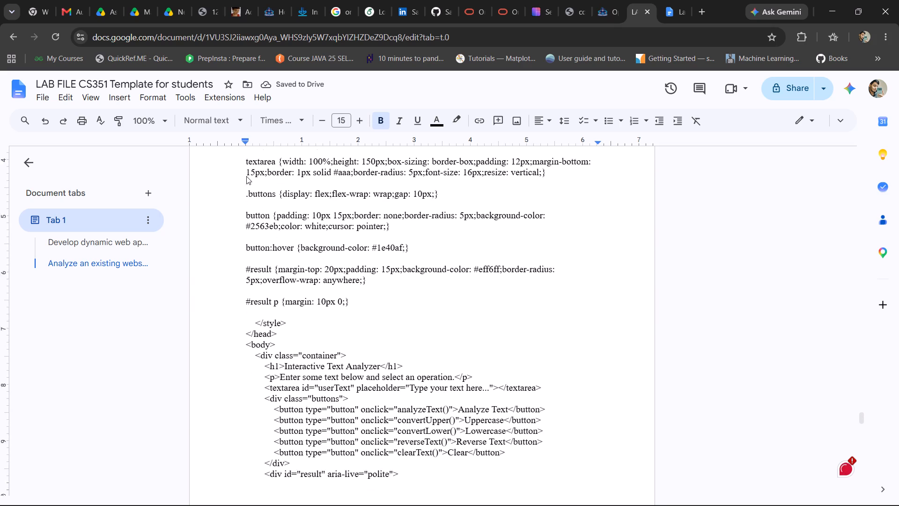
scroll(367, 316, up, 1)
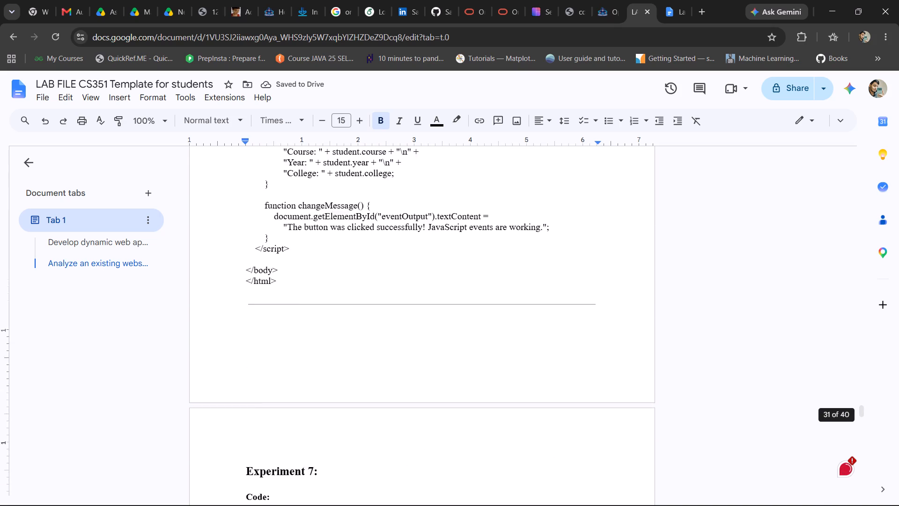
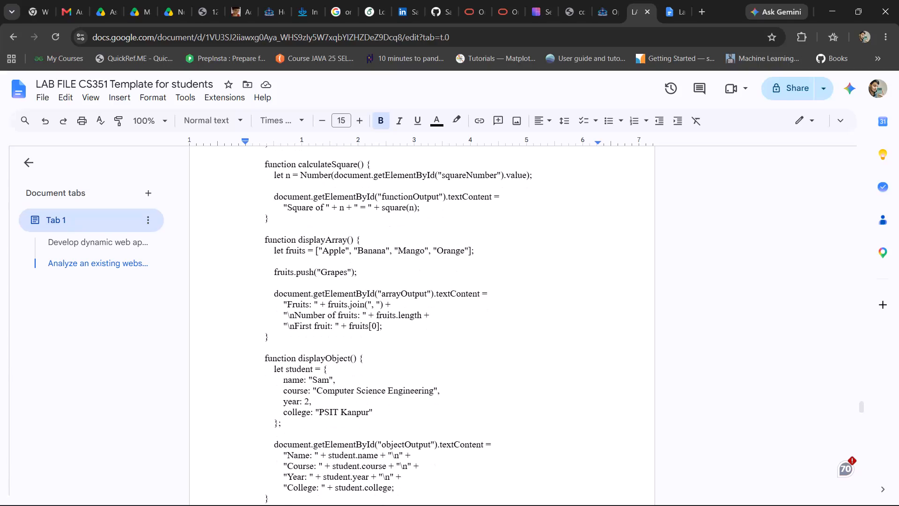
Review the code layout and page breaks from Experiment 6 through Experiment 8 for spacing problems.
scroll(367, 316, up, 8)
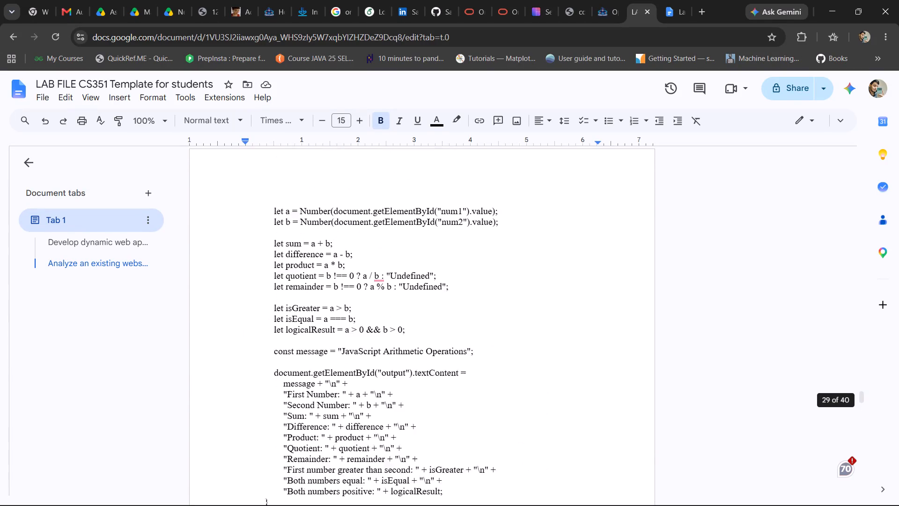
scroll(367, 316, up, 7)
scroll(367, 316, down, 3)
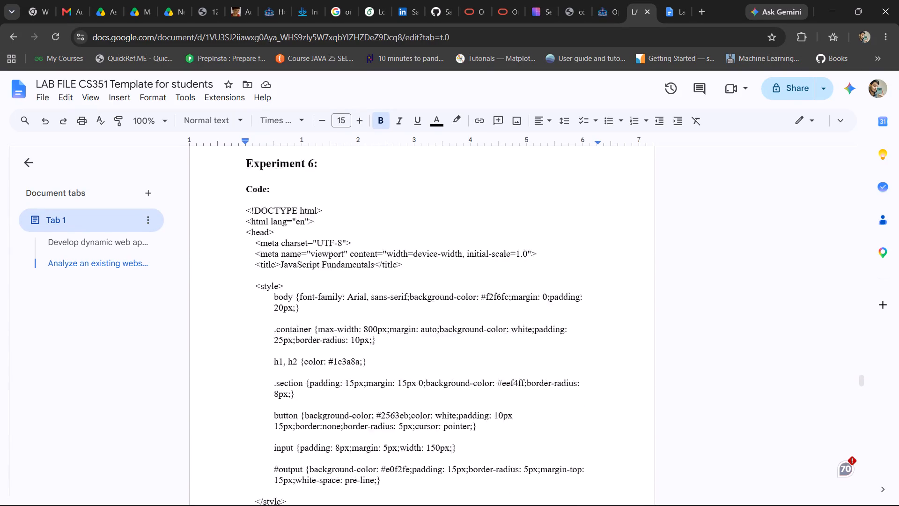
scroll(367, 316, down, 11)
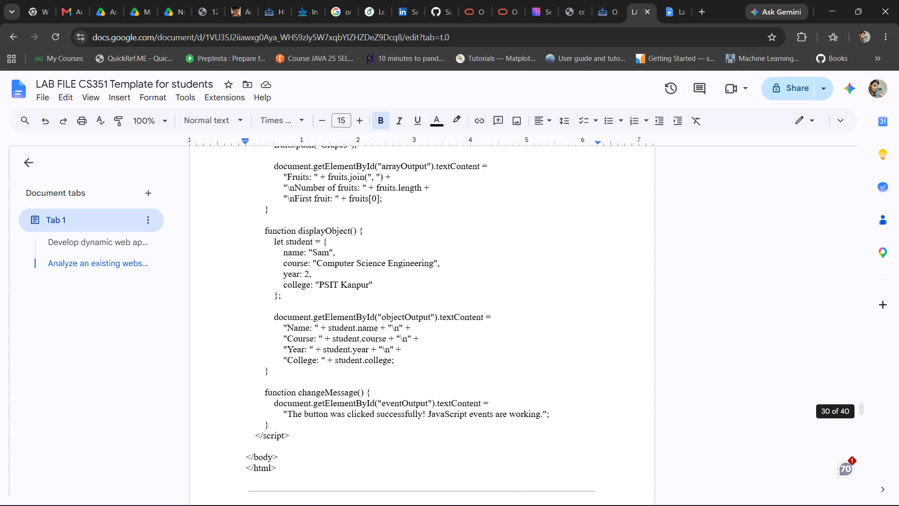
scroll(367, 316, down, 3)
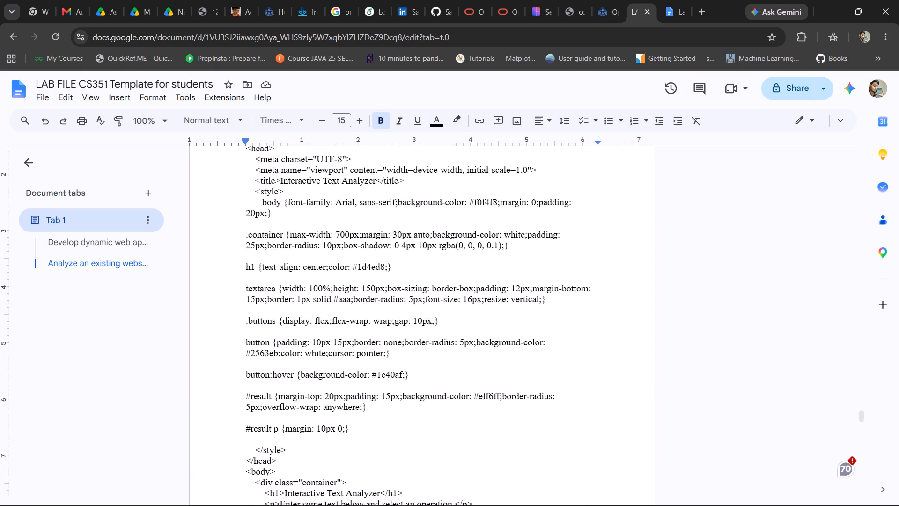
scroll(367, 316, down, 2)
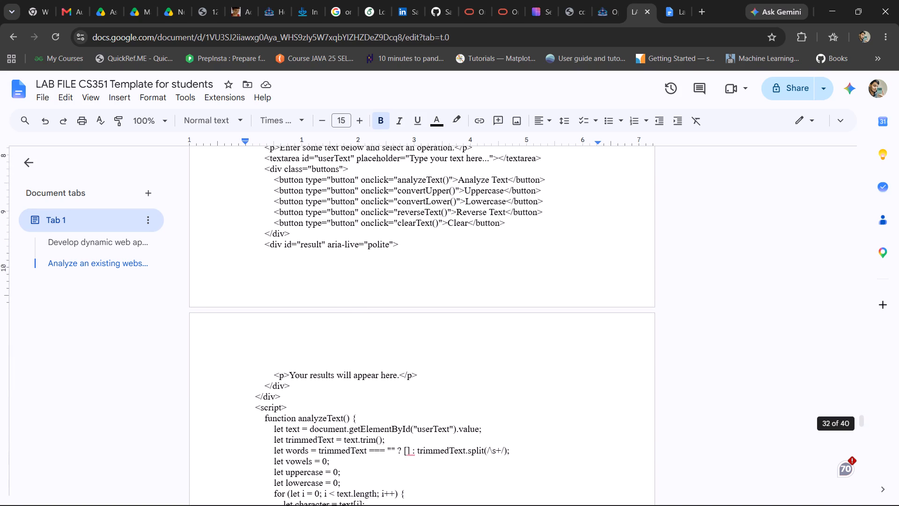
scroll(367, 316, down, 9)
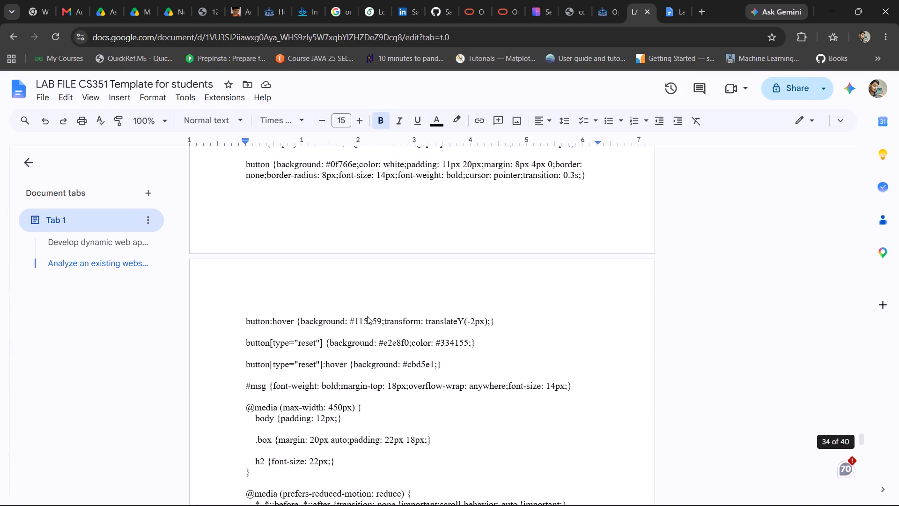
Insert about 25 blank lines before the Experiment 8 heading so it starts at the top of a new page.
scroll(367, 316, up, 6)
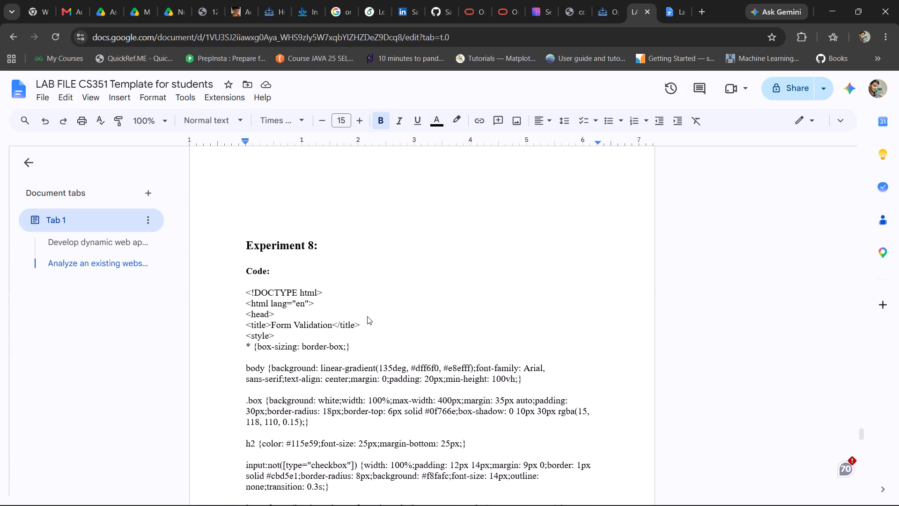
scroll(367, 316, up, 7)
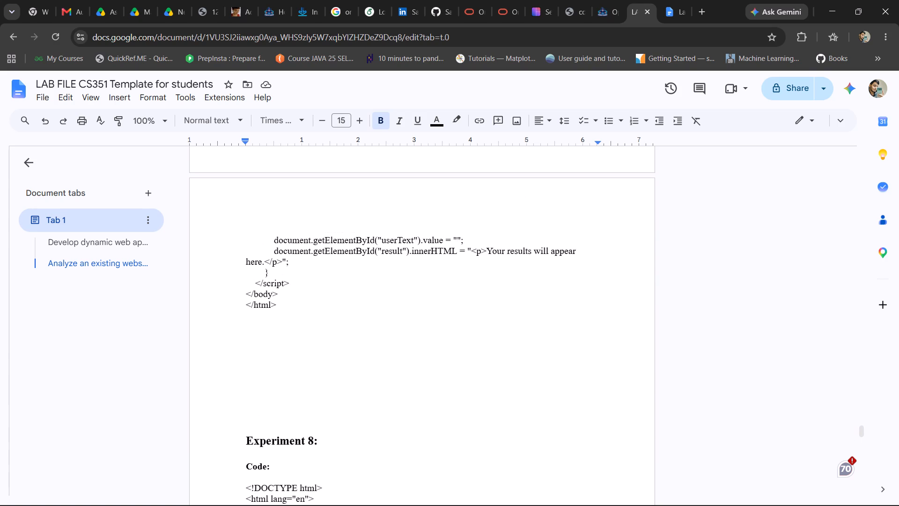
scroll(367, 316, up, 3)
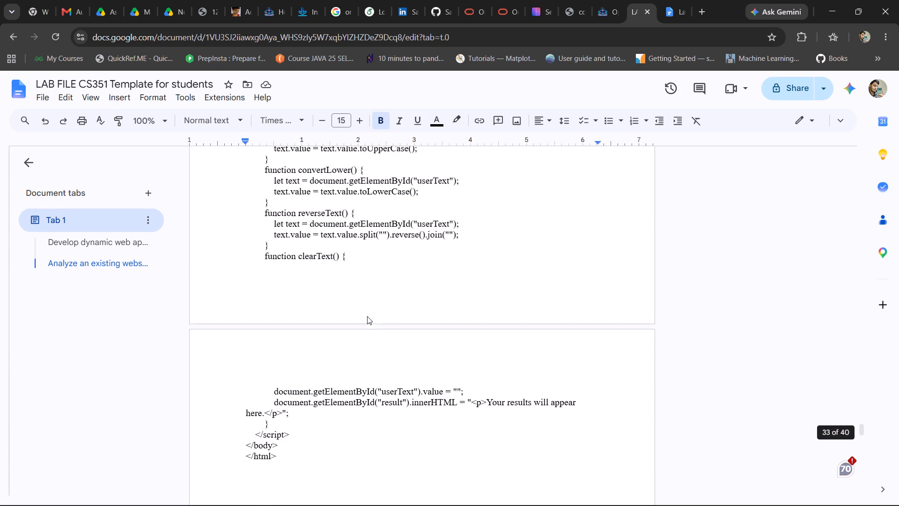
scroll(367, 316, up, 1)
scroll(367, 316, down, 2)
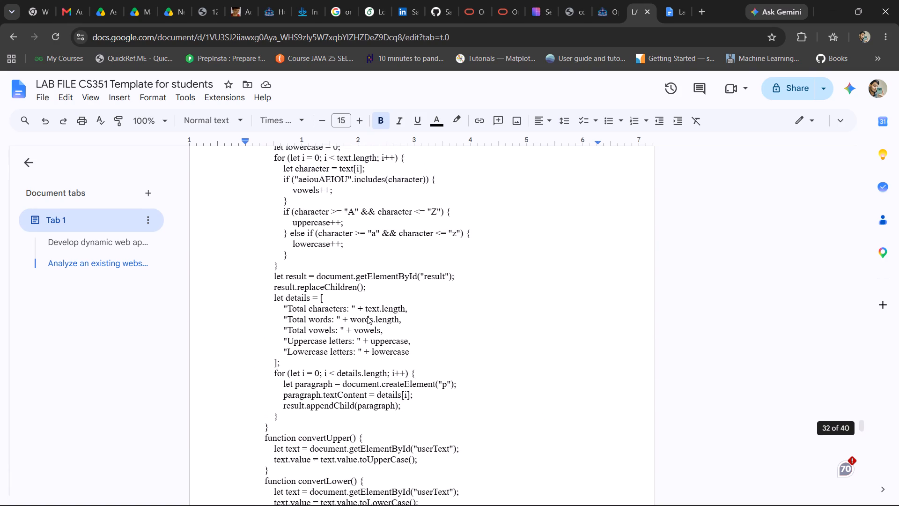
scroll(367, 316, down, 4)
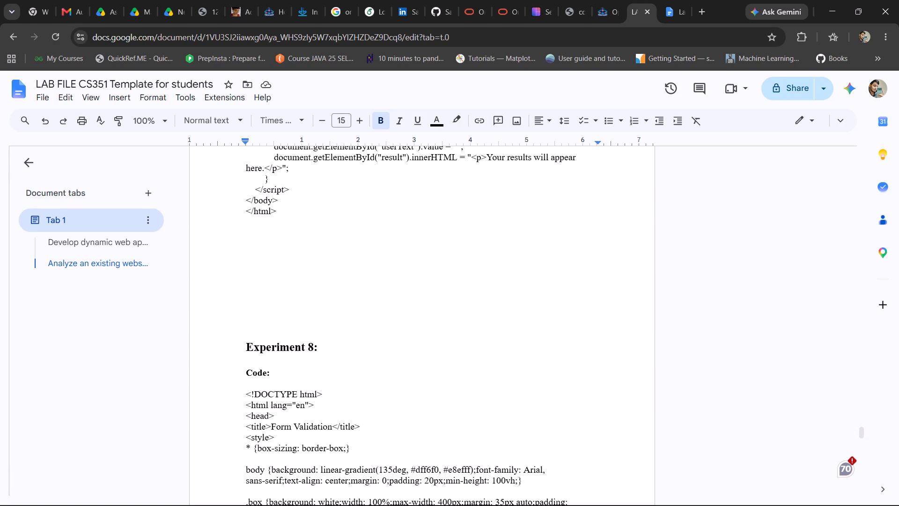
click(244, 344)
key(Return)
key(Return)
key(Return)
key(Return)
key(Return)
key(Return)
key(Return)
key(Return)
key(Return)
key(Return)
key(Return)
key(Return)
key(Return)
key(Return)
key(Return)
key(Return)
key(Return)
key(Return)
key(Return)
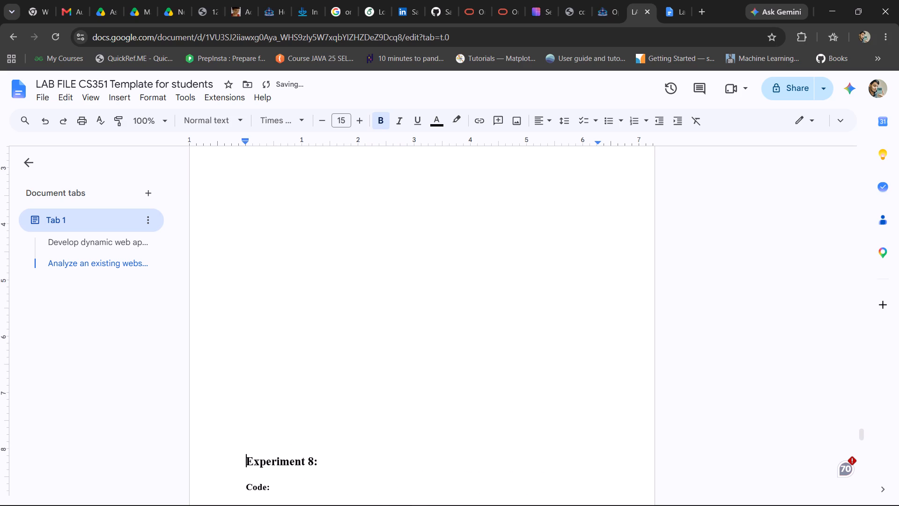
key(Return)
key(Return)
key(Return)
key(Return)
key(Return)
key(Return)
key(Return)
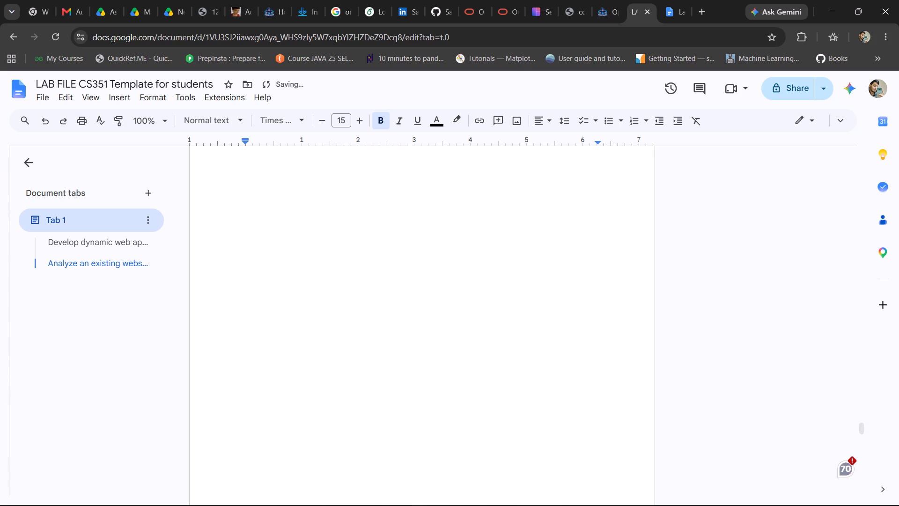
scroll(244, 344, down, 4)
key(BackSpace)
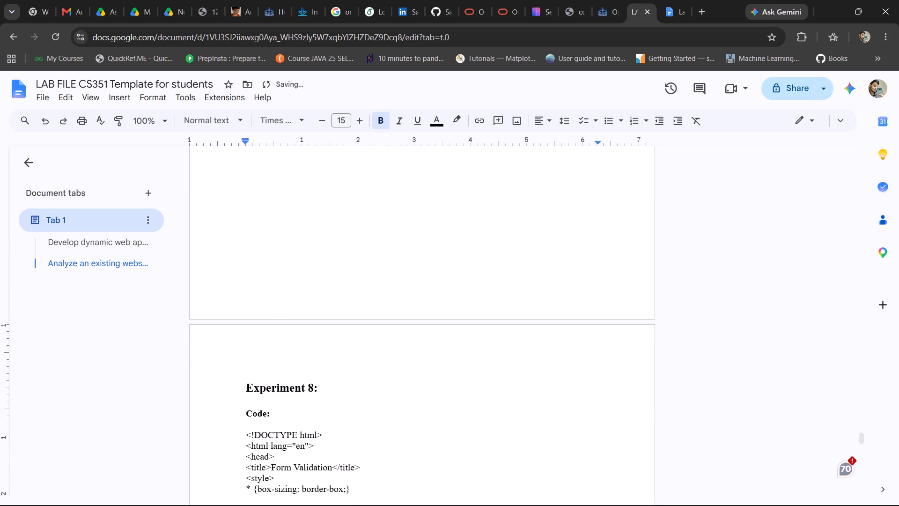
Check Experiment 7's page layout and remove two blank lines before the Experiment 8 heading.
scroll(244, 344, up, 10)
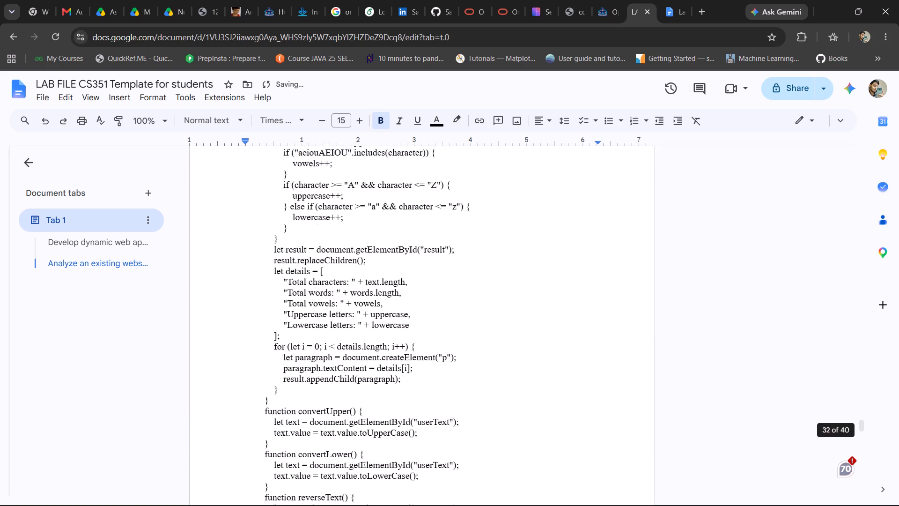
scroll(244, 344, up, 9)
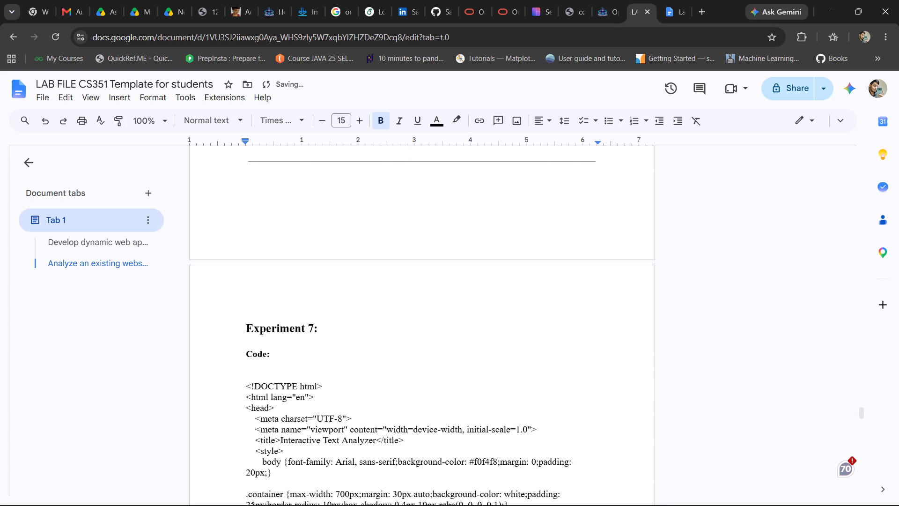
scroll(244, 344, down, 9)
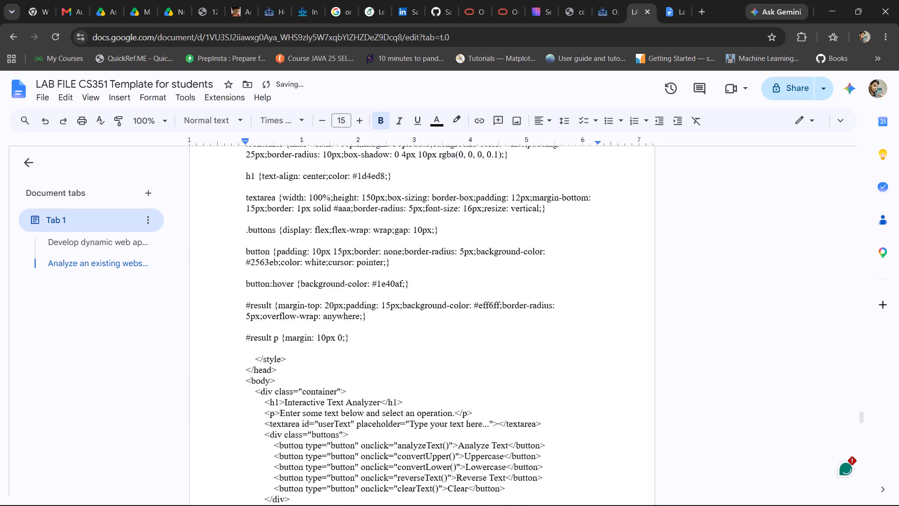
scroll(244, 344, down, 6)
scroll(244, 344, up, 1)
key(BackSpace)
scroll(244, 344, up, 4)
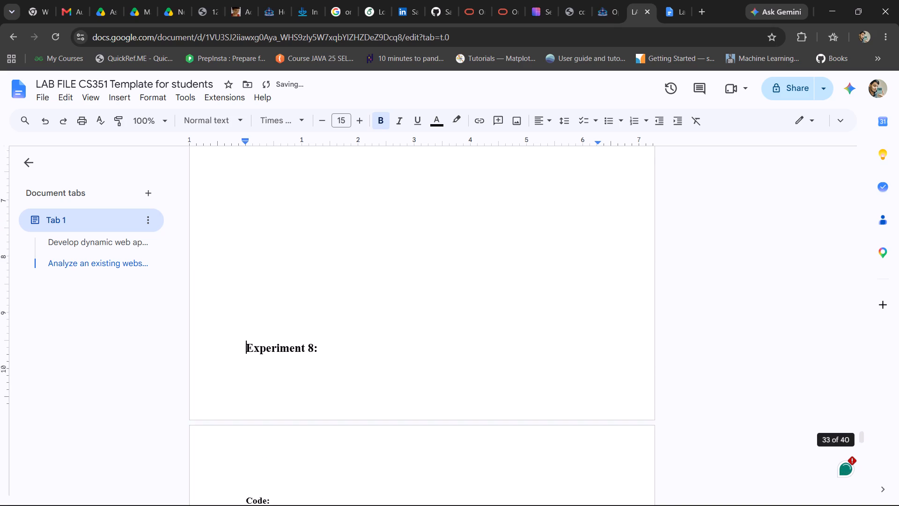
key(BackSpace)
Insert a horizontal line two lines below Experiment 7's closing html tag as a separator before Experiment 8.
scroll(326, 290, up, 3)
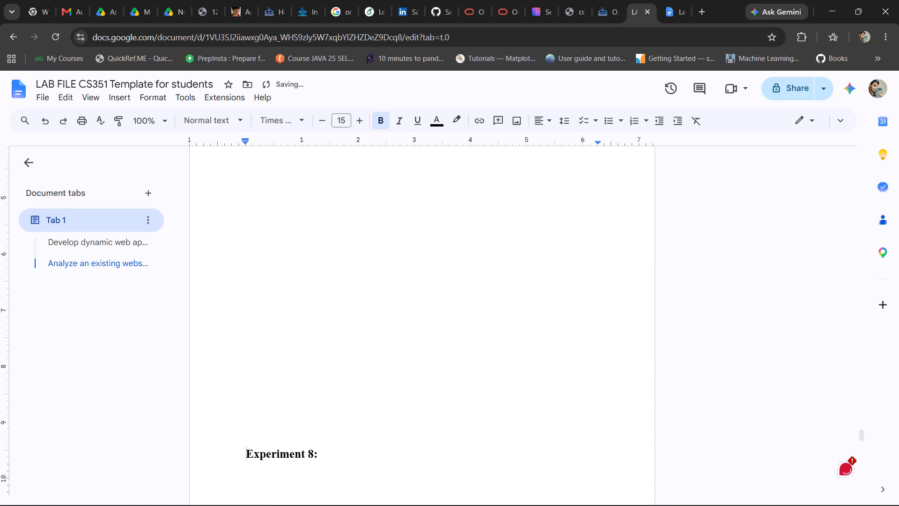
scroll(326, 290, up, 3)
click(323, 369)
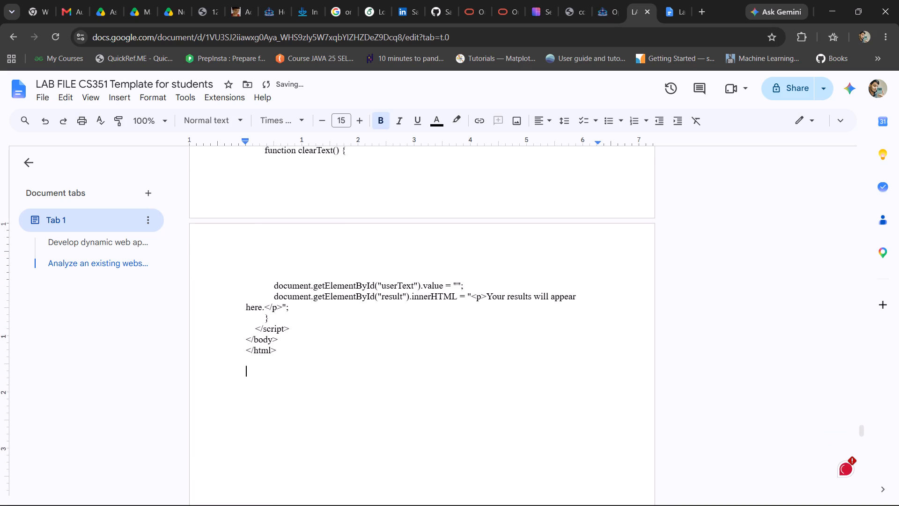
key(Down)
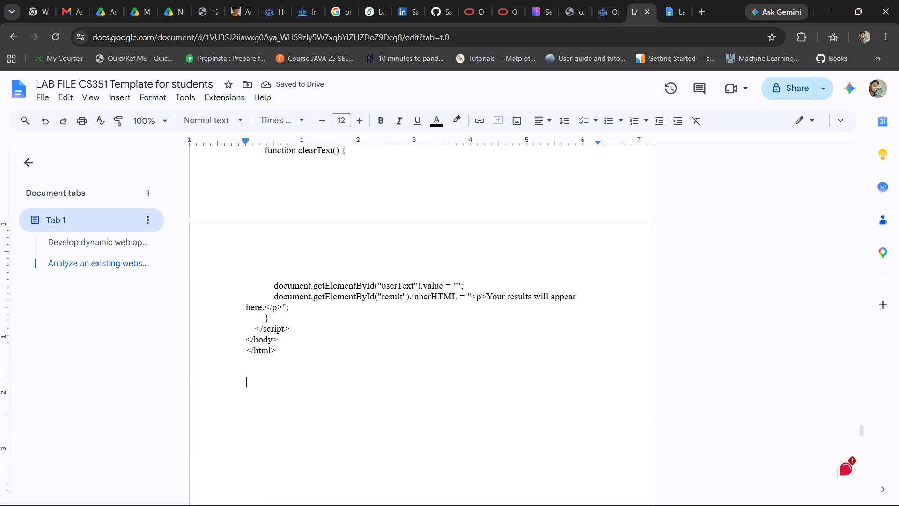
click(125, 95)
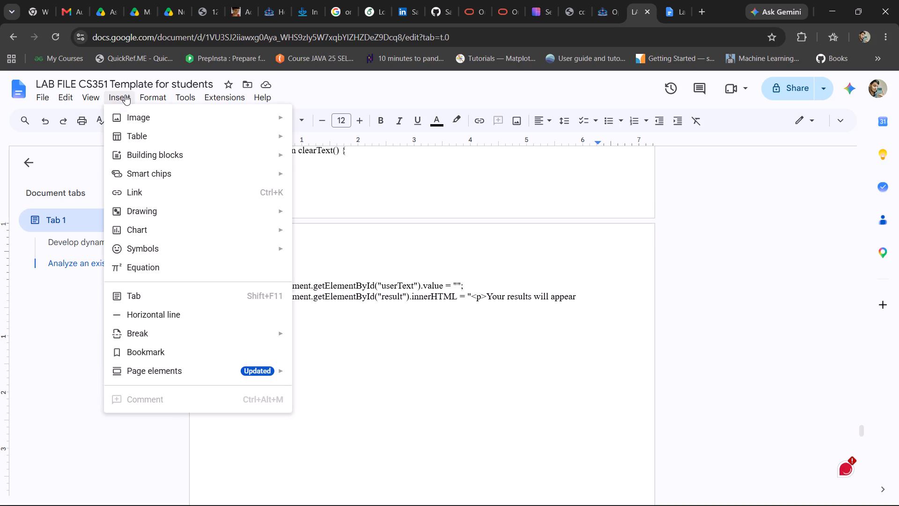
click(133, 313)
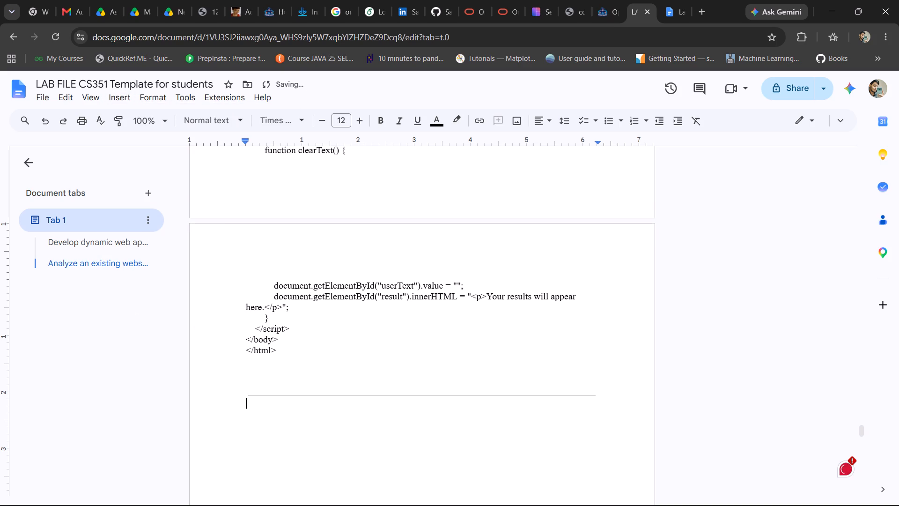
Insert a blank line before the Experiment 8 heading to move it onto the same page as its Code section.
scroll(375, 354, down, 7)
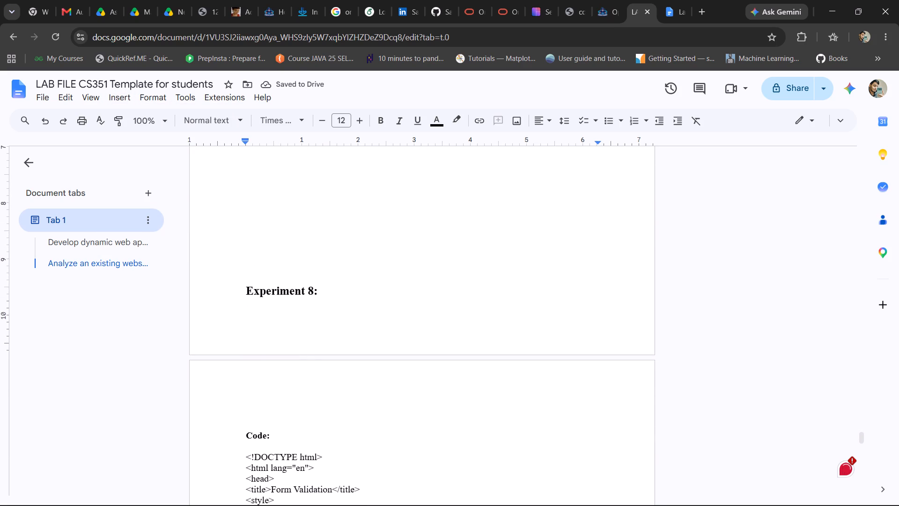
click(246, 287)
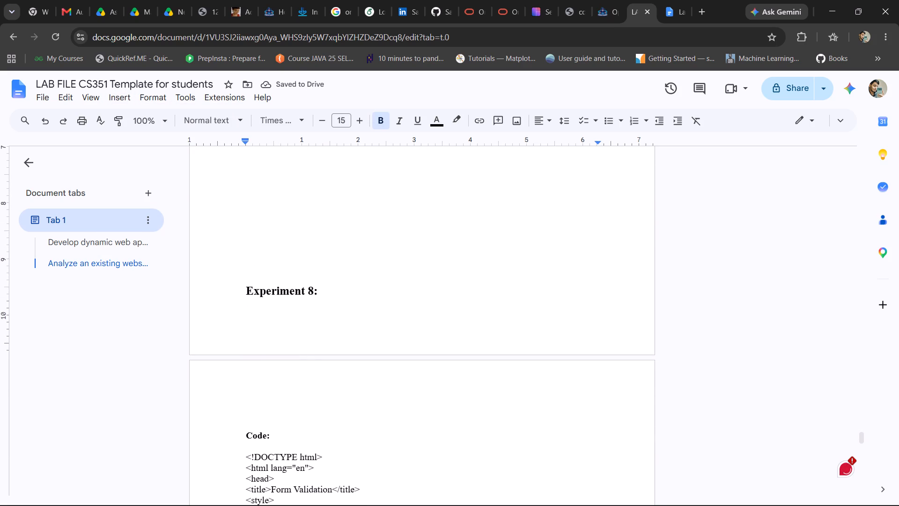
key(Return)
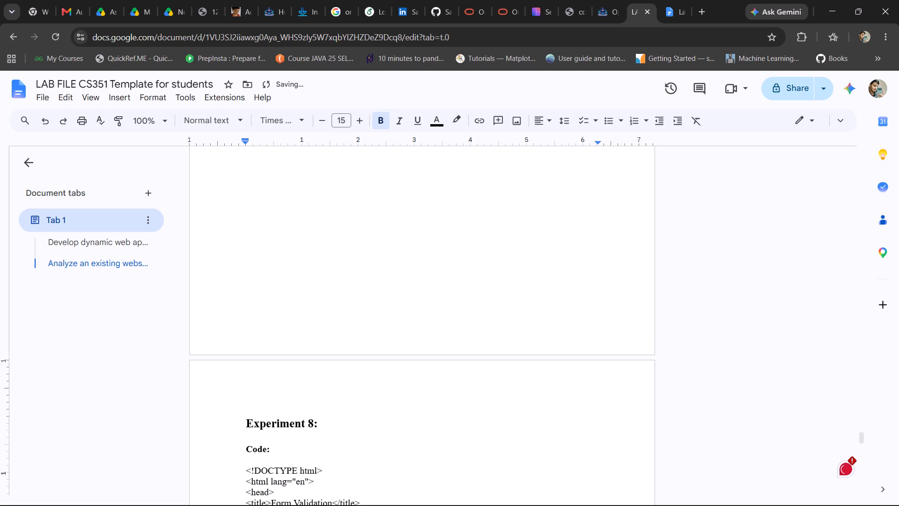
Review the layout, separator lines and page breaks of Experiments 8 through 10 up to the document's end.
scroll(246, 287, down, 4)
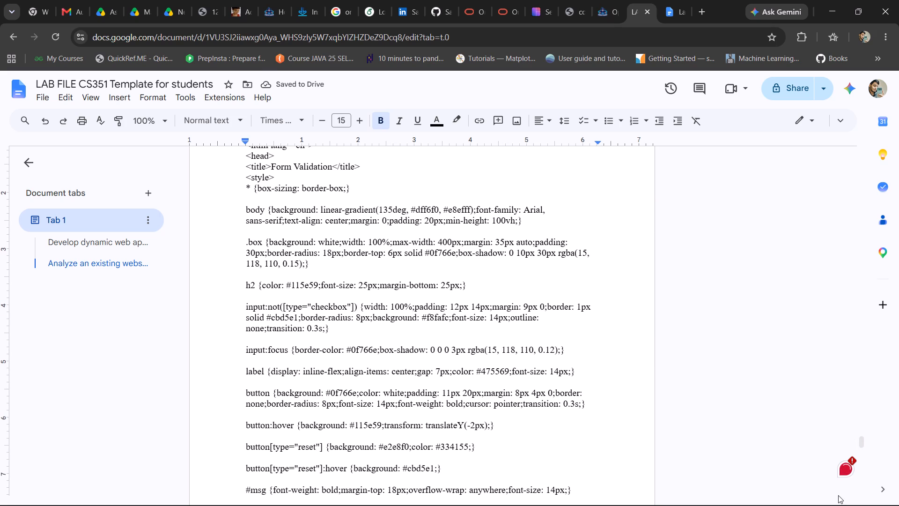
scroll(516, 387, down, 8)
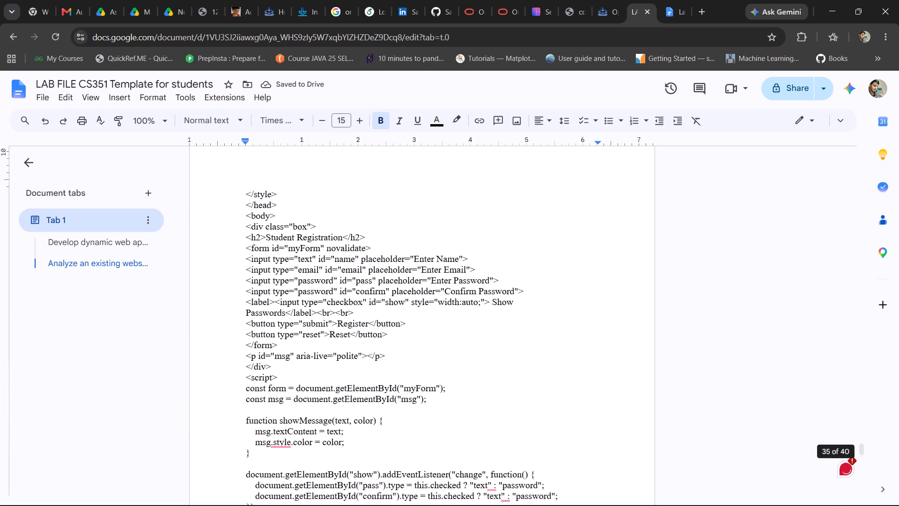
scroll(516, 387, down, 6)
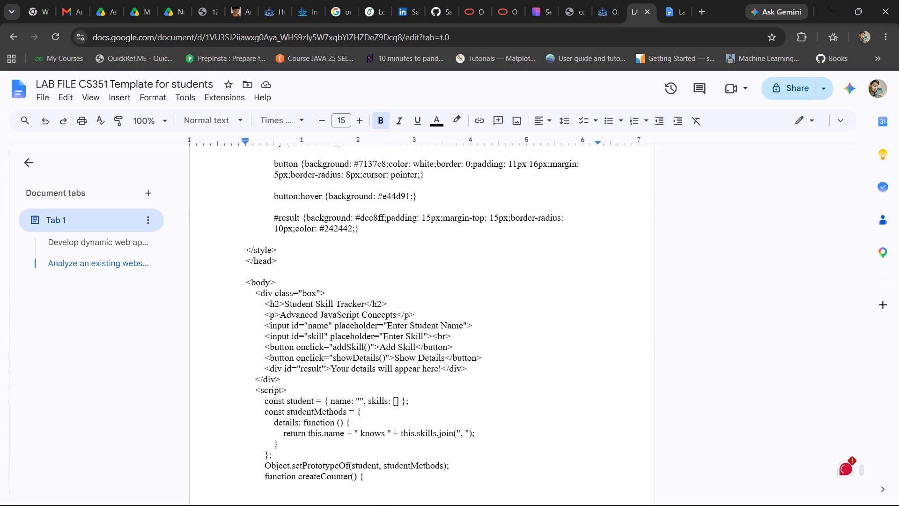
scroll(516, 387, down, 9)
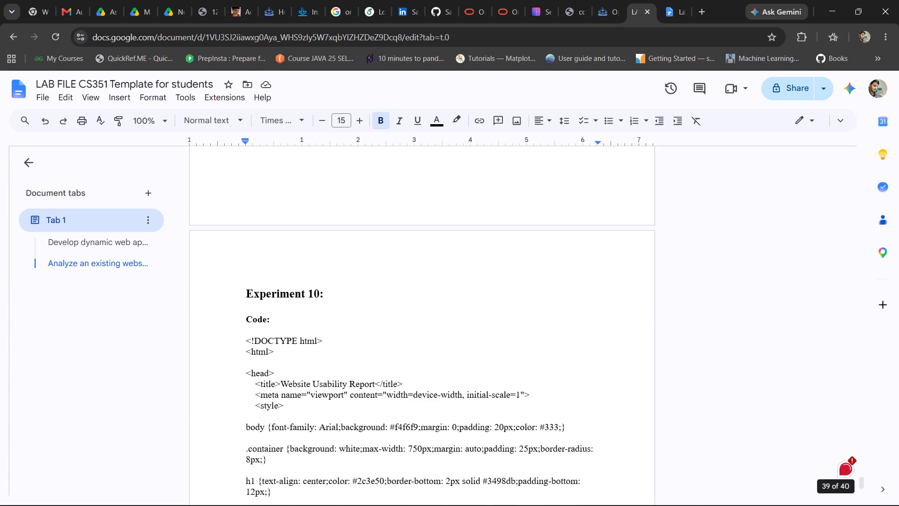
scroll(516, 387, up, 4)
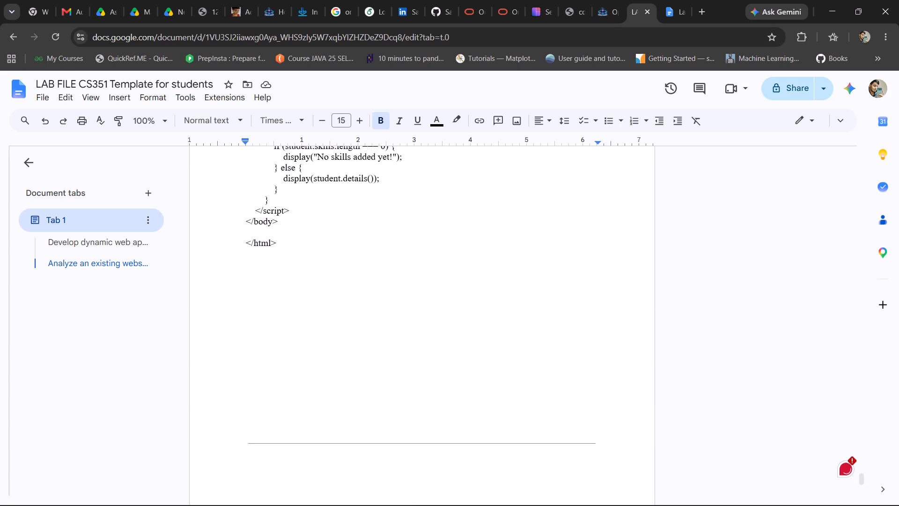
scroll(574, 431, down, 3)
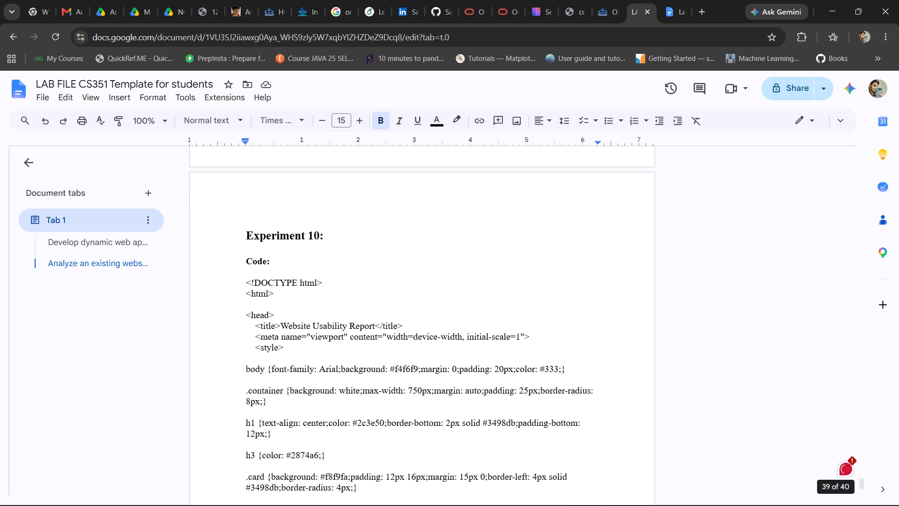
scroll(574, 431, down, 10)
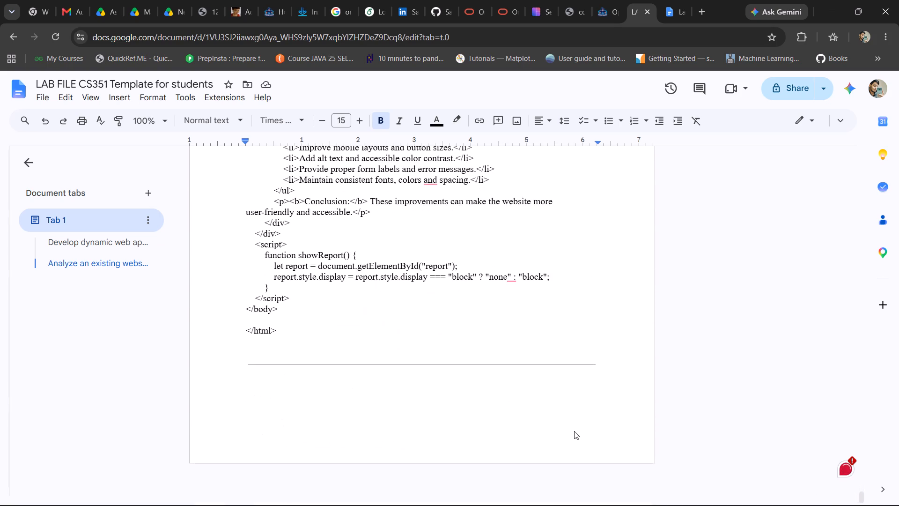
scroll(574, 431, down, 1)
scroll(574, 431, up, 12)
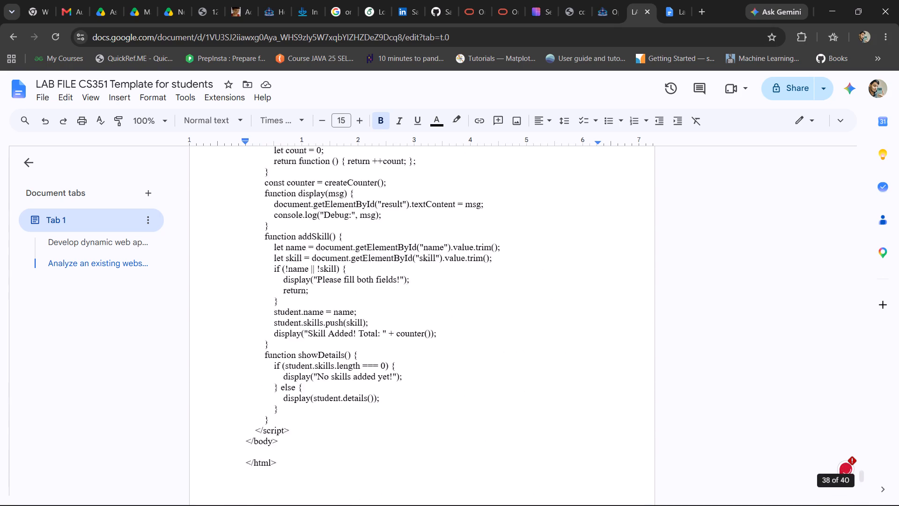
scroll(574, 431, up, 11)
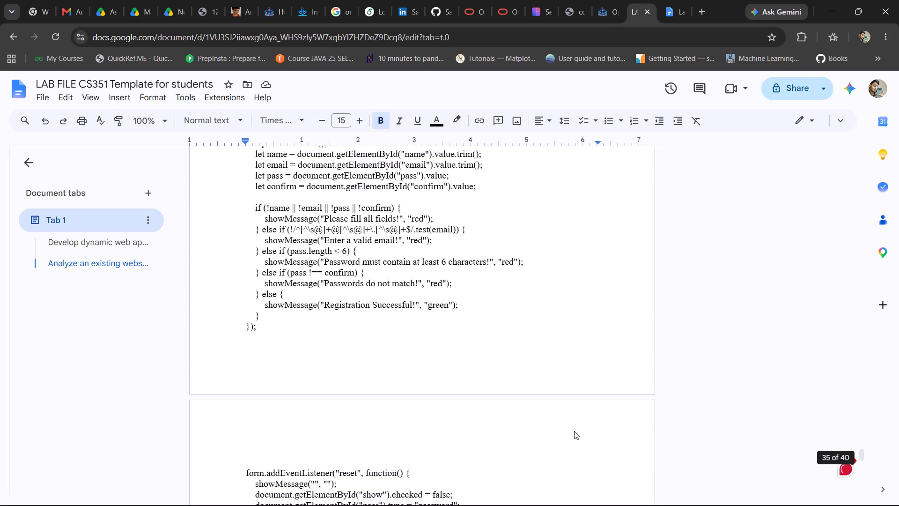
scroll(574, 431, up, 10)
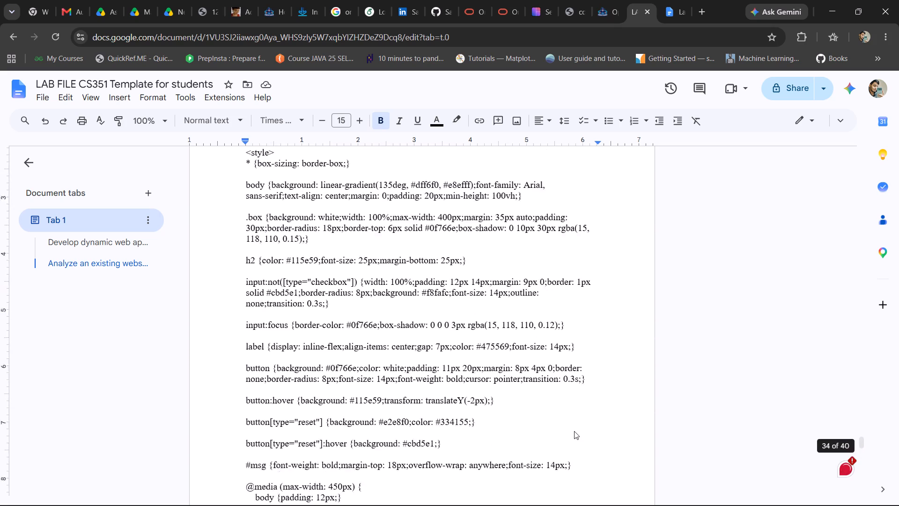
scroll(574, 431, up, 4)
scroll(574, 431, down, 3)
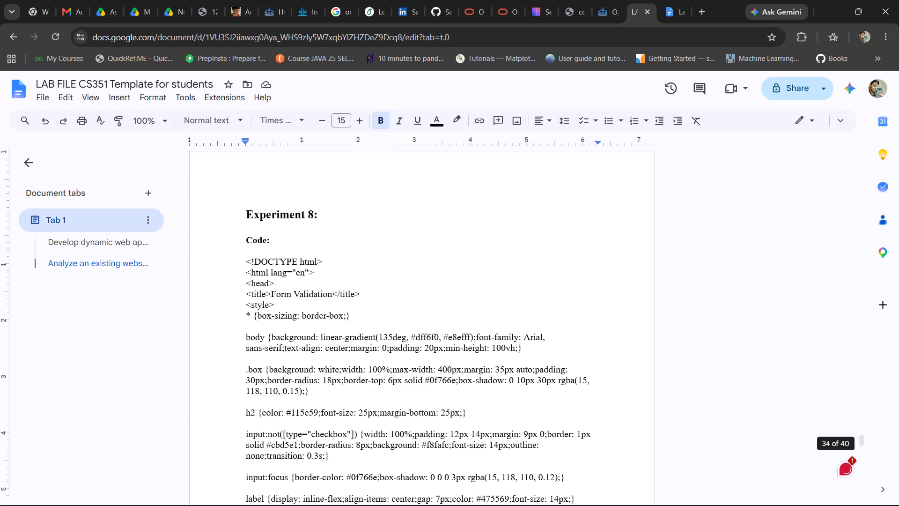
scroll(574, 431, down, 1)
click(481, 365)
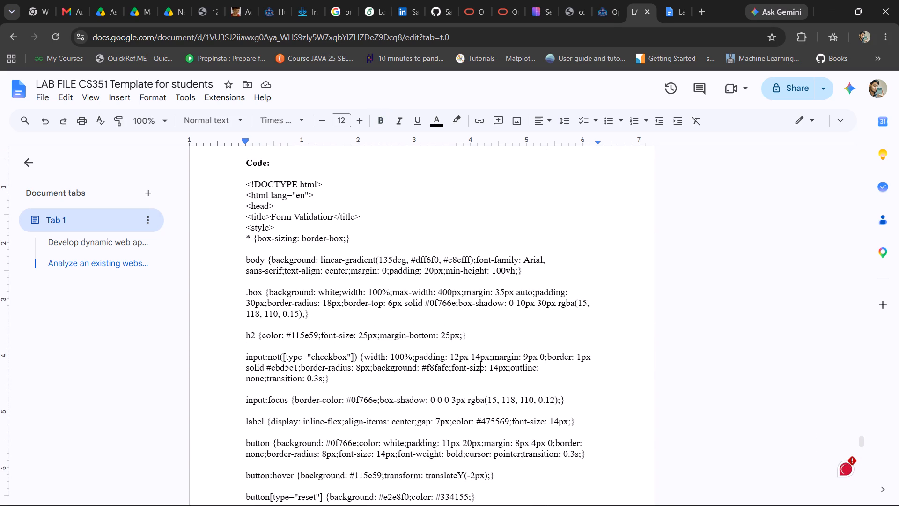
click(246, 186)
drag(246, 186, 452, 480)
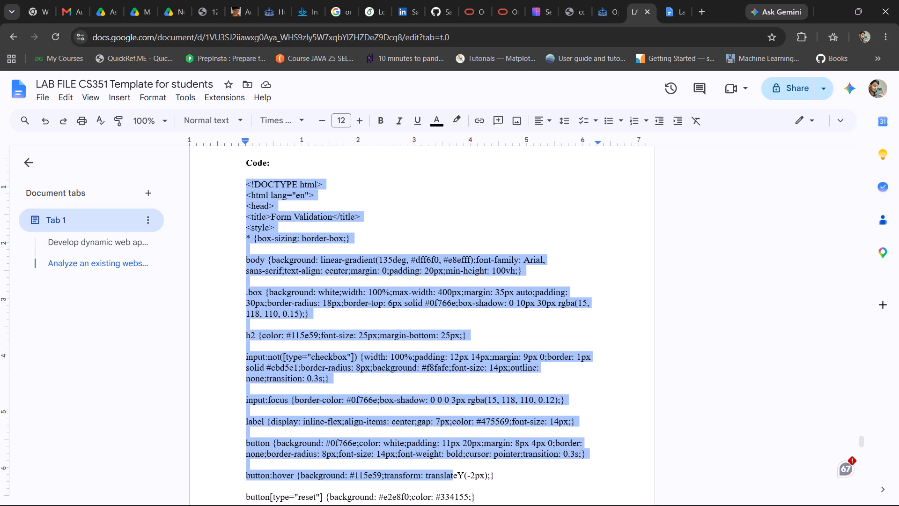
drag(452, 480, 474, 505)
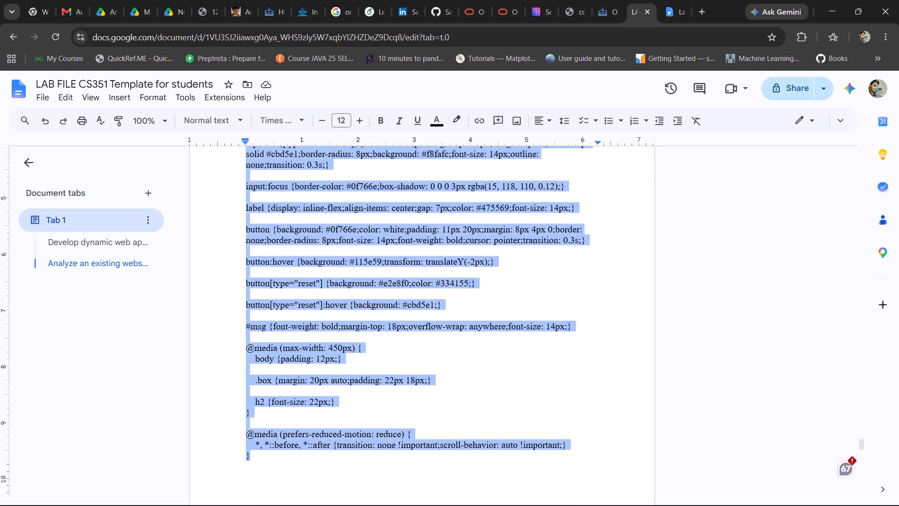
drag(474, 505, 483, 505)
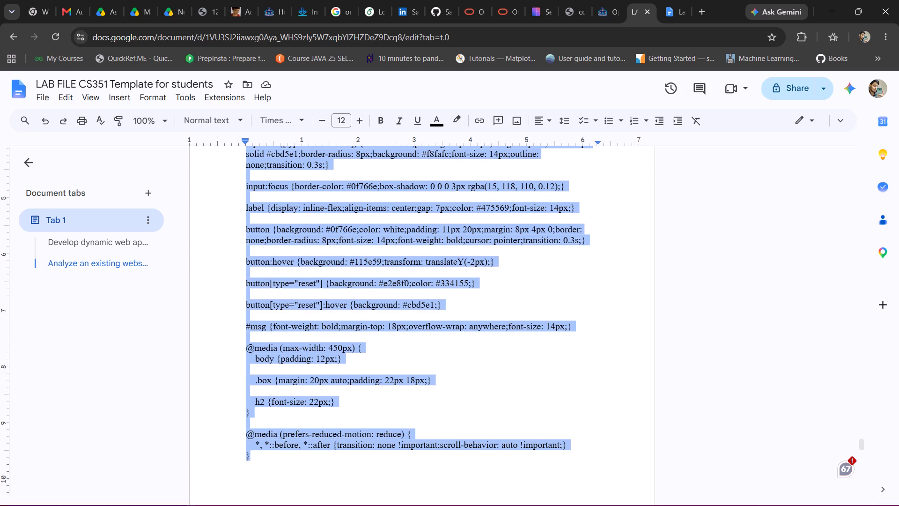
click(324, 126)
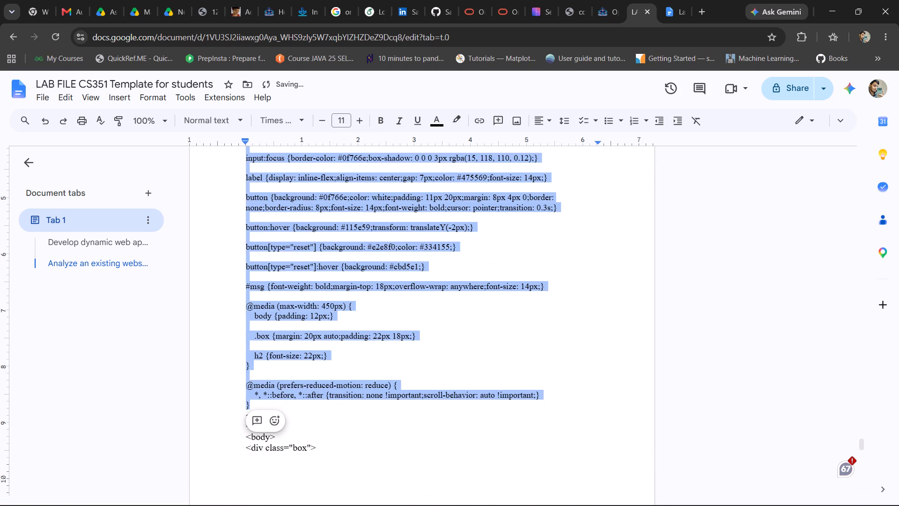
Set the font size of Experiment 8's lines from the closing style tag through the box div tag to 11.
click(373, 368)
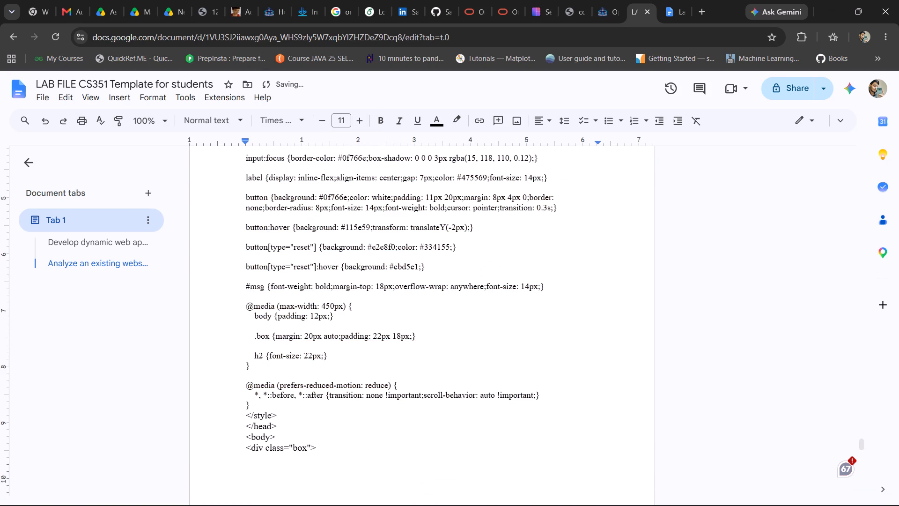
drag(326, 451, 247, 419)
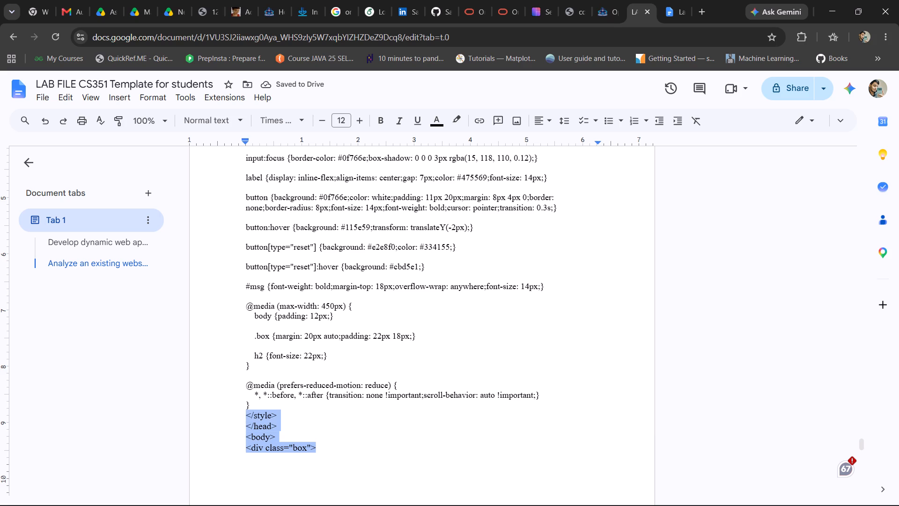
click(319, 124)
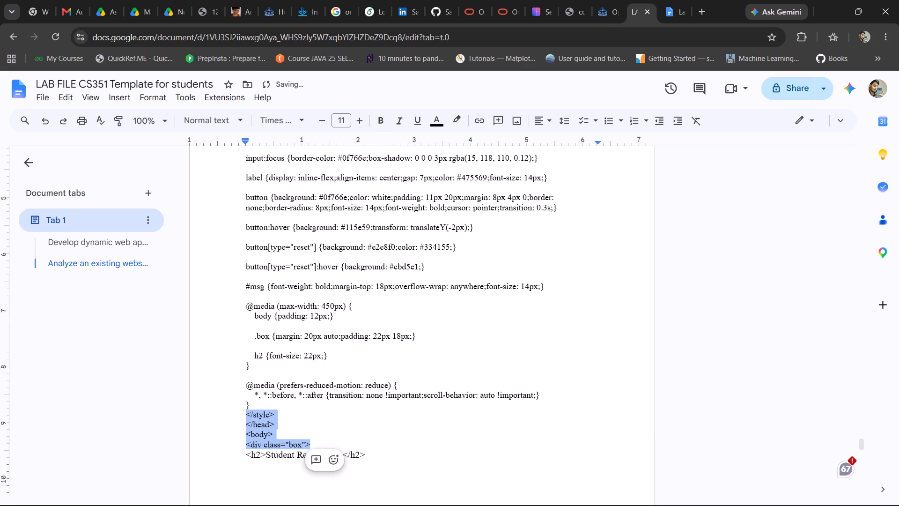
Set the font size of Experiment 8's remaining code to 11, from the Student Registration heading line through the closing html tag.
scroll(332, 426, down, 5)
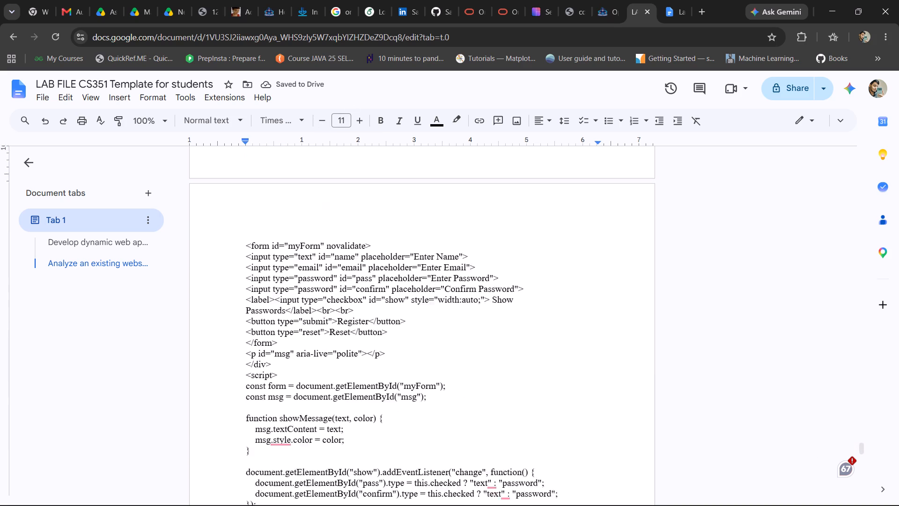
scroll(332, 426, down, 9)
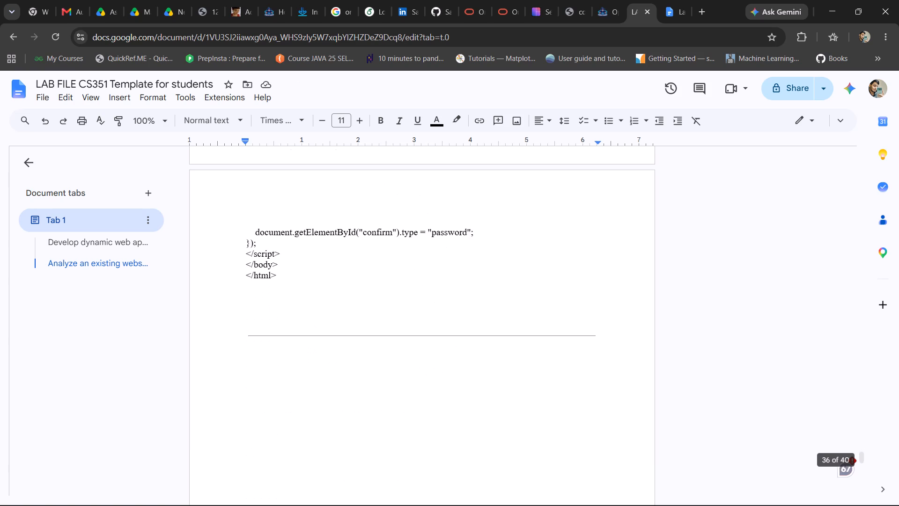
scroll(332, 426, up, 4)
scroll(332, 426, down, 1)
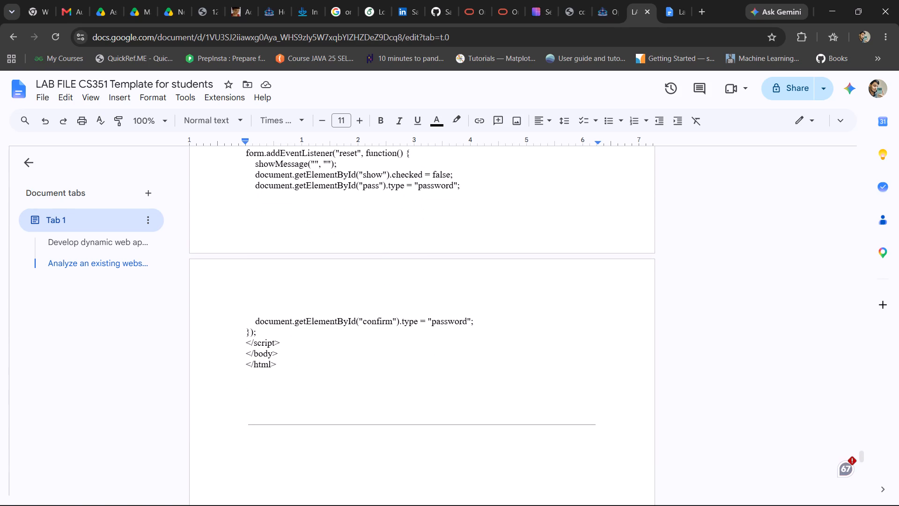
drag(287, 365, 260, 169)
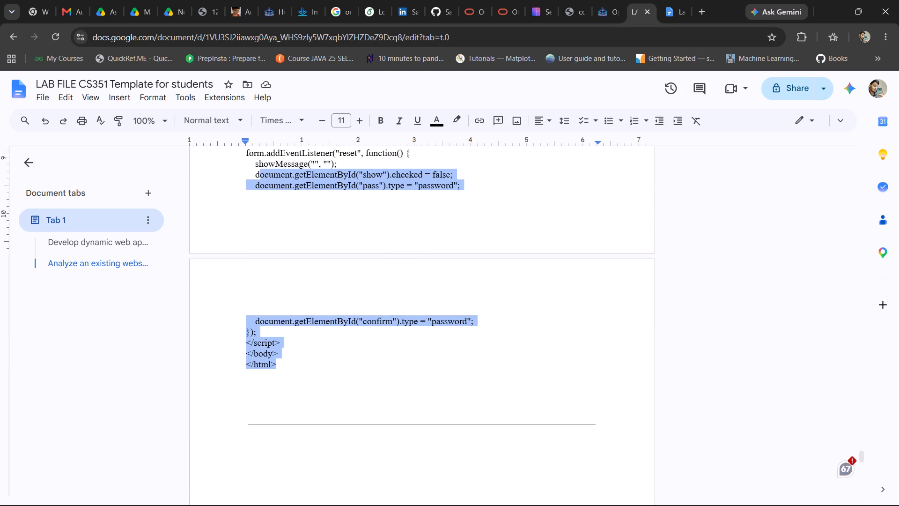
drag(260, 169, 254, 144)
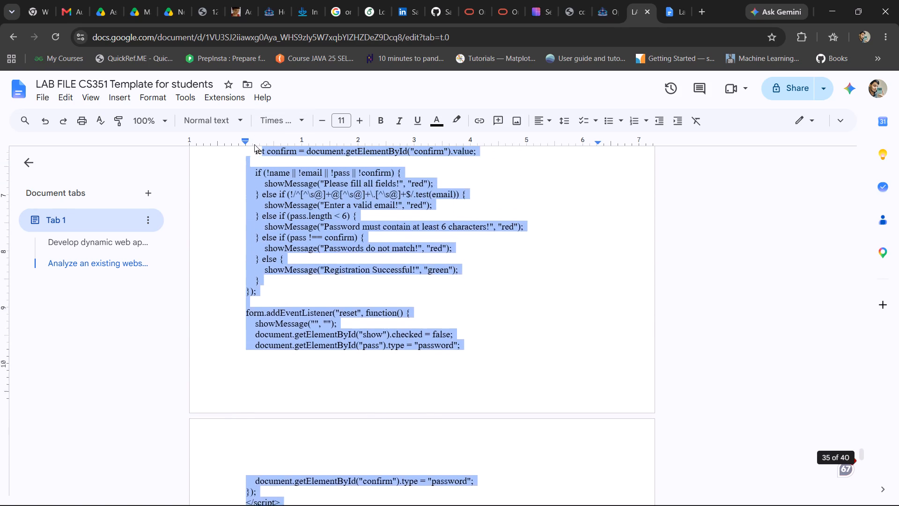
drag(254, 144, 254, 145)
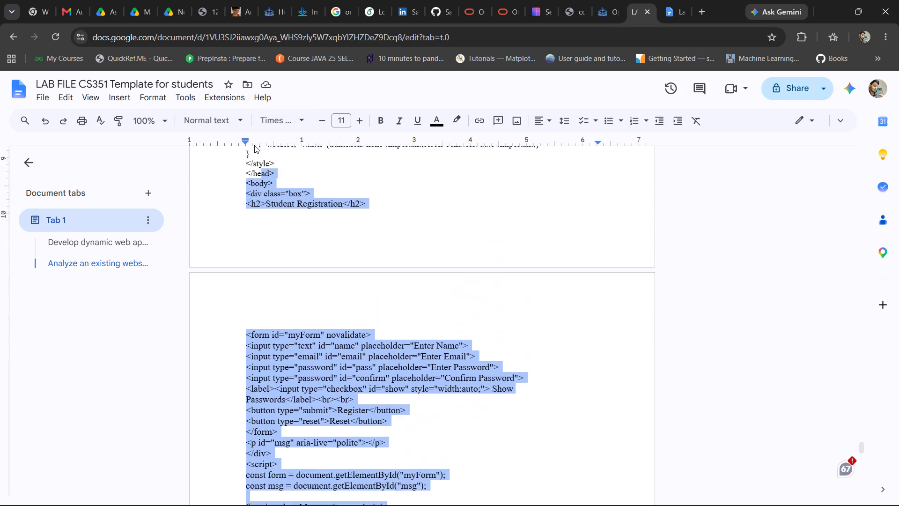
drag(254, 145, 245, 273)
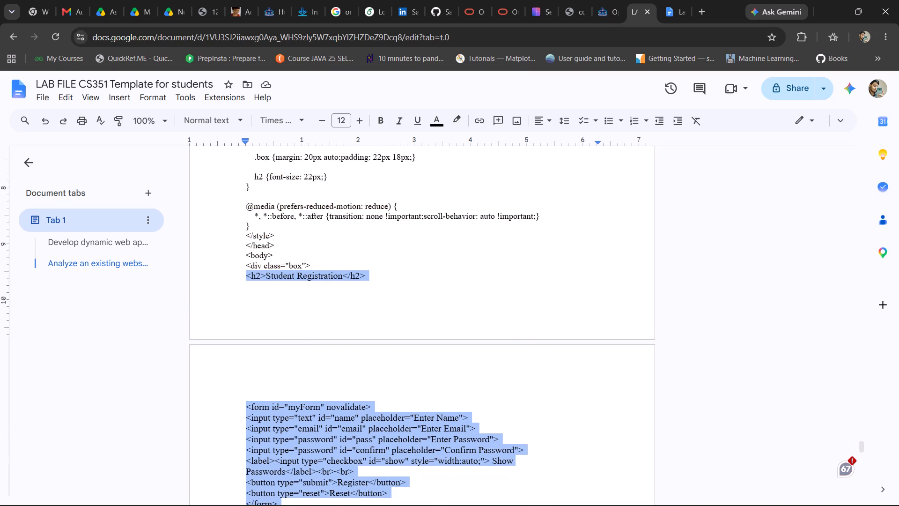
click(321, 119)
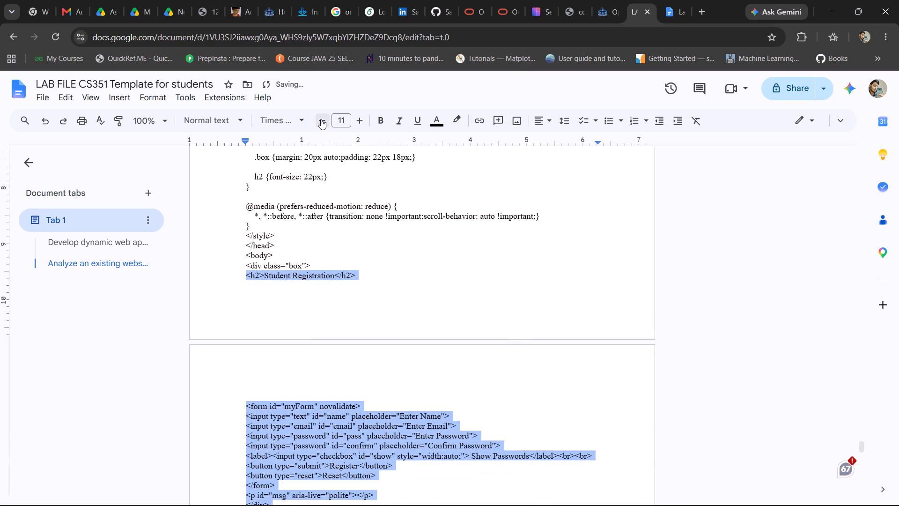
click(314, 265)
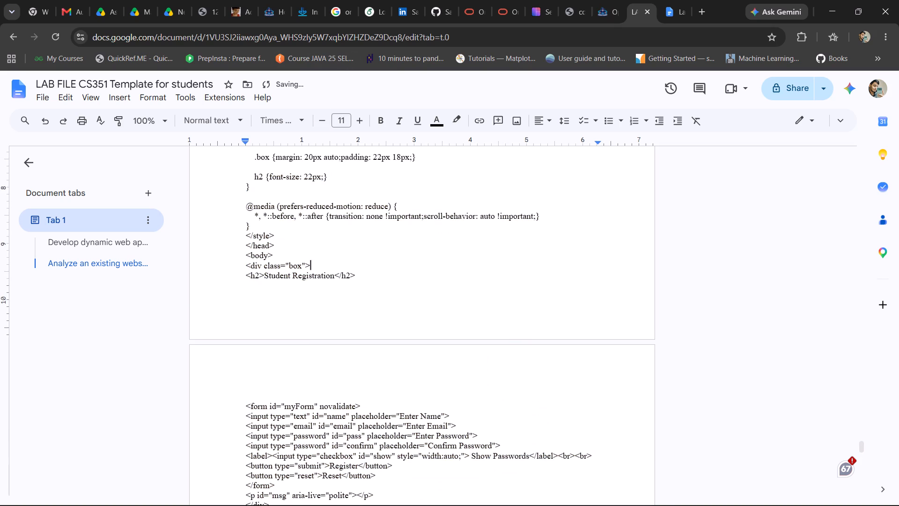
click(299, 251)
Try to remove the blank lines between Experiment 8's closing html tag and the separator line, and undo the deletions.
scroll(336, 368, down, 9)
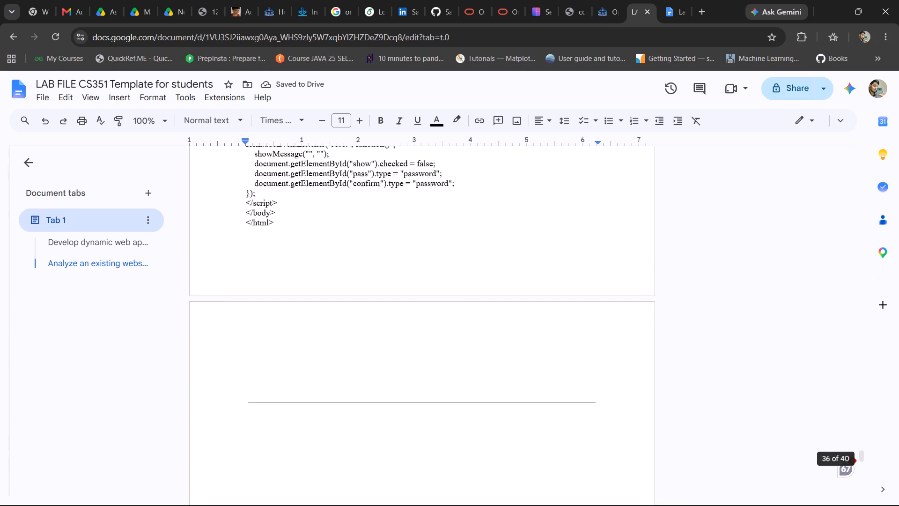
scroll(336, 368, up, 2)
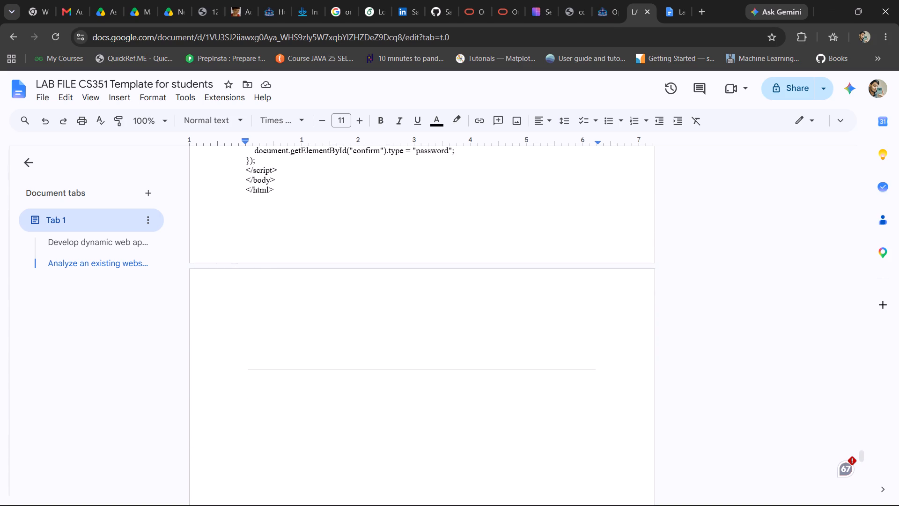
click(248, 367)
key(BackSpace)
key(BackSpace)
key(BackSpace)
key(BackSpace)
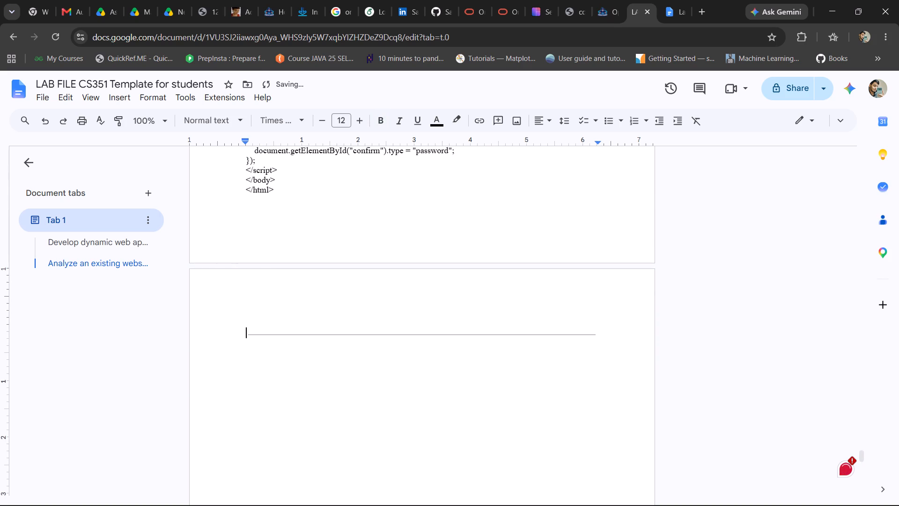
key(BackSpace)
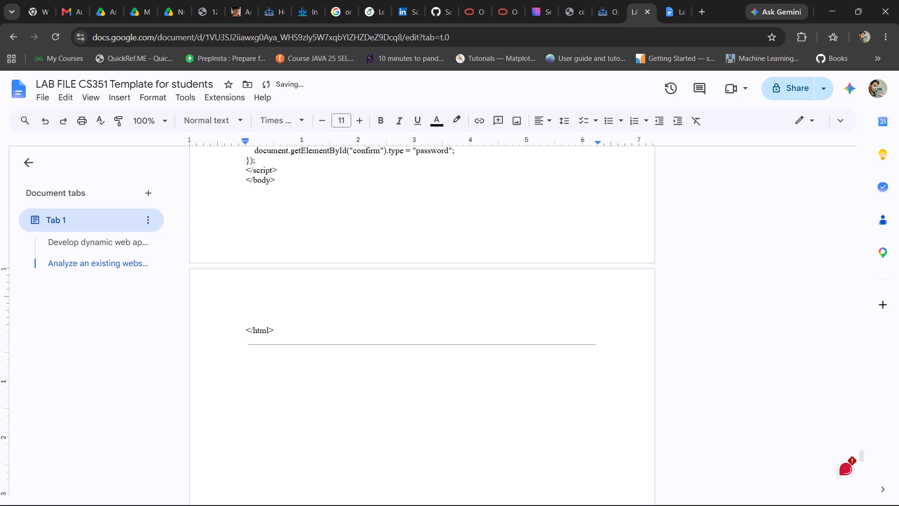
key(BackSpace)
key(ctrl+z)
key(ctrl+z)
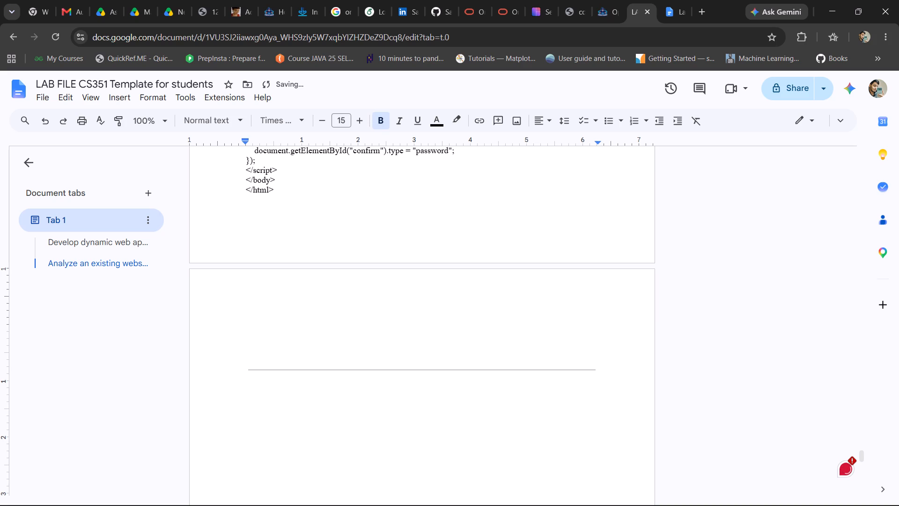
Delete the whole block of blank lines between Experiment 8's closing html tag and the separator line.
drag(248, 361, 257, 256)
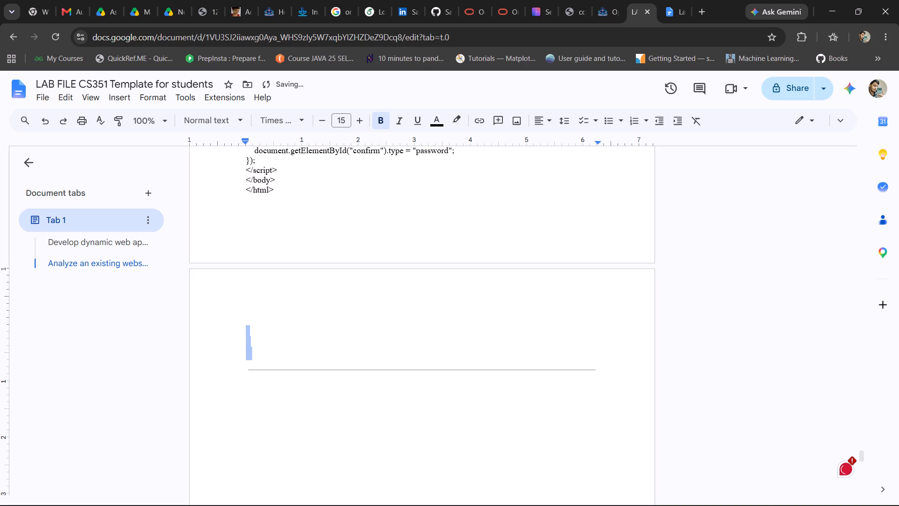
drag(257, 256, 273, 193)
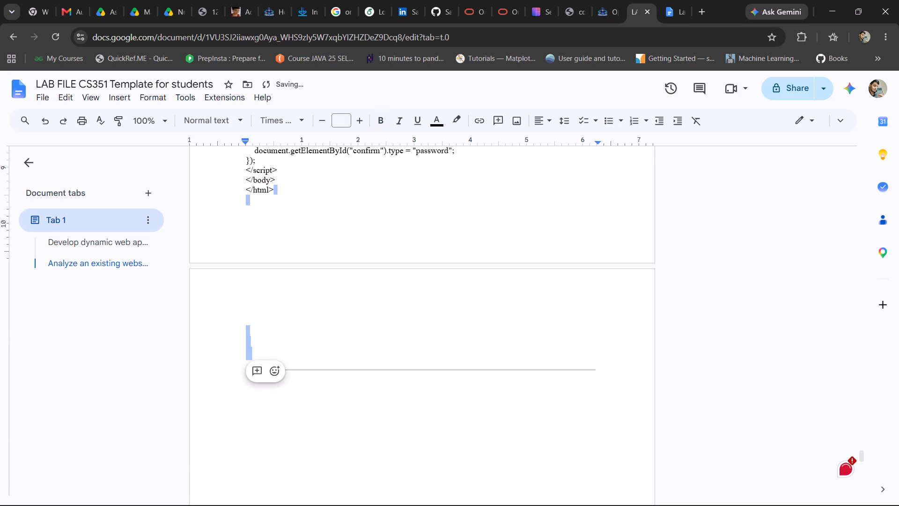
key(BackSpace)
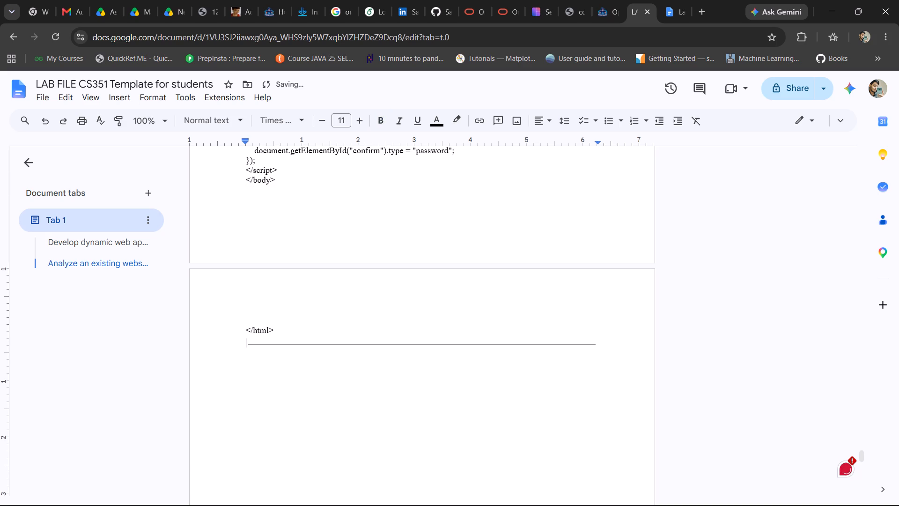
Delete the separator line and leftover empty line after Experiment 8's closing html tag, keeping the tag complete with its ">".
click(597, 340)
key(BackSpace)
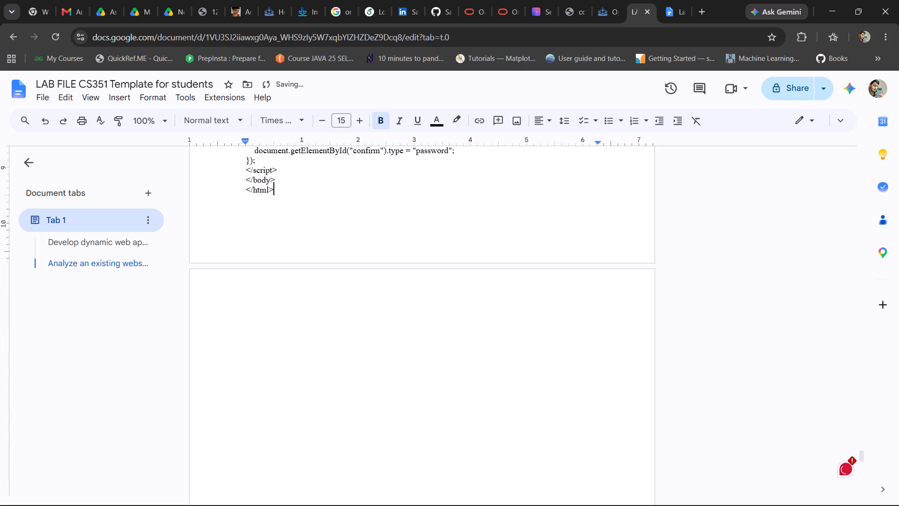
key(Down)
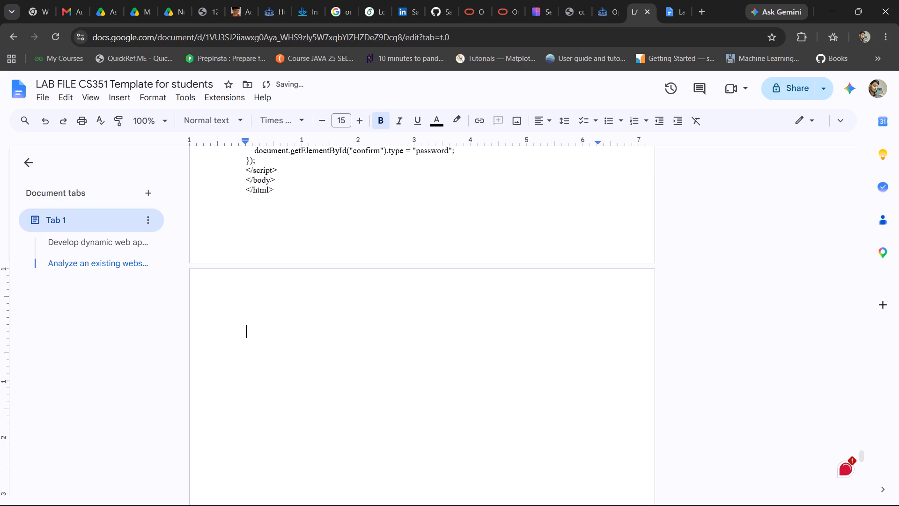
key(BackSpace)
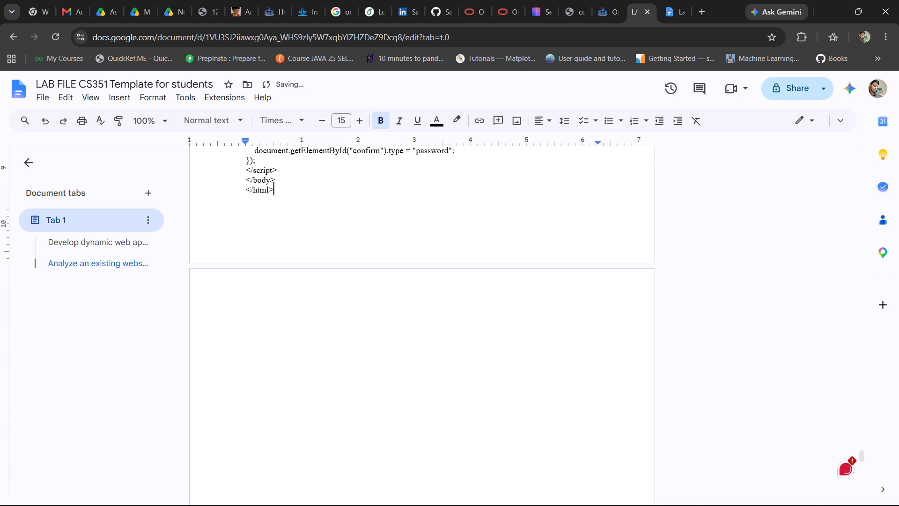
key(BackSpace)
key(shift+greater)
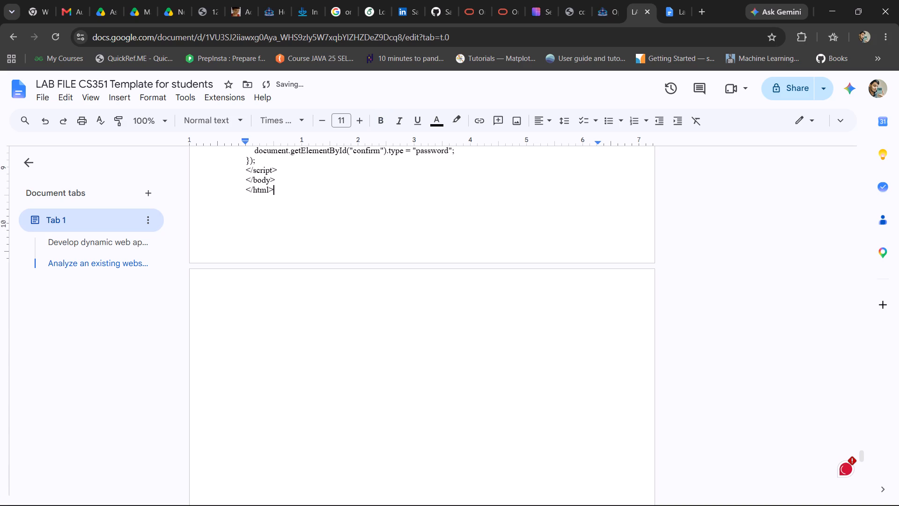
Set the font size of all of Experiment 10's code to 11, from the DOCTYPE line through the closing html tag.
scroll(593, 416, down, 7)
scroll(593, 416, up, 6)
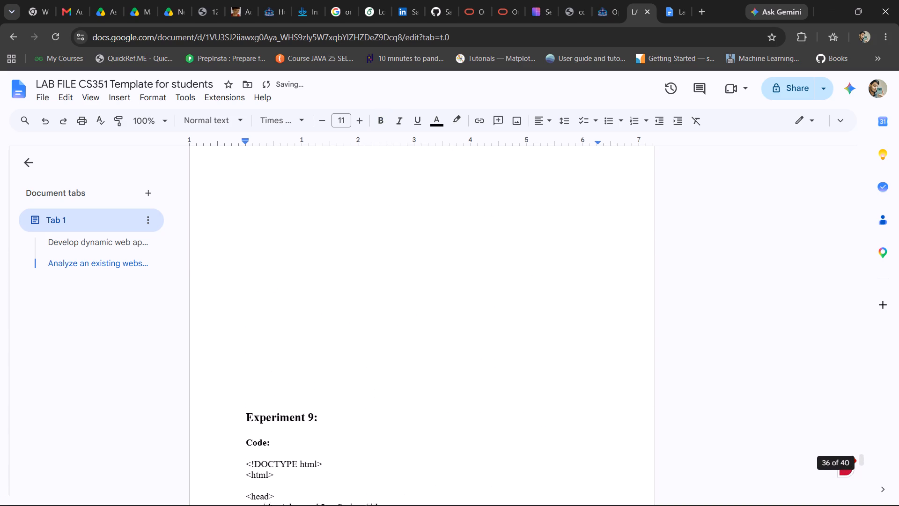
scroll(593, 416, up, 1)
scroll(593, 416, down, 1)
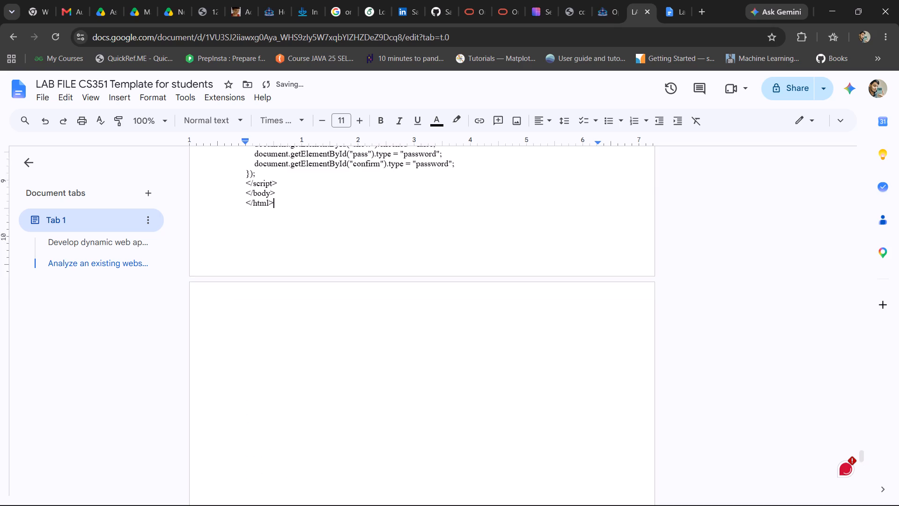
scroll(593, 416, down, 1)
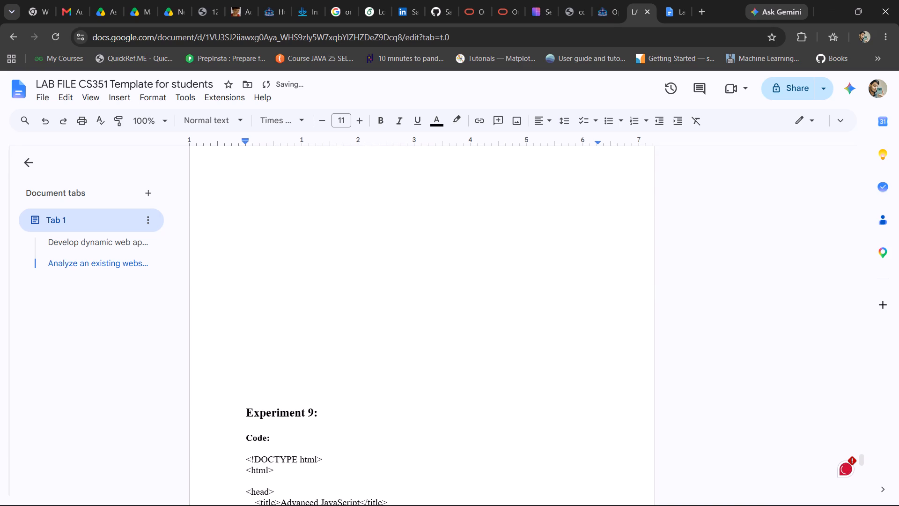
scroll(427, 417, down, 13)
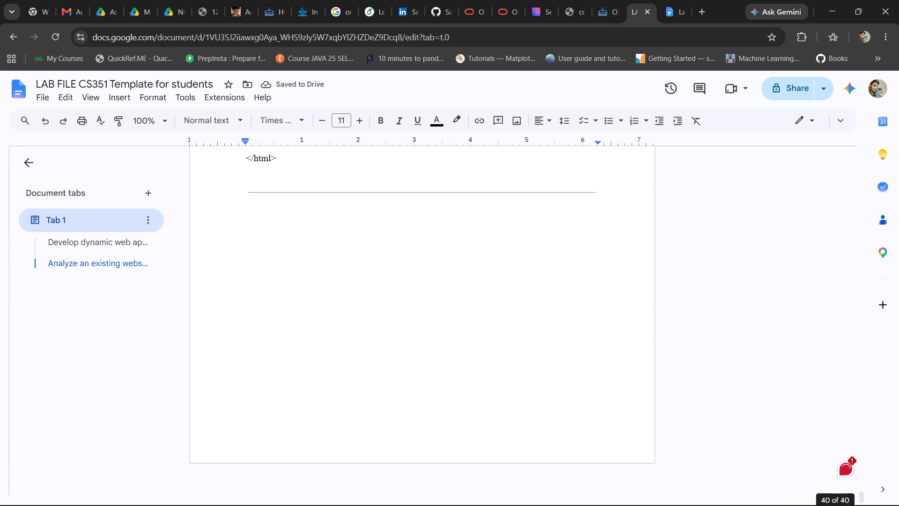
scroll(427, 417, down, 2)
scroll(427, 417, up, 4)
scroll(427, 417, left, 1)
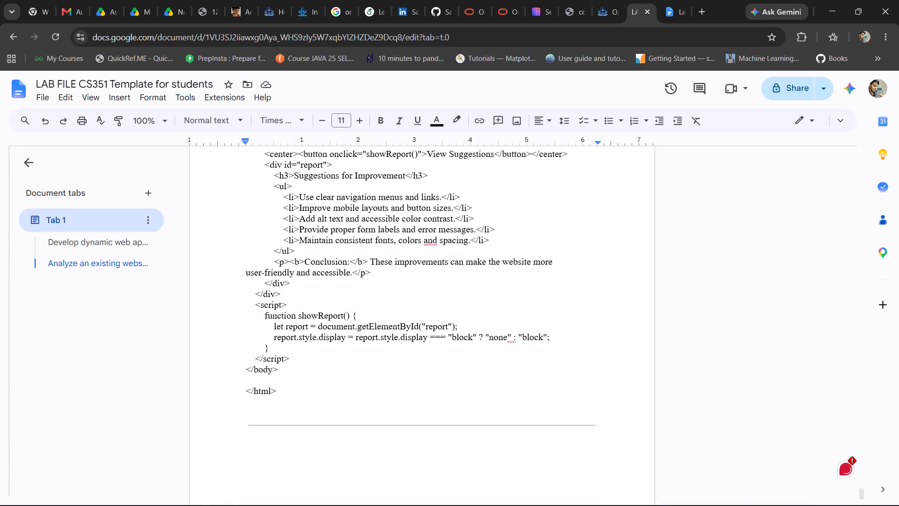
drag(281, 390, 236, 118)
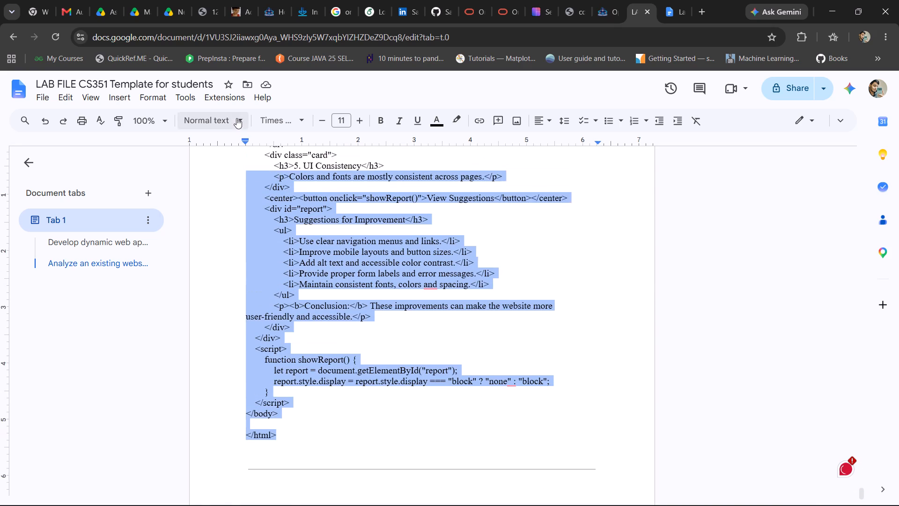
drag(236, 118, 253, 145)
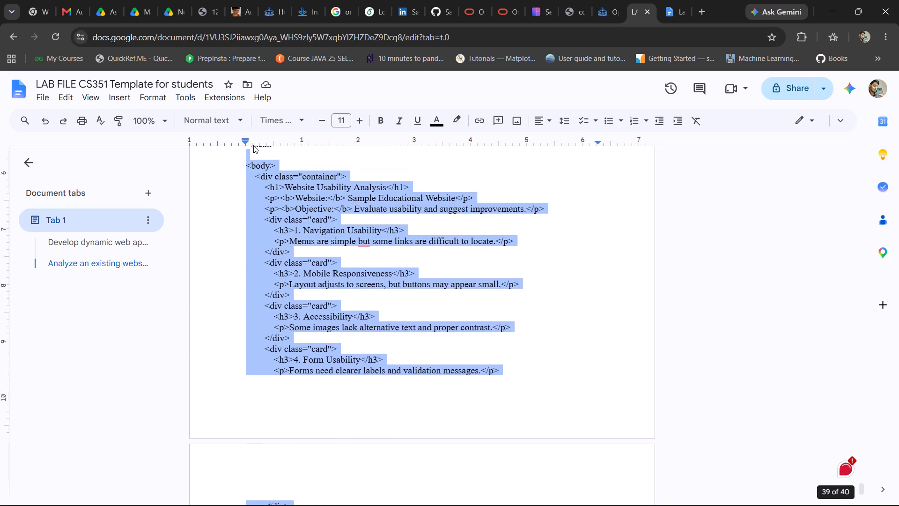
drag(253, 145, 253, 144)
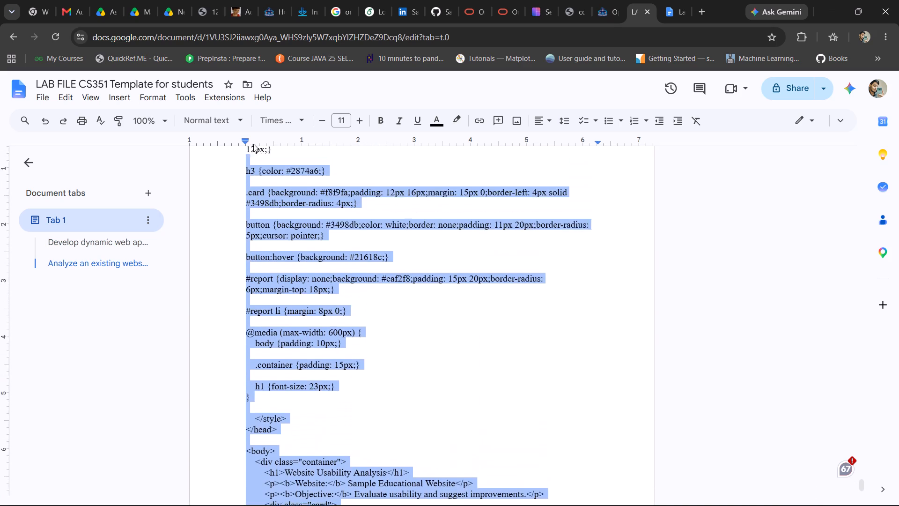
drag(253, 144, 243, 294)
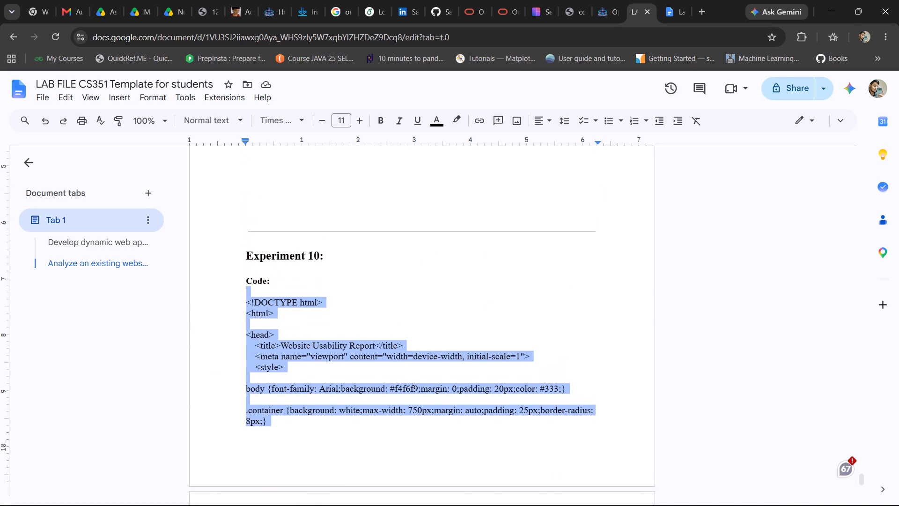
drag(243, 294, 245, 300)
click(326, 121)
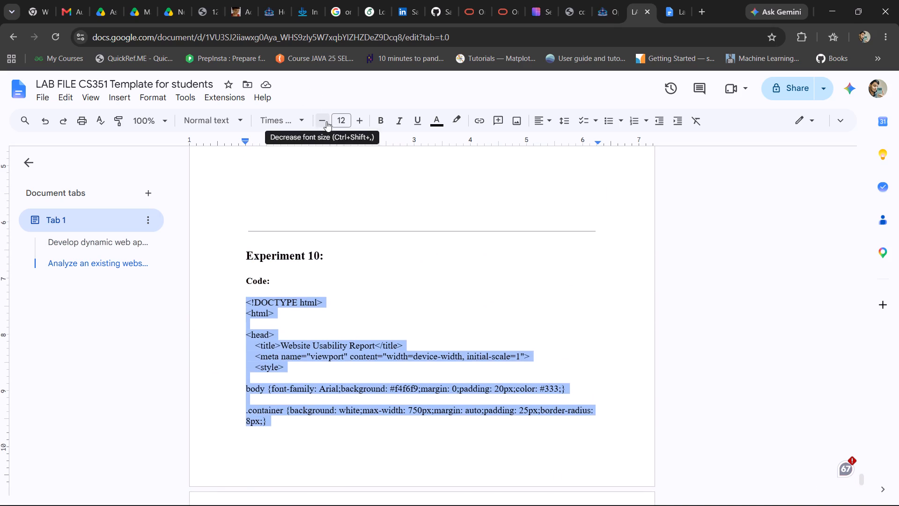
Review Experiment 10's resized code through its closing html tag, and the end of Experiment 9's code above it.
scroll(327, 304, down, 6)
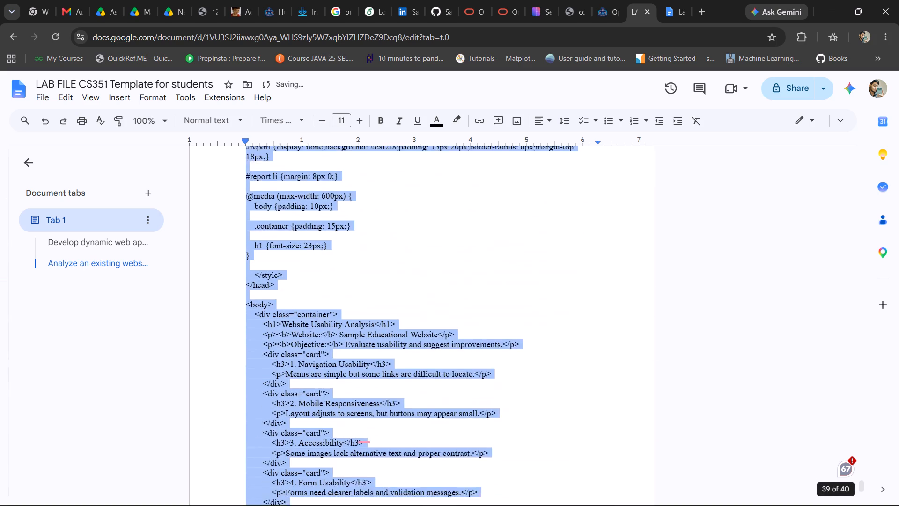
scroll(327, 304, down, 4)
scroll(327, 304, up, 1)
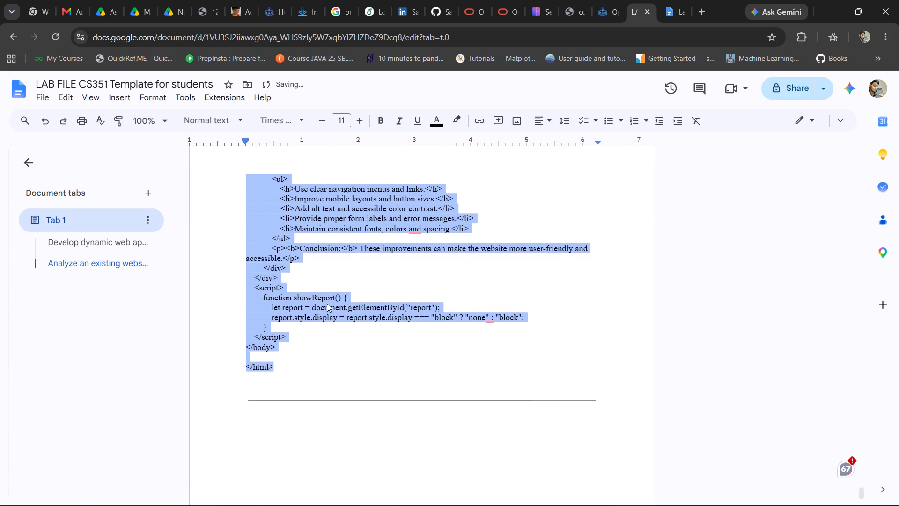
scroll(327, 304, up, 6)
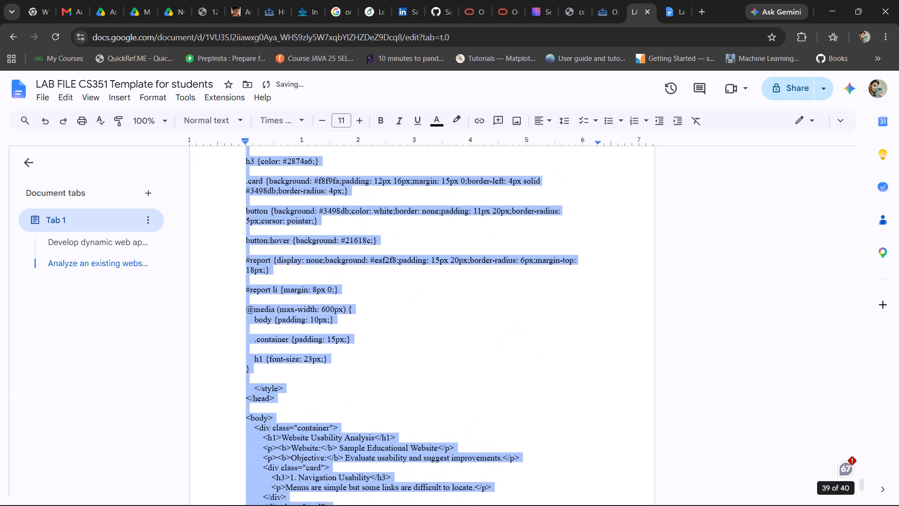
scroll(327, 304, up, 3)
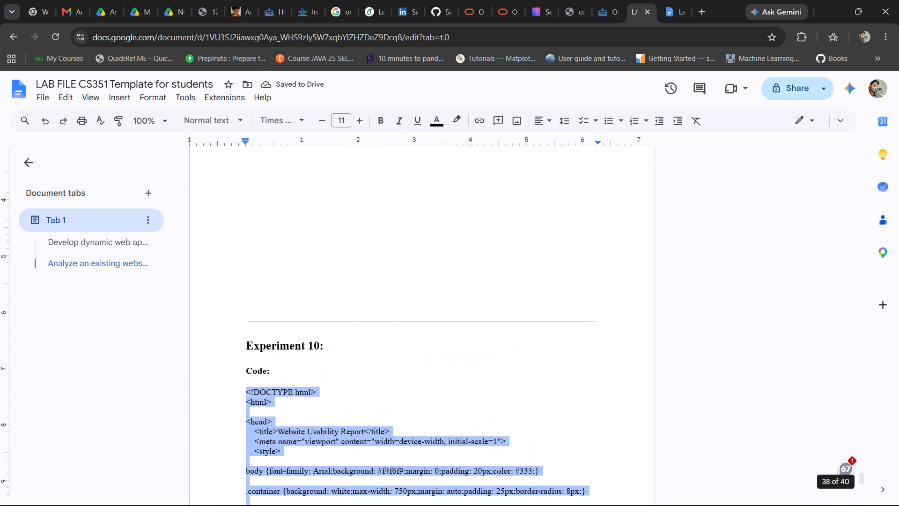
scroll(248, 317, up, 5)
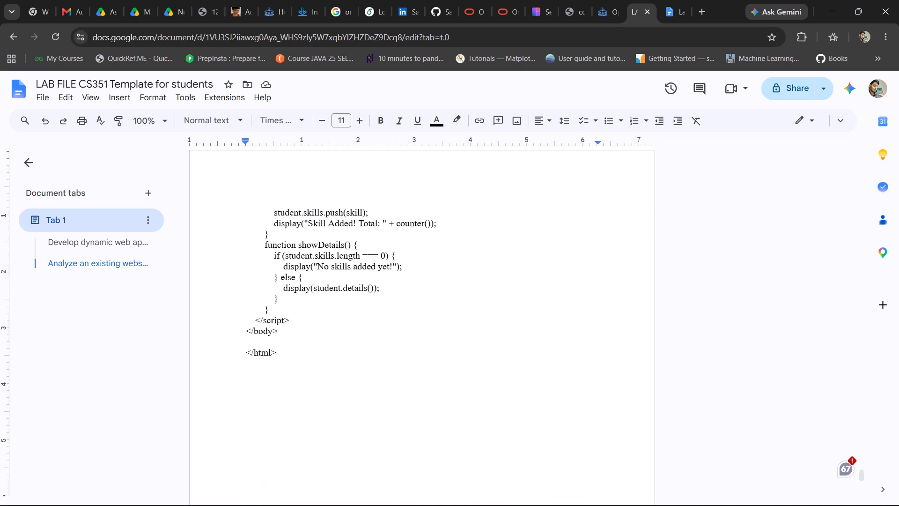
scroll(248, 317, down, 2)
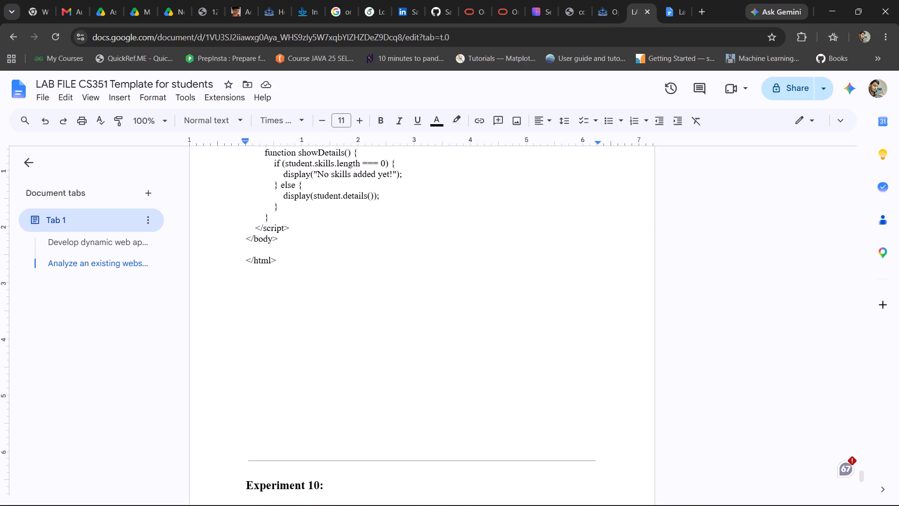
scroll(277, 349, up, 3)
scroll(277, 349, right, 1)
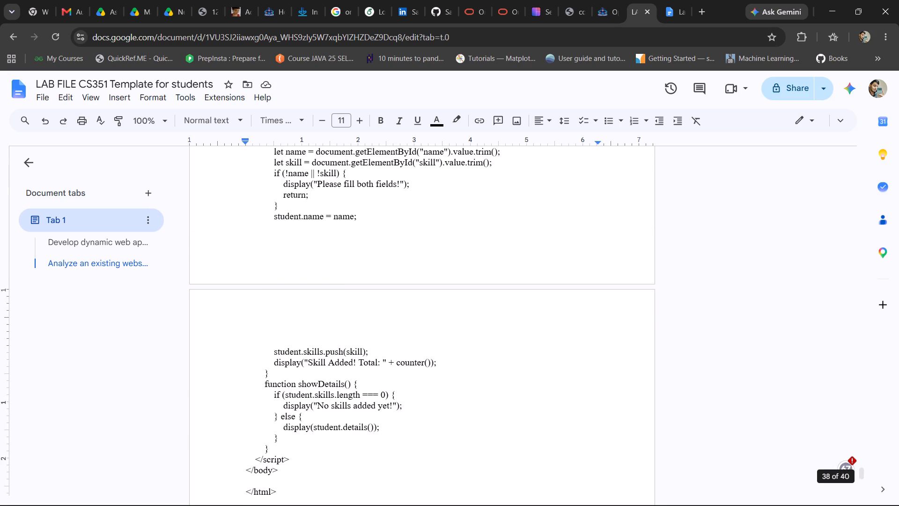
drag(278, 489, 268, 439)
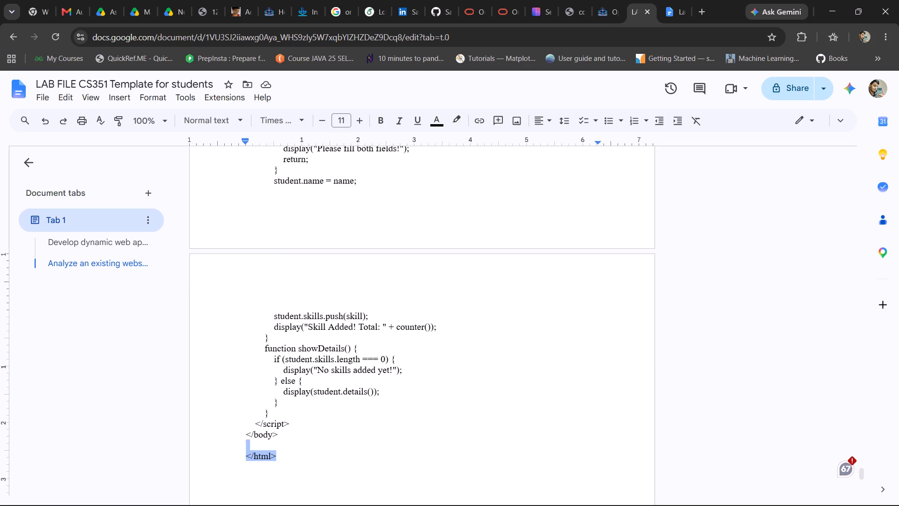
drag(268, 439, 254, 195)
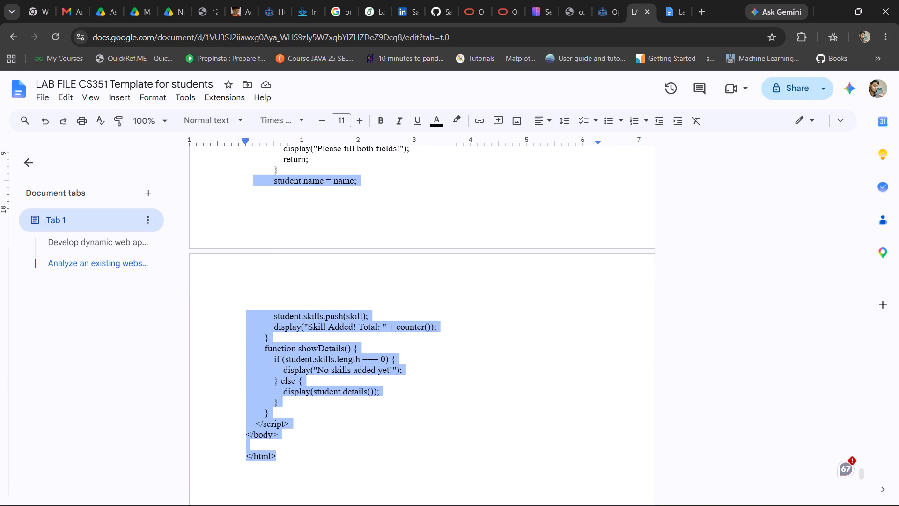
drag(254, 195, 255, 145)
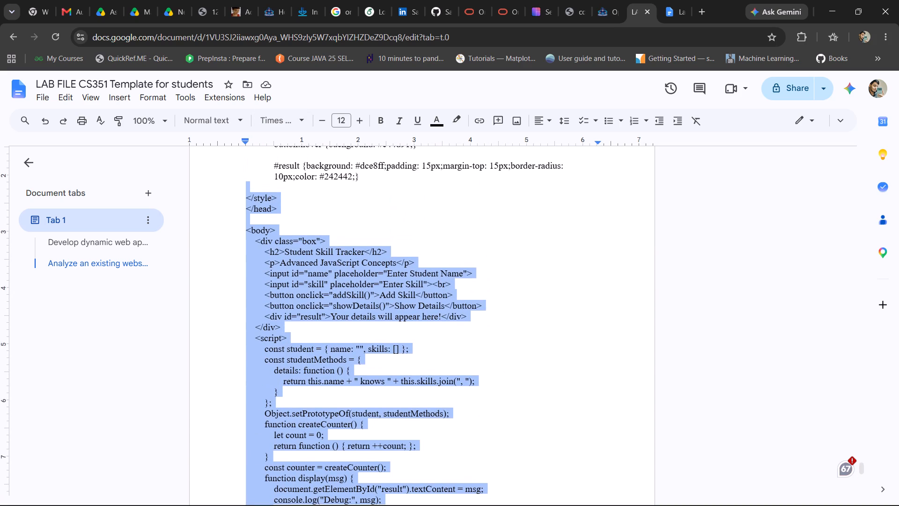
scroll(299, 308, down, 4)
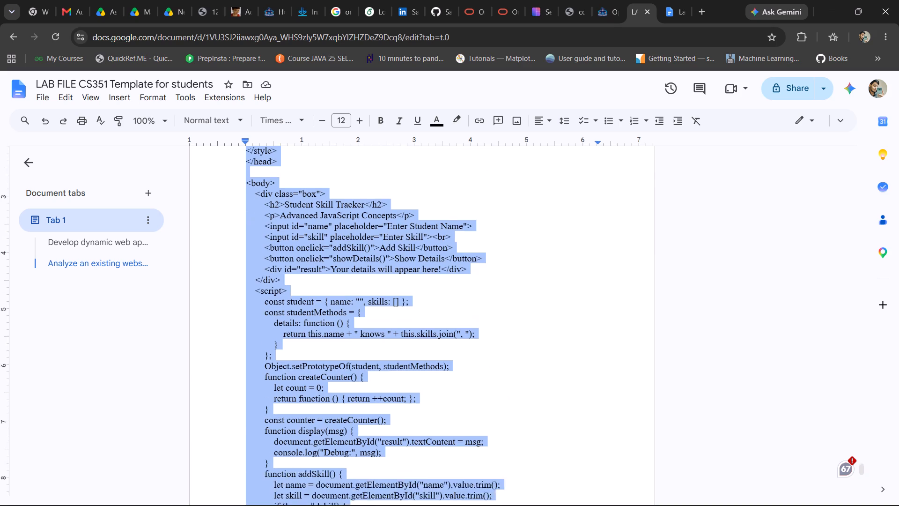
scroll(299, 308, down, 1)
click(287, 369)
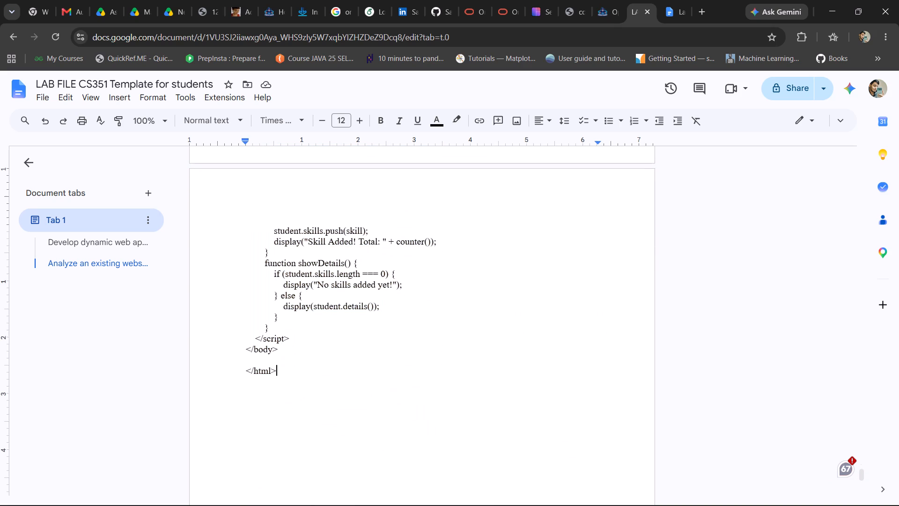
Set the font size of all of Experiment 9's code to 11, from the DOCTYPE line through the closing html tag.
drag(287, 369, 243, 208)
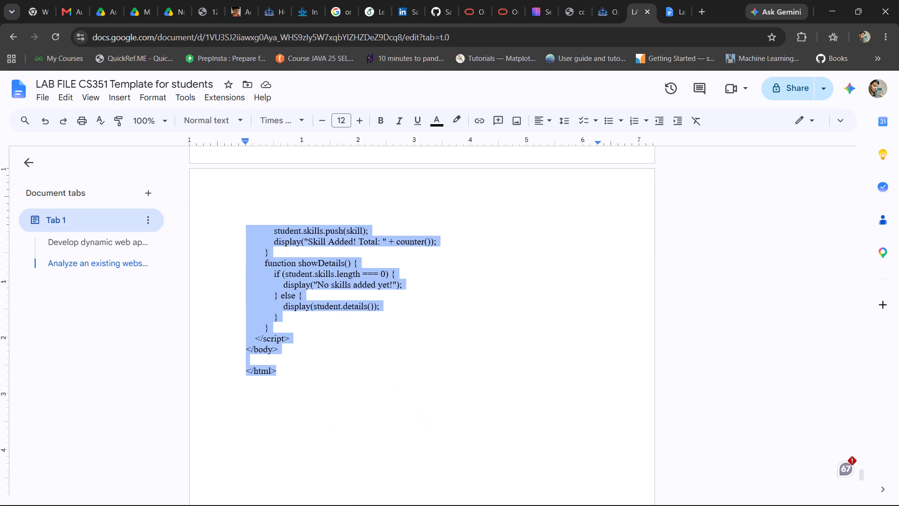
drag(243, 208, 253, 158)
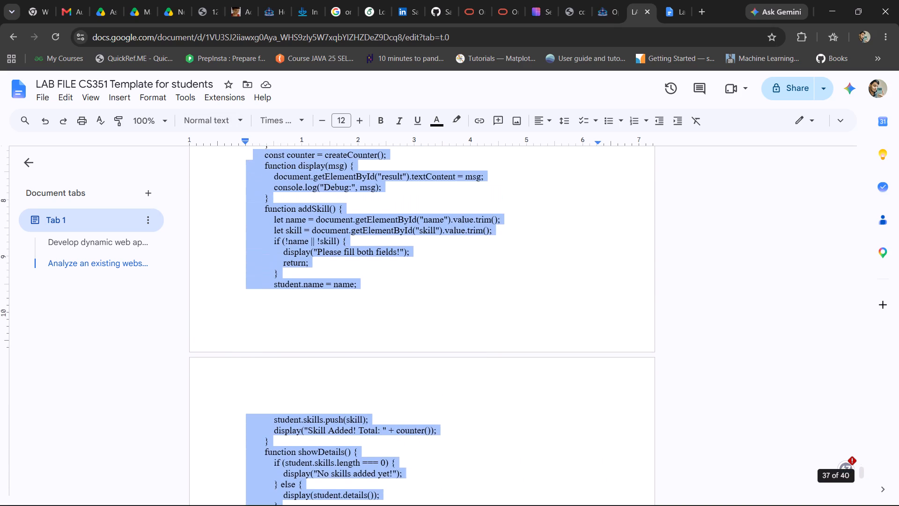
drag(253, 158, 252, 148)
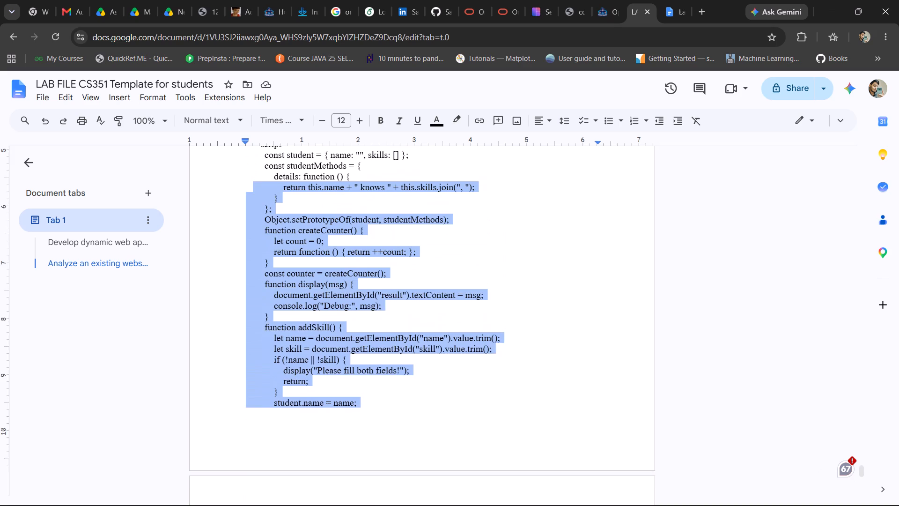
drag(252, 148, 249, 149)
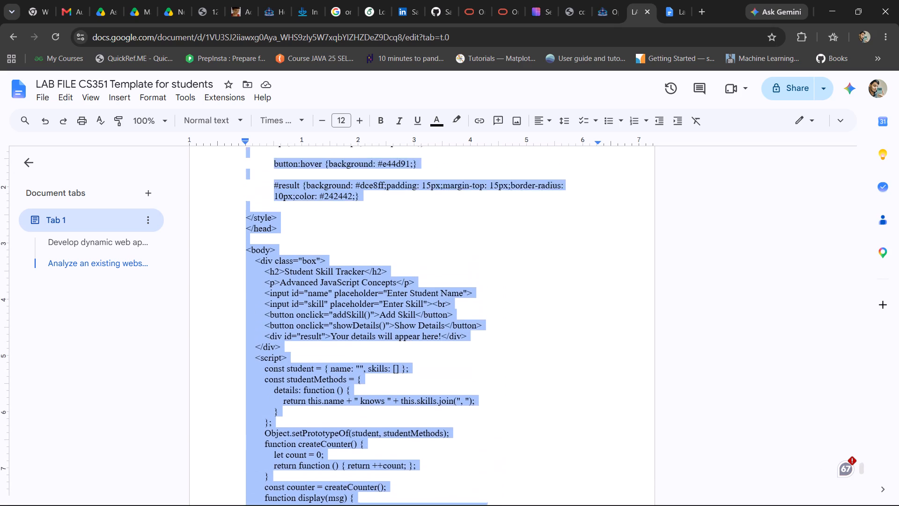
drag(249, 149, 242, 147)
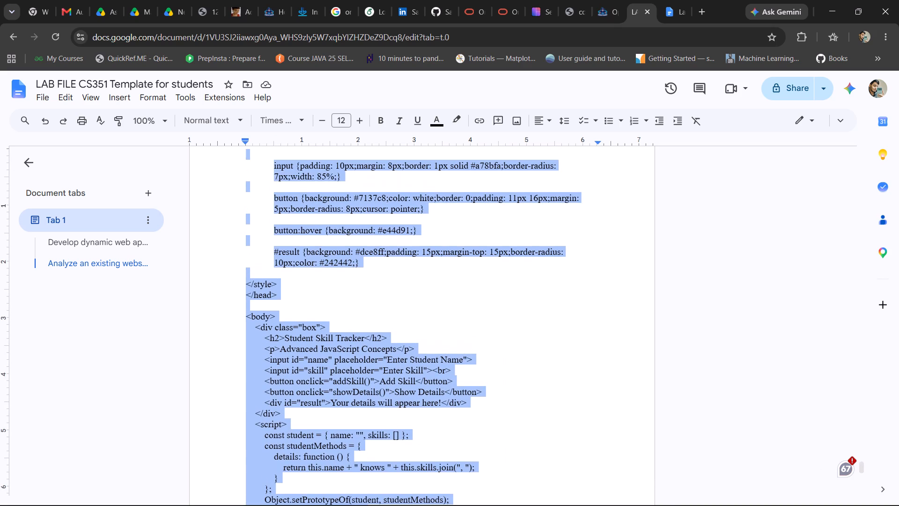
drag(242, 147, 250, 171)
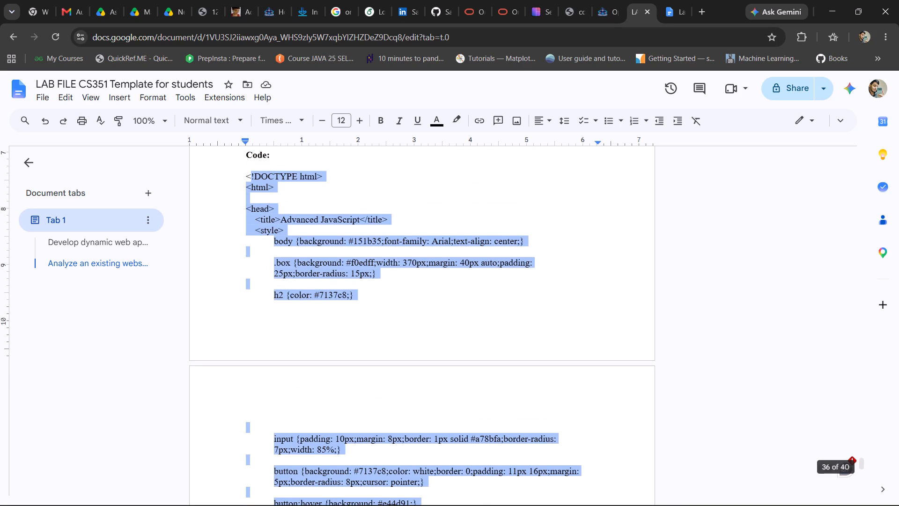
drag(250, 171, 246, 171)
click(320, 123)
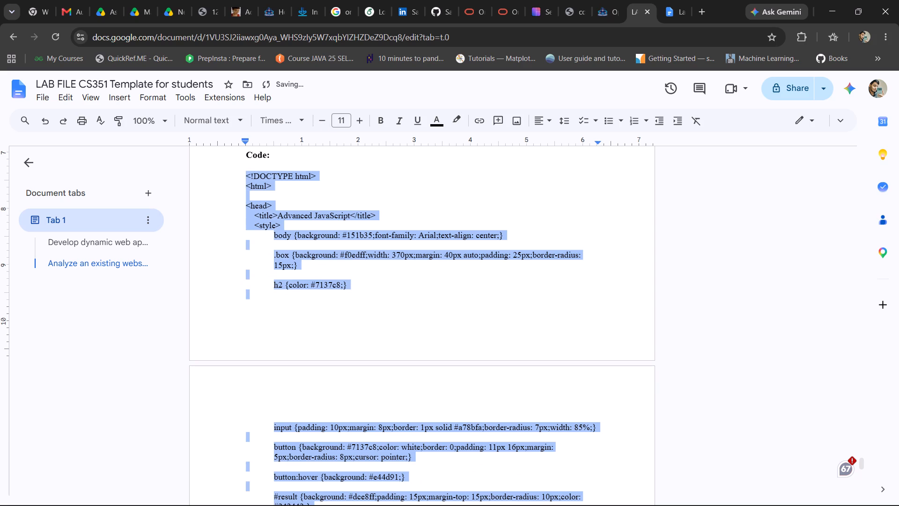
click(343, 308)
Delete the blank lines above the Experiment 9 heading so the heading starts at the top of its page.
scroll(343, 308, down, 4)
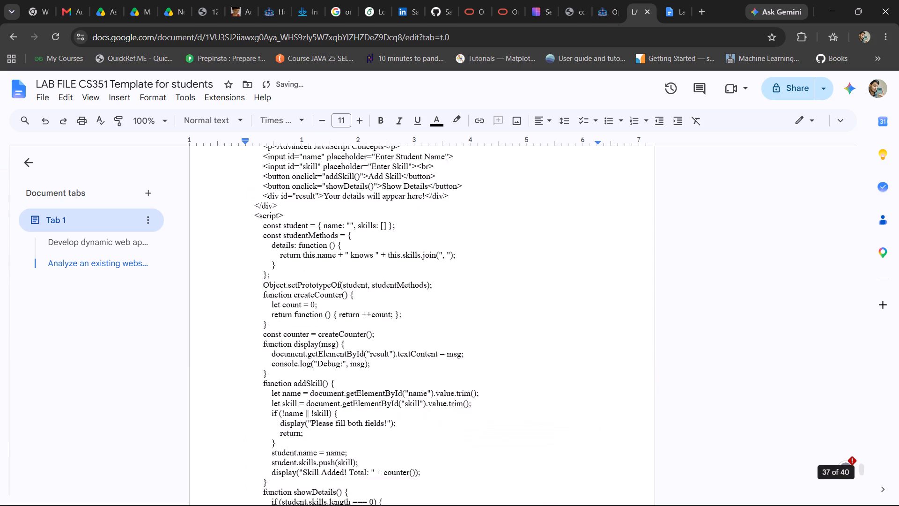
scroll(343, 308, up, 7)
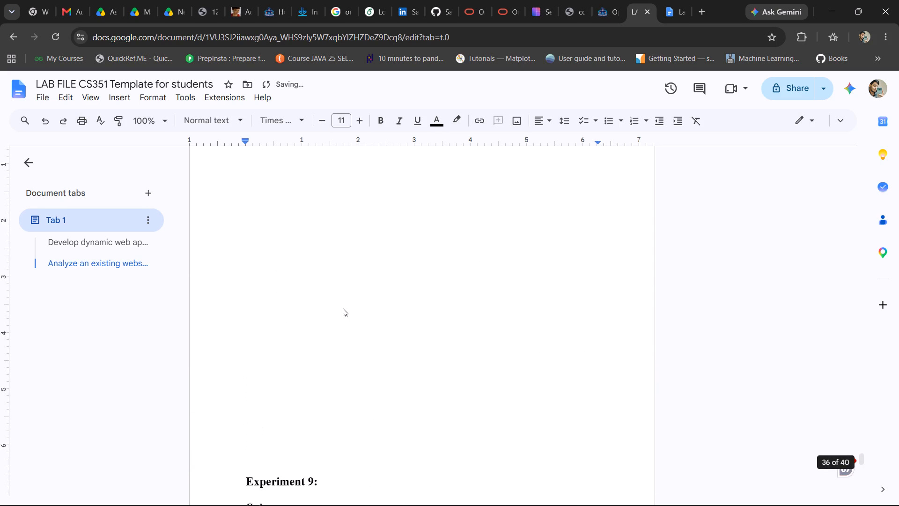
scroll(294, 432, up, 3)
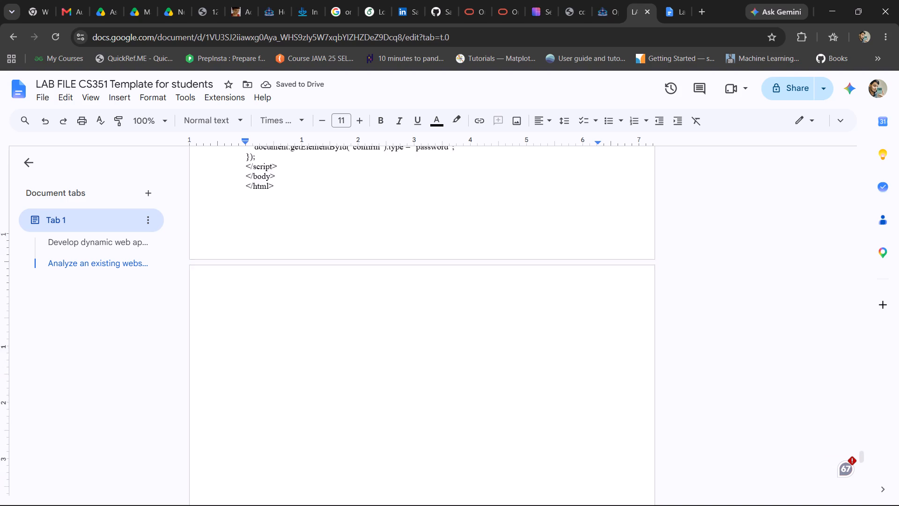
scroll(294, 432, down, 6)
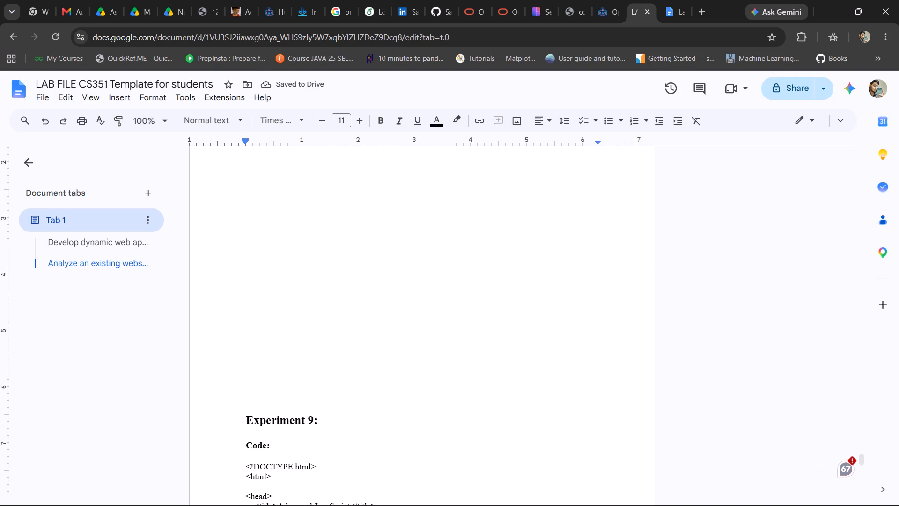
drag(244, 417, 231, 174)
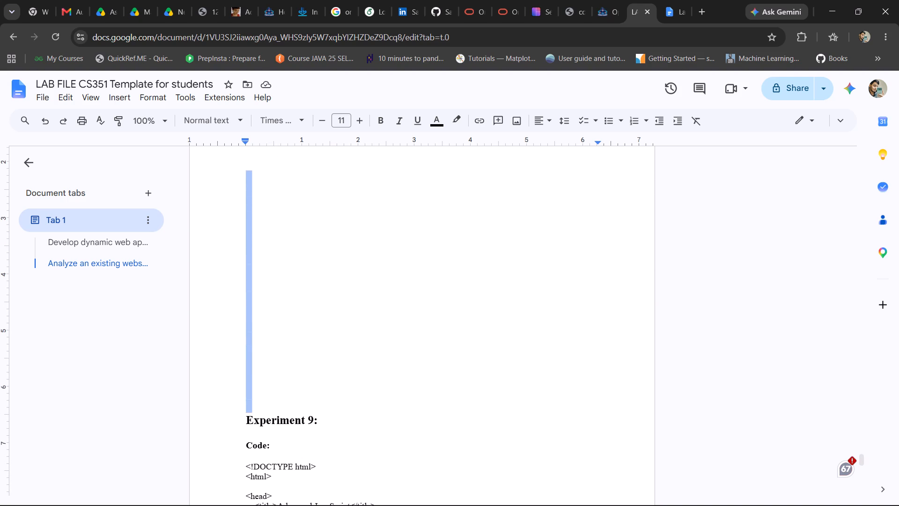
drag(231, 174, 241, 147)
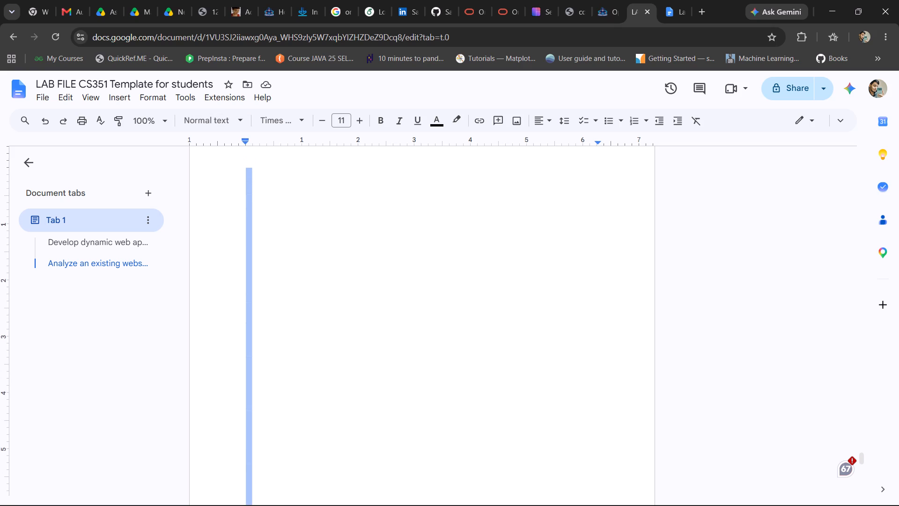
drag(241, 147, 244, 360)
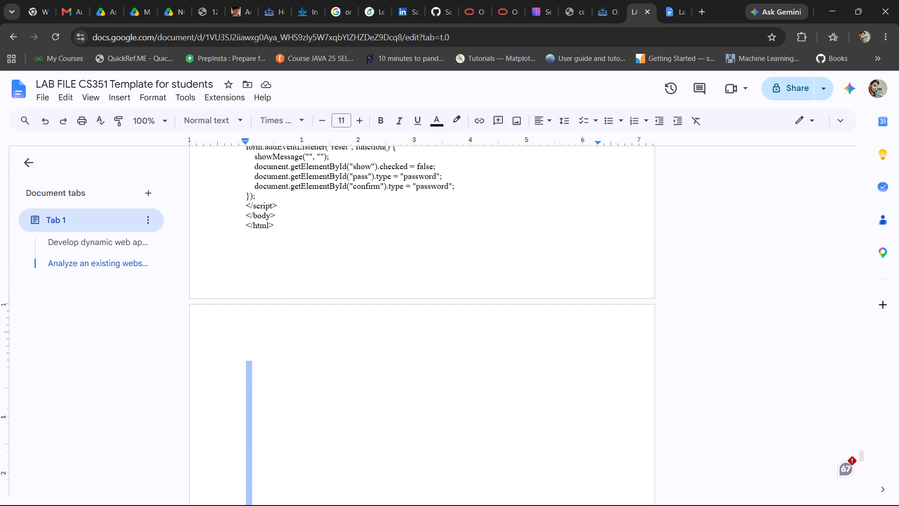
drag(244, 360, 237, 386)
drag(237, 386, 239, 366)
key(BackSpace)
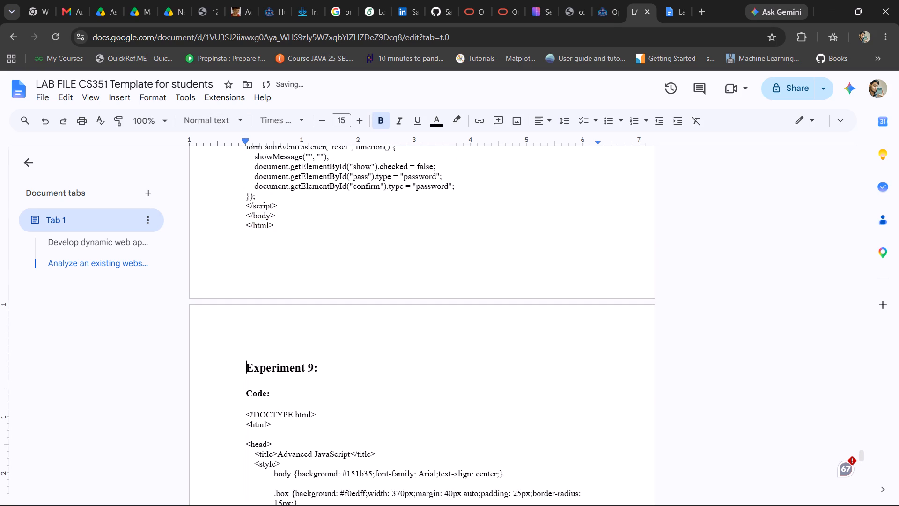
Insert a horizontal line after Experiment 8's closing html tag and remove the extra empty line above the Experiment 9 heading.
click(281, 228)
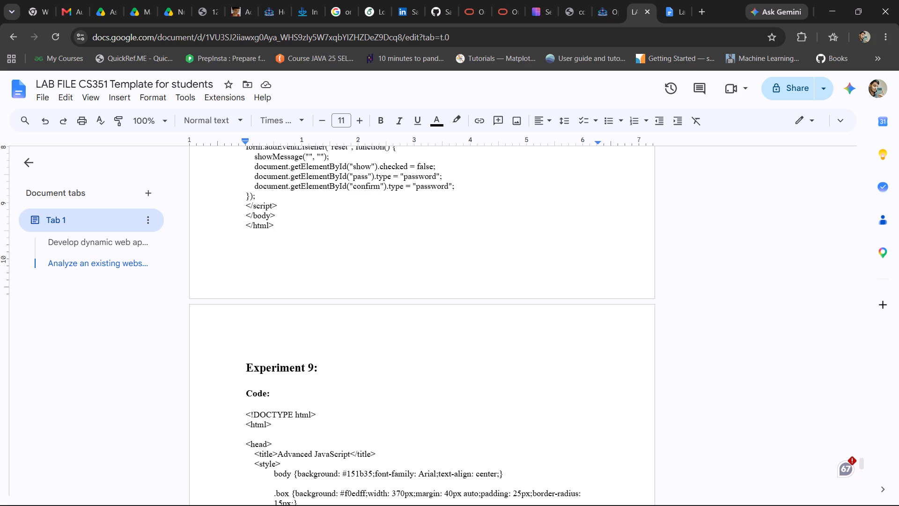
click(122, 97)
click(156, 309)
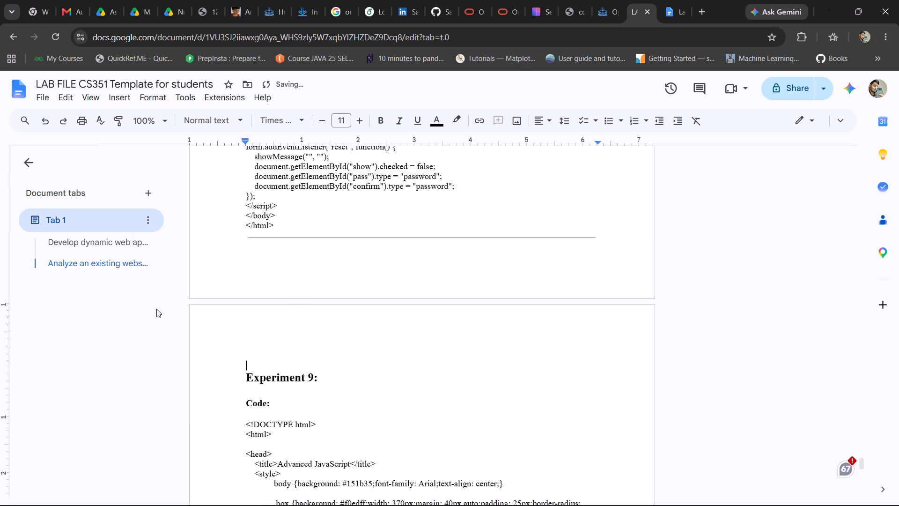
key(BackSpace)
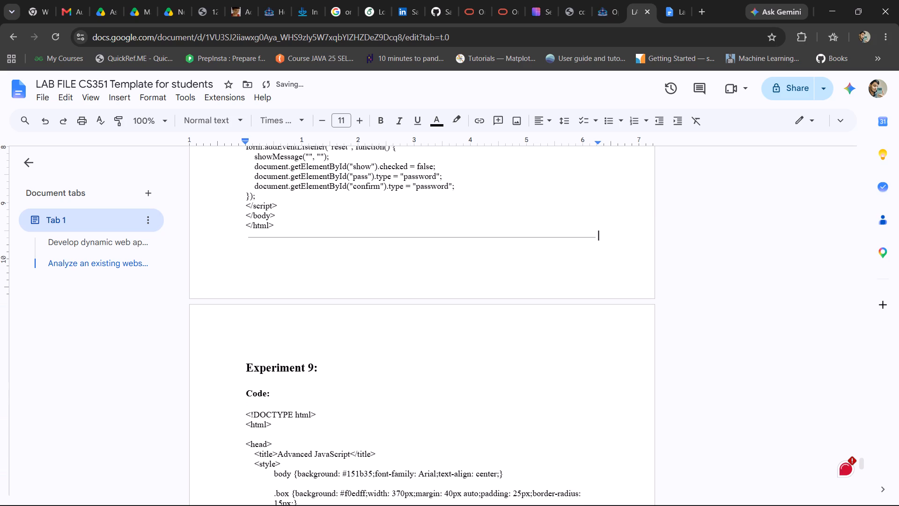
Delete the blank lines between Experiment 9's closing html tag and the separator line above Experiment 10.
scroll(277, 308, up, 10)
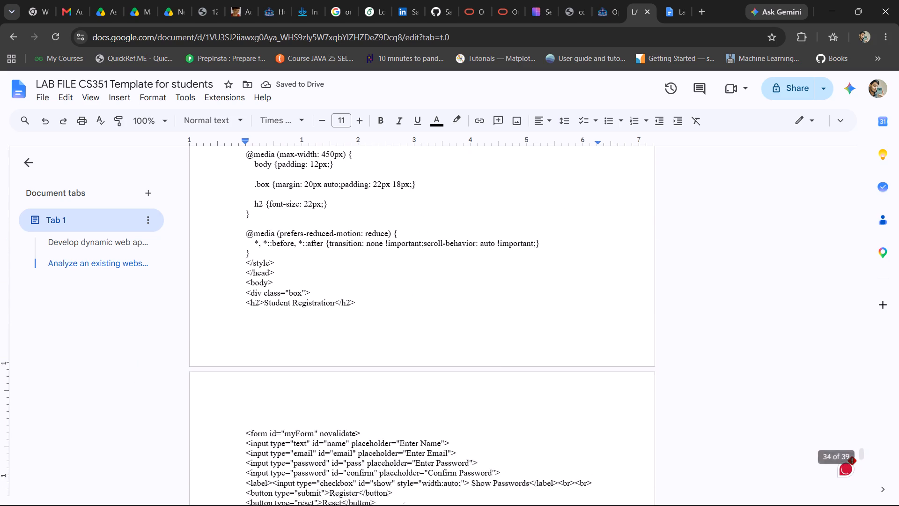
scroll(277, 308, up, 4)
scroll(277, 308, down, 8)
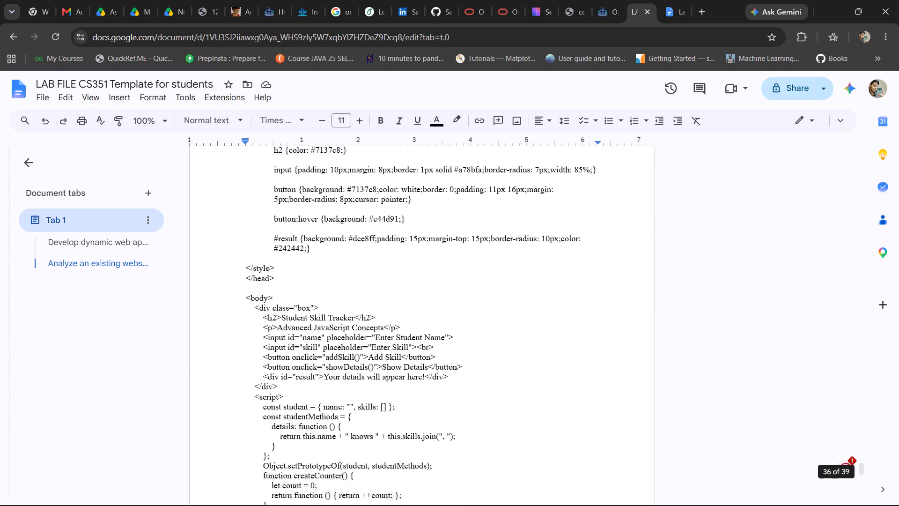
scroll(277, 308, down, 8)
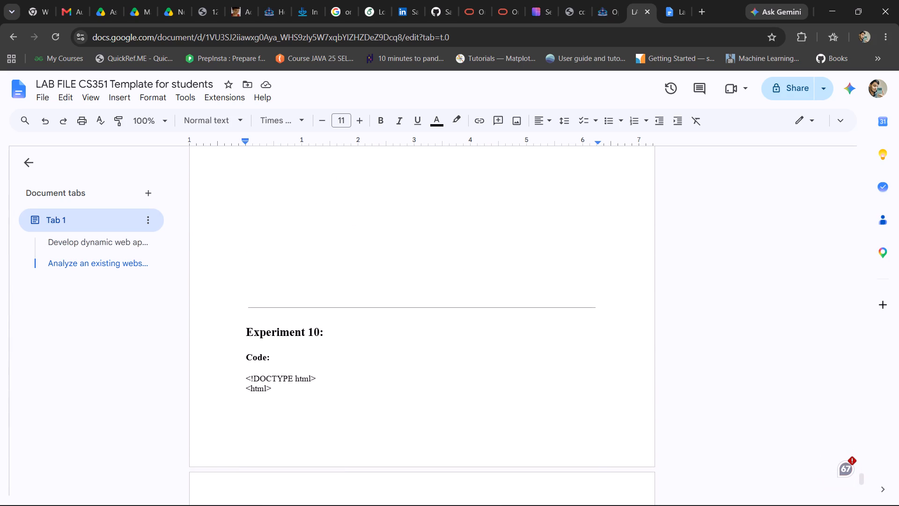
drag(246, 300, 239, 198)
key(BackSpace)
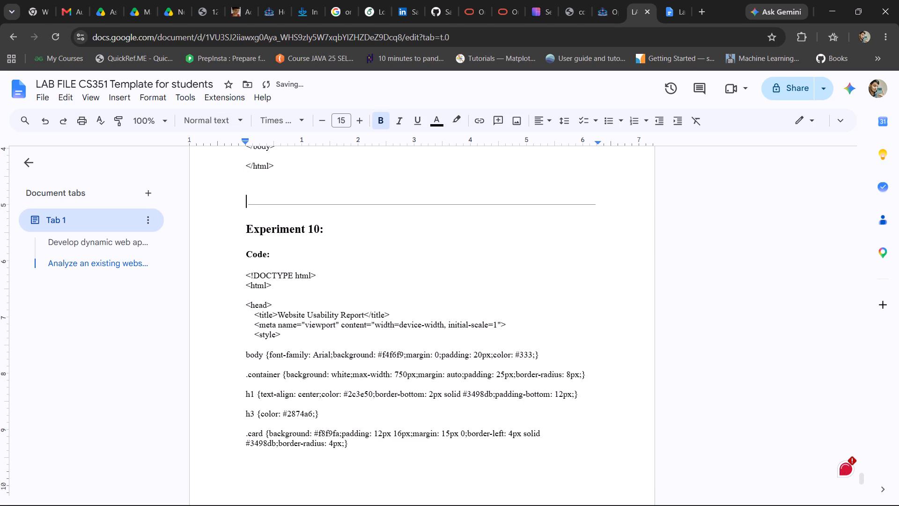
Add blank lines between the separator and the Experiment 10 heading so the heading starts at the top of the following page.
click(248, 225)
key(Return)
key(Return)
key(Return)
key(Return)
key(Return)
key(Return)
key(Return)
key(Return)
key(Return)
key(Return)
key(Return)
key(Return)
key(Return)
key(Return)
key(Return)
key(Return)
key(Return)
key(Return)
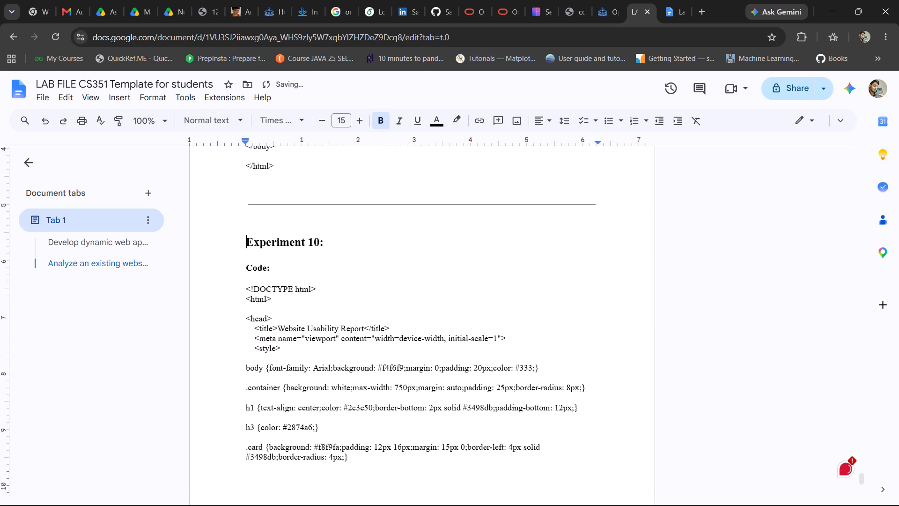
key(Return)
key(Return)
key(Return)
key(Return)
key(BackSpace)
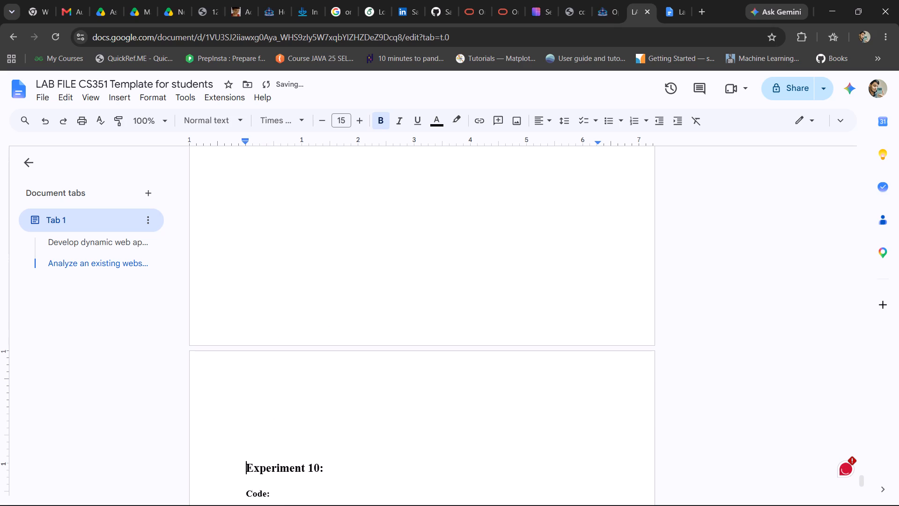
key(BackSpace)
key(BackSpace)
key(BackSpace)
key(BackSpace)
key(Return)
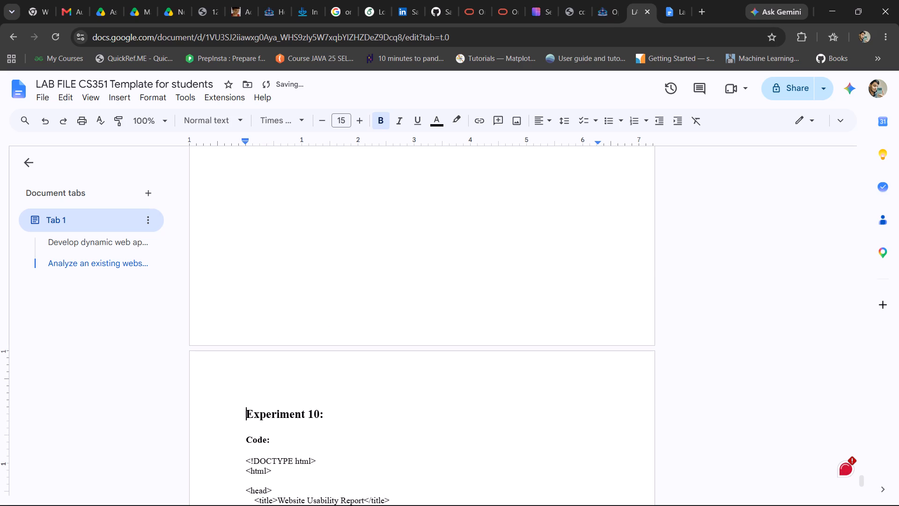
Review the page layout and code from Experiment 10 back through Experiment 9 to the start of Experiment 8.
scroll(248, 225, up, 7)
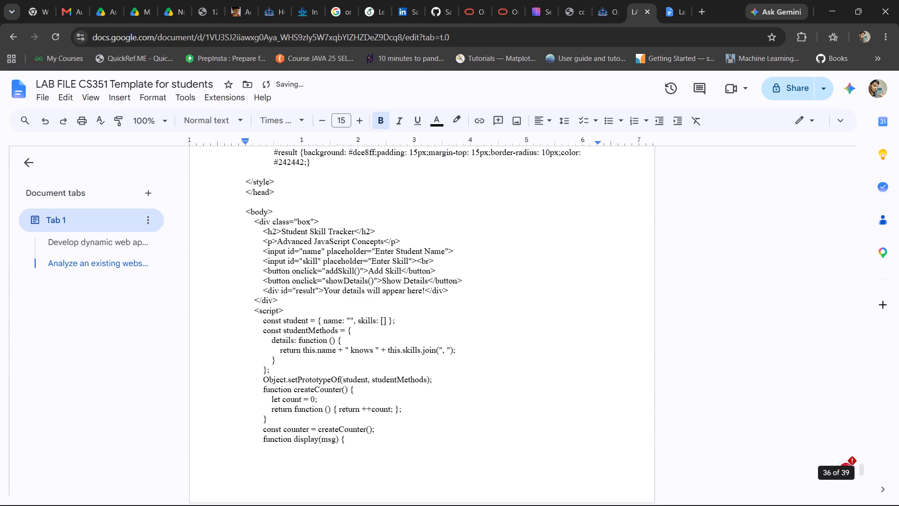
scroll(248, 225, up, 9)
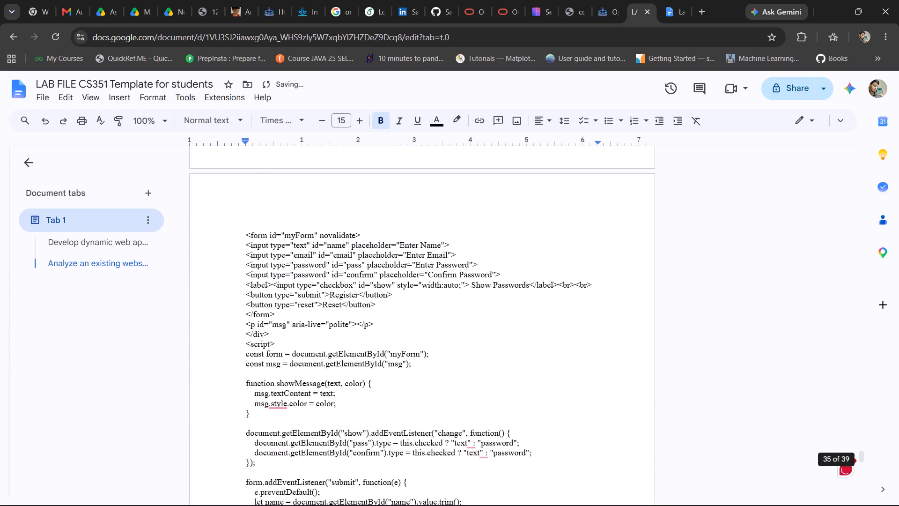
scroll(248, 225, up, 10)
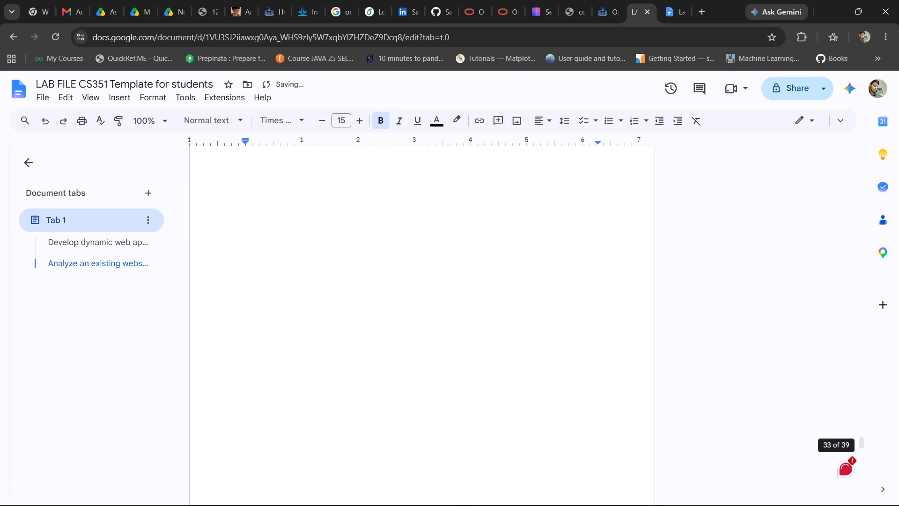
scroll(248, 225, up, 3)
scroll(248, 225, down, 2)
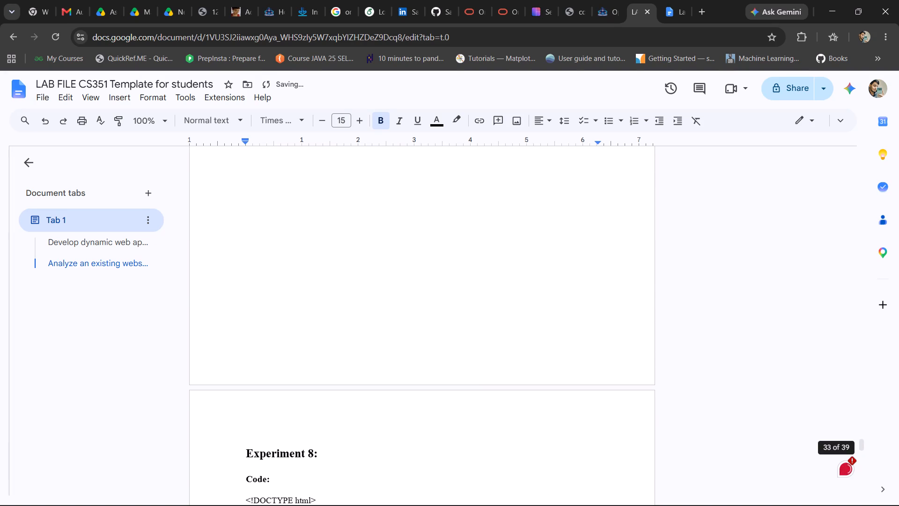
scroll(260, 338, up, 2)
scroll(260, 338, down, 4)
Set the font size of all of Experiment 7's code to 11, from the DOCTYPE line through the closing html tag.
scroll(260, 338, up, 10)
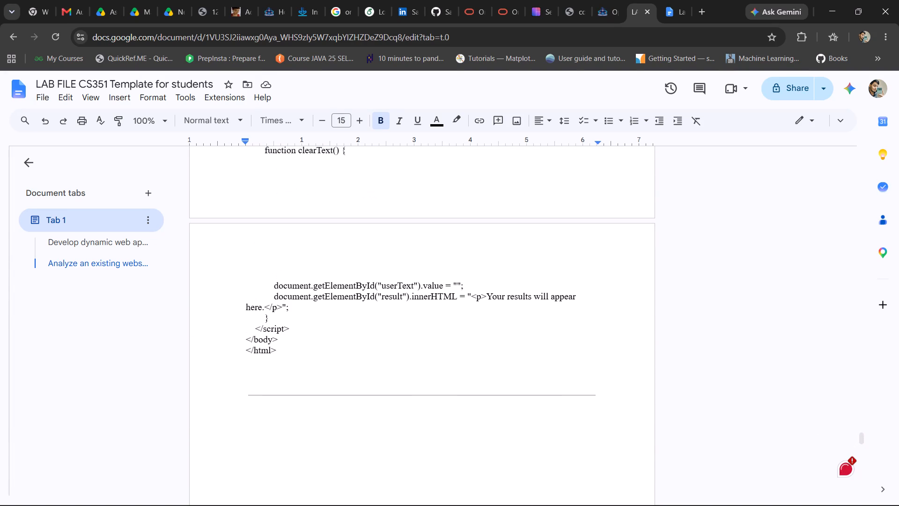
drag(281, 352, 256, 103)
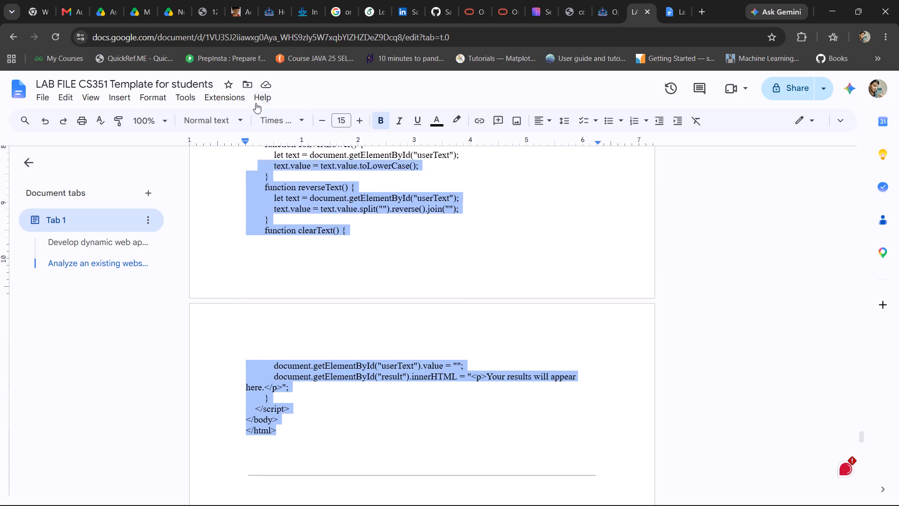
drag(256, 103, 254, 145)
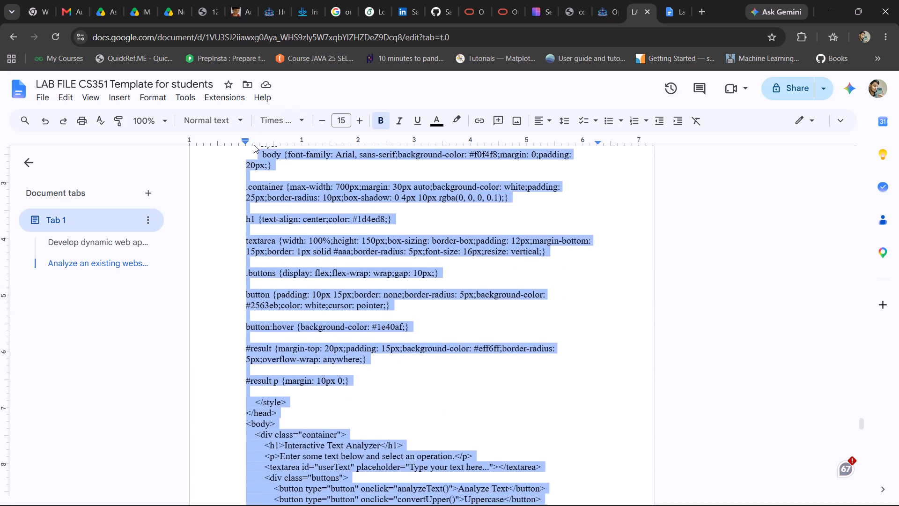
drag(254, 145, 240, 402)
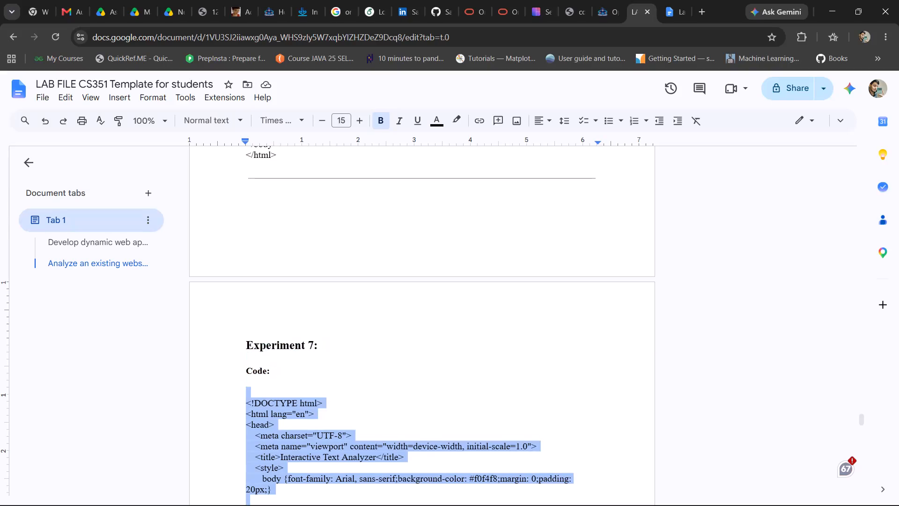
drag(240, 402, 243, 402)
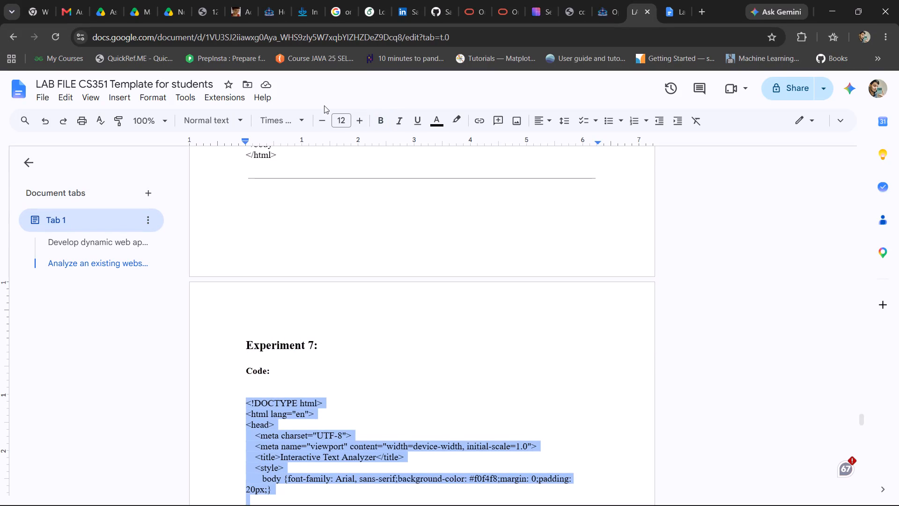
click(320, 121)
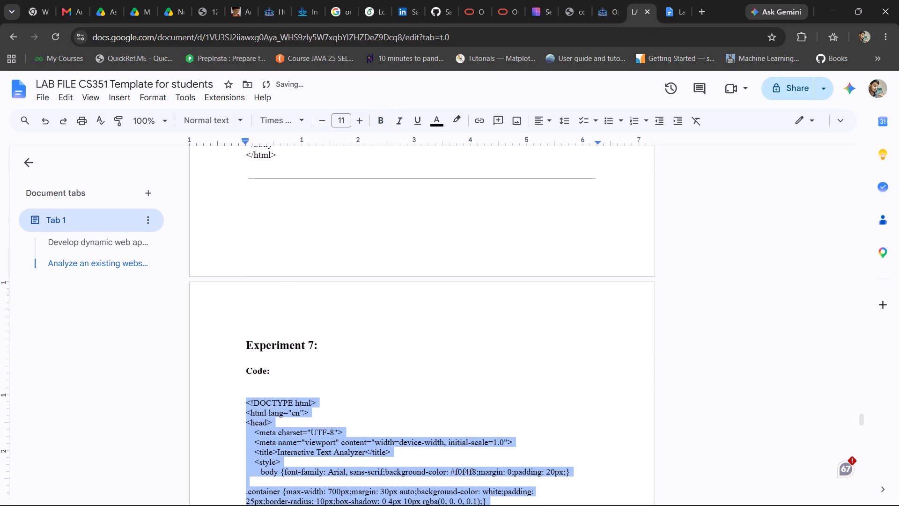
Set the font size of all of Experiment 6's code to 11, from the DOCTYPE line through the closing html tag.
scroll(301, 245, up, 3)
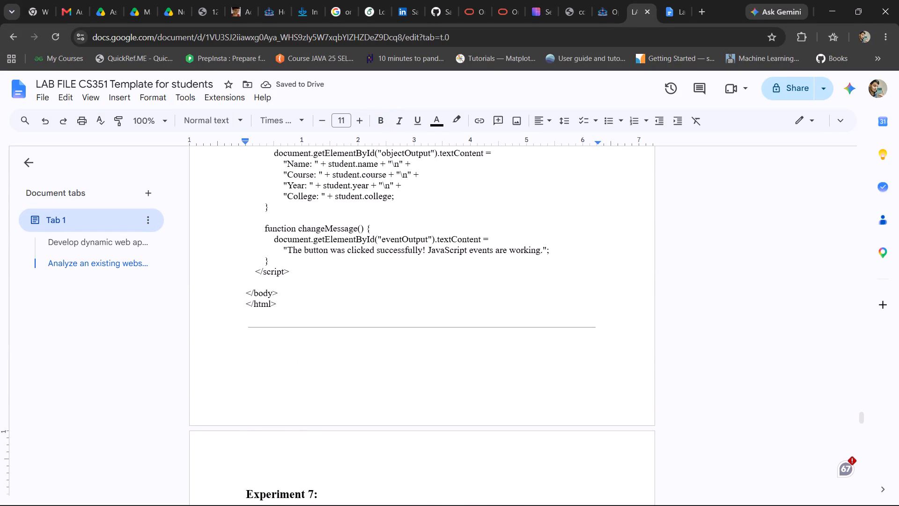
drag(280, 305, 255, 106)
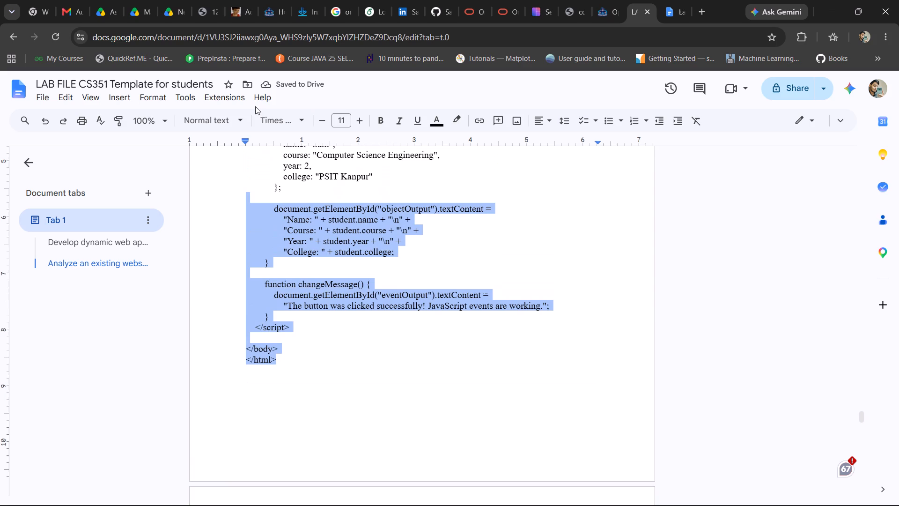
drag(255, 106, 247, 150)
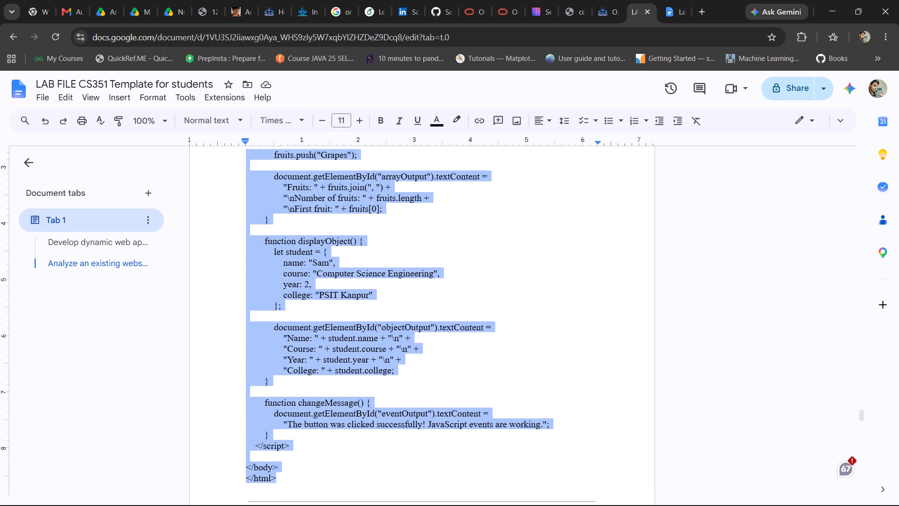
drag(247, 150, 241, 146)
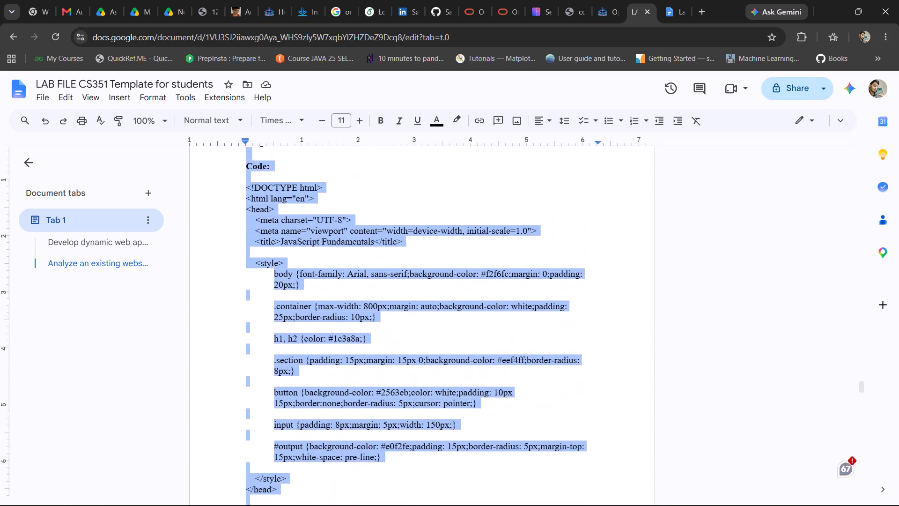
drag(241, 146, 243, 401)
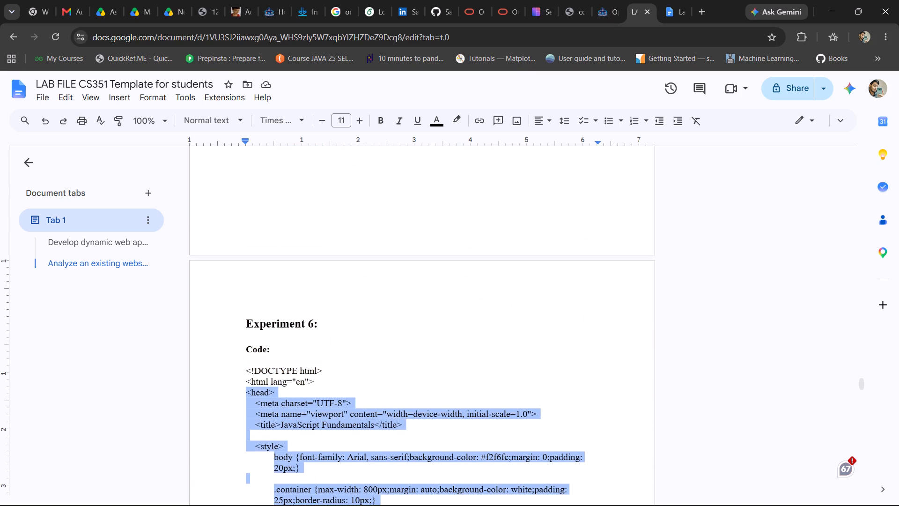
drag(243, 401, 245, 374)
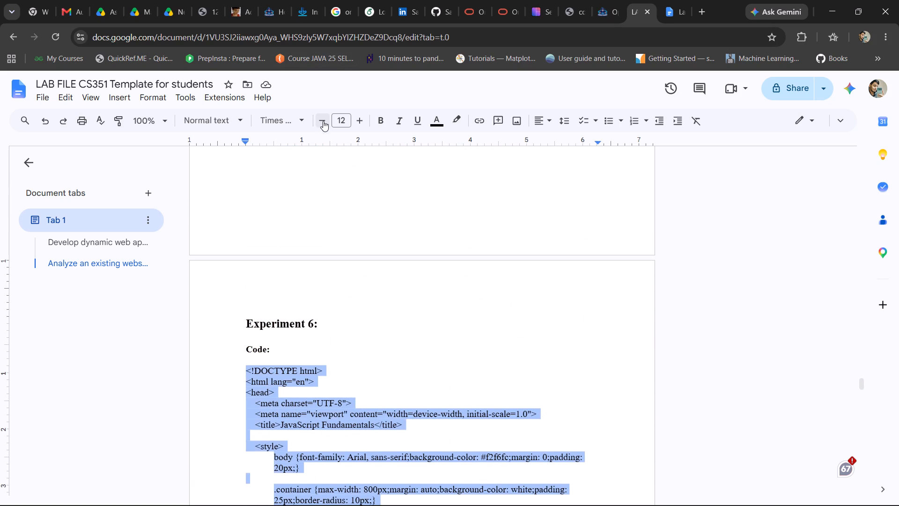
click(323, 121)
Set the font size of all of Experiment 5's code to 11, from the DOCTYPE line through the closing html tag.
scroll(285, 300, up, 1)
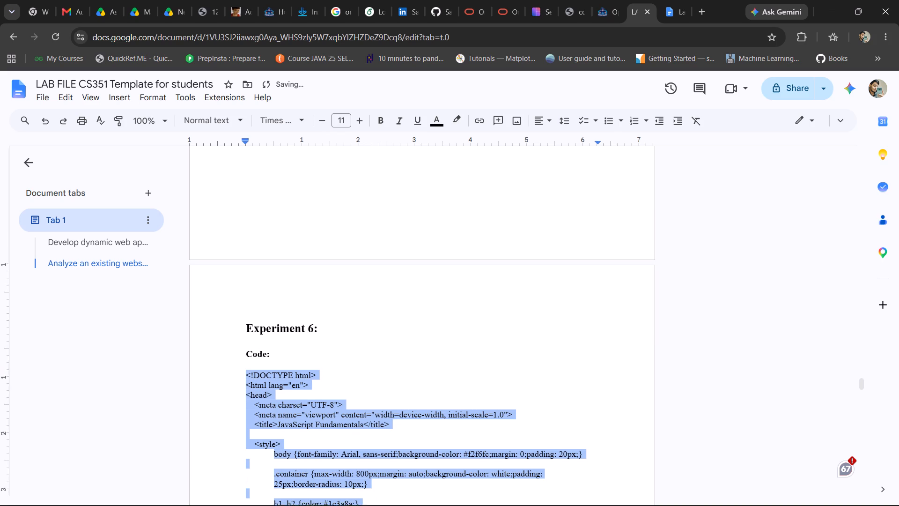
scroll(285, 300, up, 3)
drag(280, 345, 280, 340)
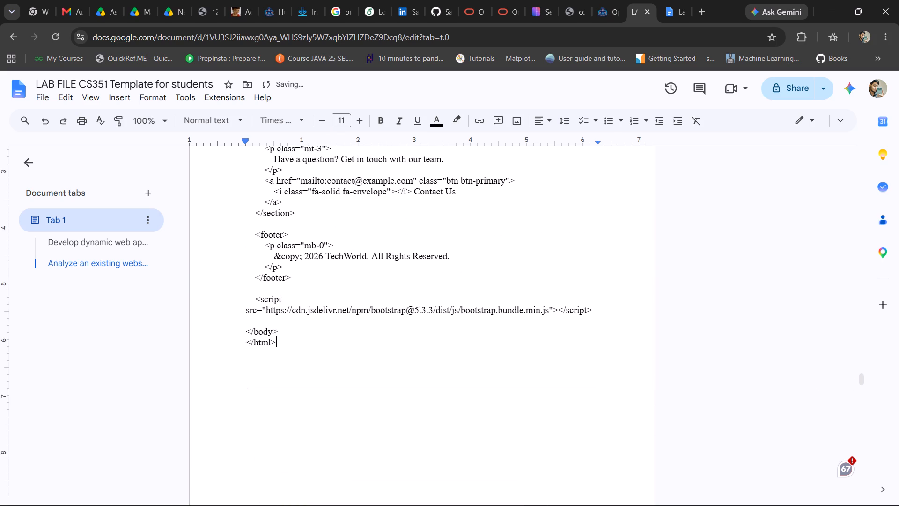
drag(280, 340, 244, 132)
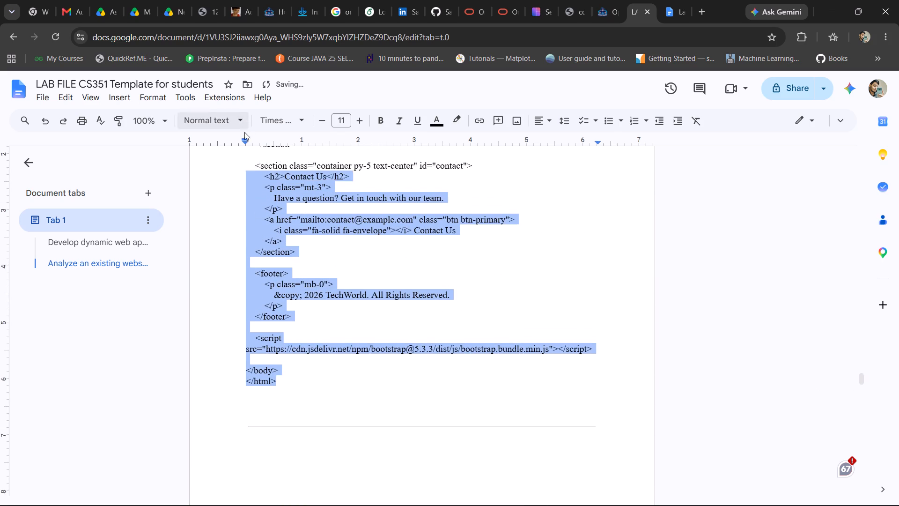
drag(244, 132, 247, 143)
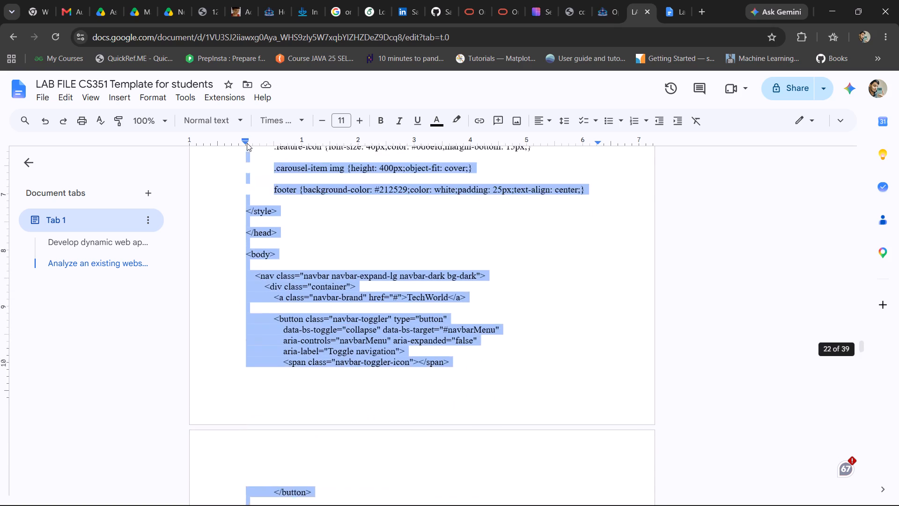
drag(247, 143, 221, 284)
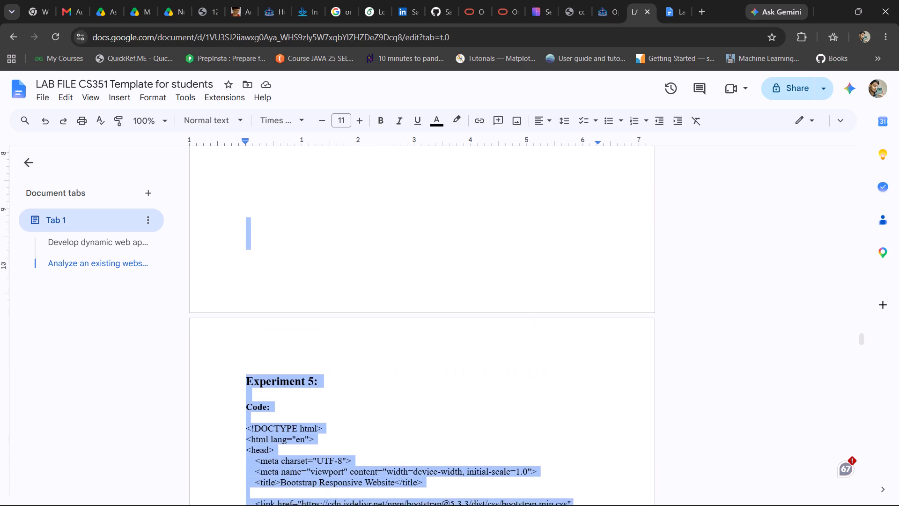
drag(221, 284, 238, 438)
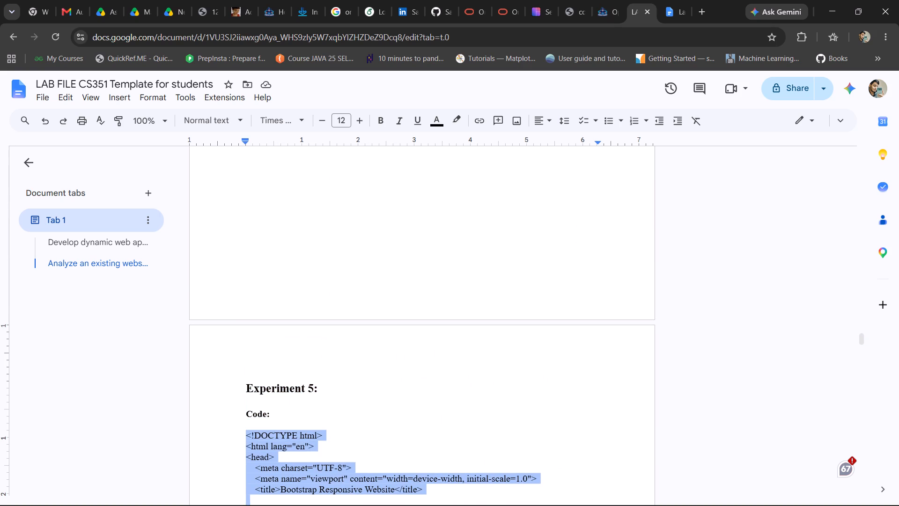
click(320, 122)
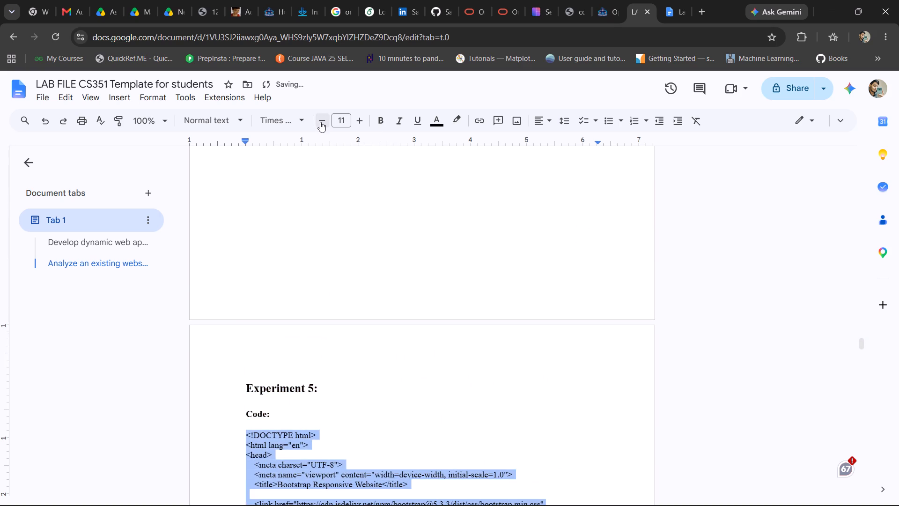
Set the font size of all of Experiment 4's code to 11, from the DOCTYPE line through the closing html tag.
scroll(247, 381, up, 6)
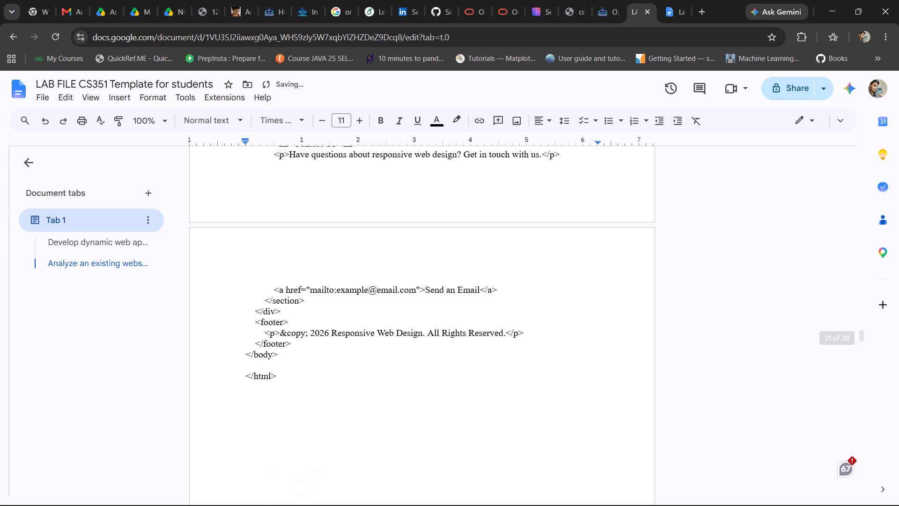
click(276, 380)
drag(276, 380, 257, 123)
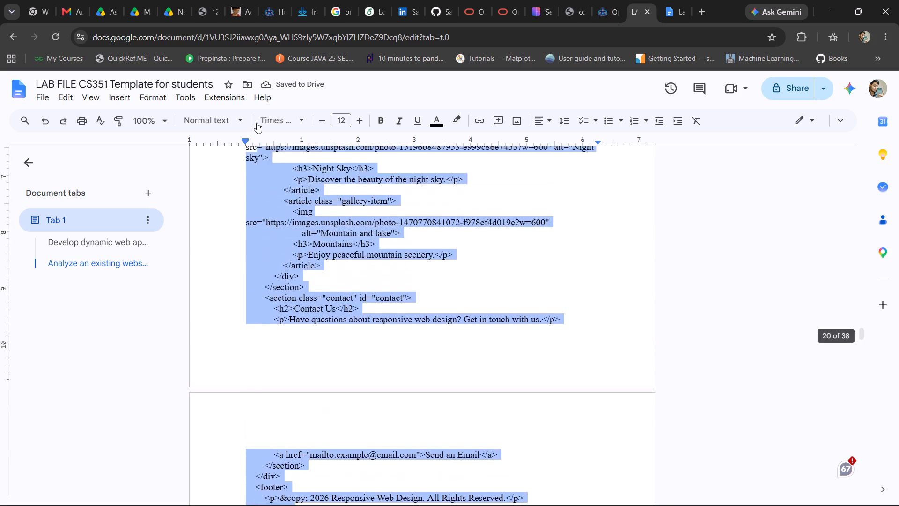
drag(257, 123, 253, 121)
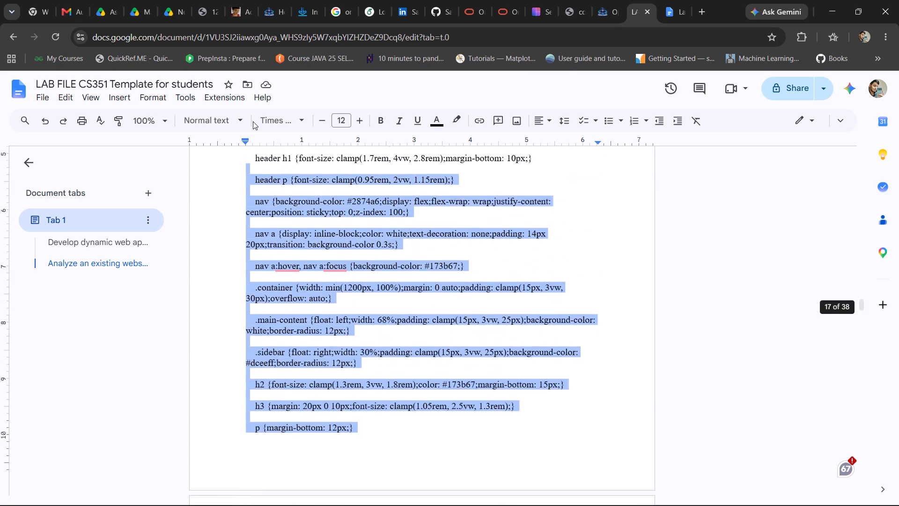
drag(253, 121, 234, 292)
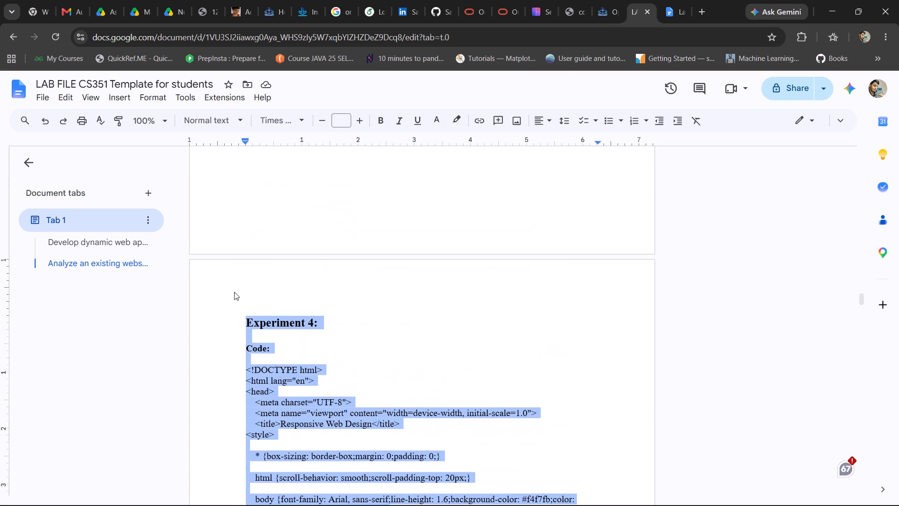
drag(234, 292, 240, 375)
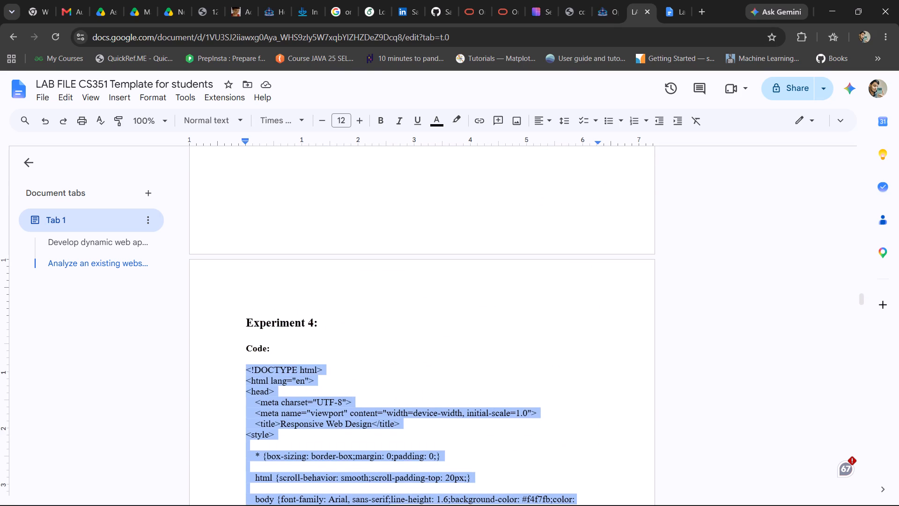
drag(240, 375, 240, 374)
click(320, 116)
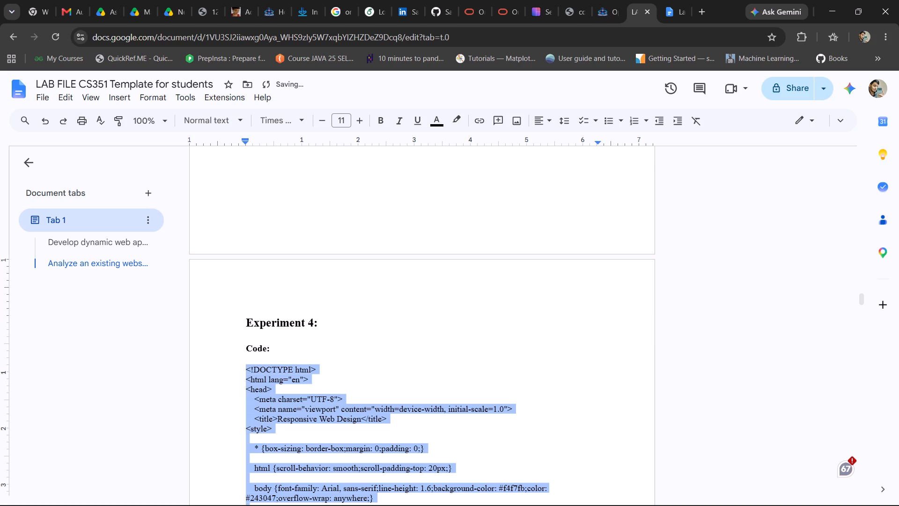
click(327, 357)
Review the layout and page breaks of Experiment 4's resized code, down through its HTML body and back to its start.
scroll(327, 357, down, 13)
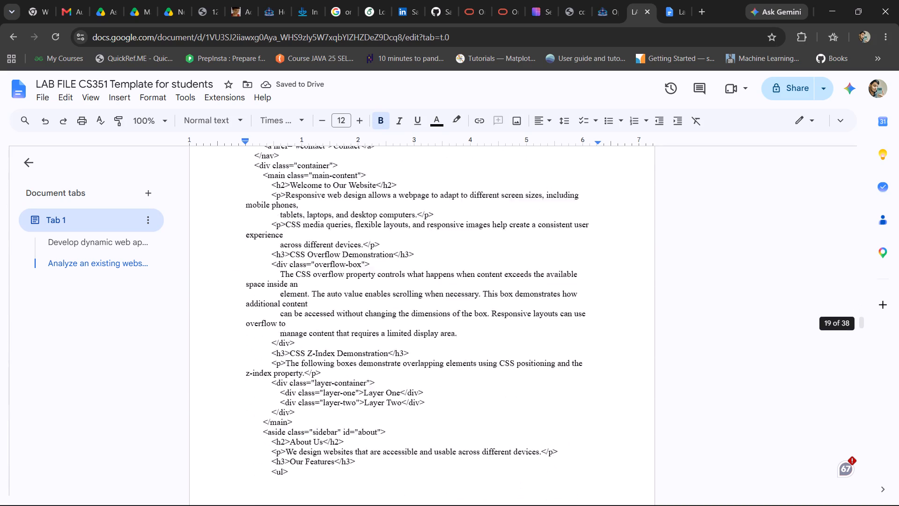
scroll(327, 357, down, 2)
scroll(327, 357, up, 10)
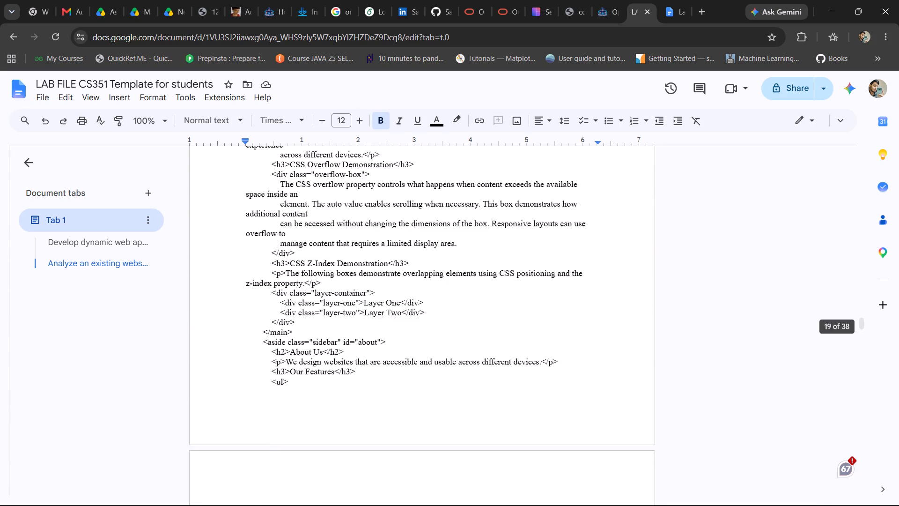
scroll(327, 357, up, 9)
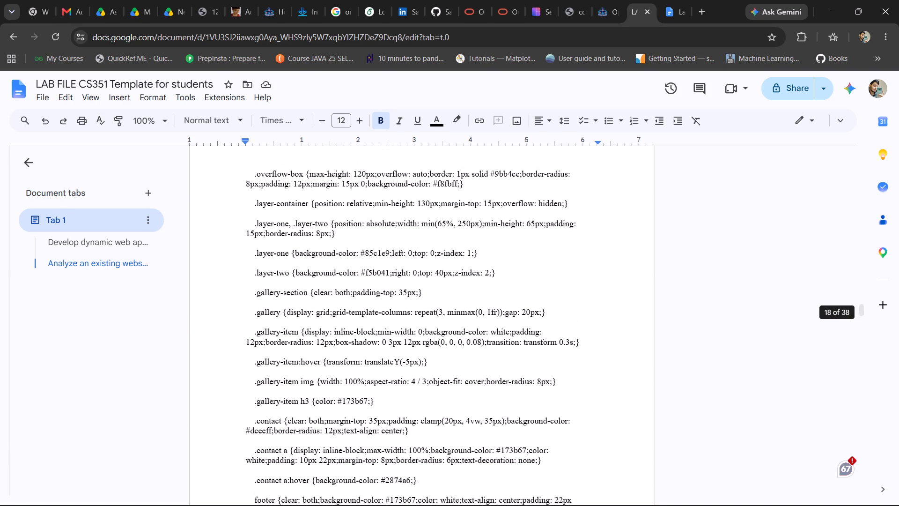
scroll(327, 357, up, 10)
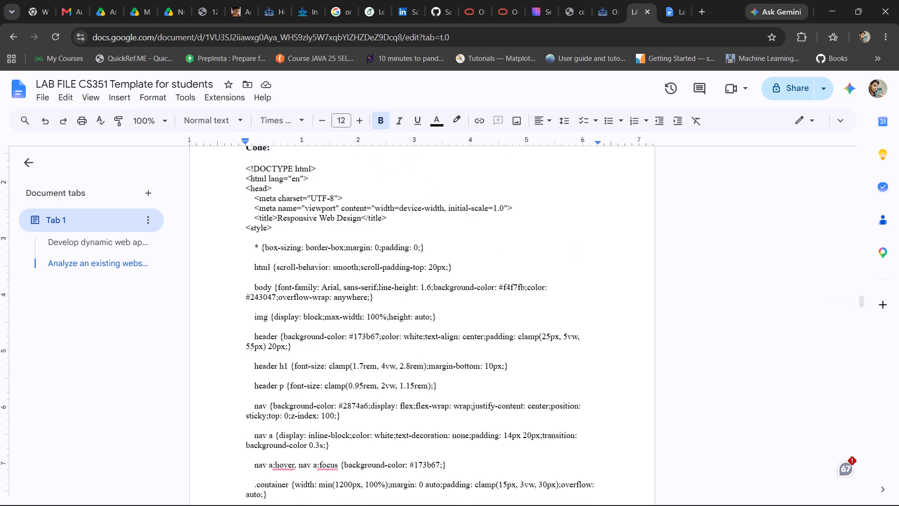
Set the font size of Experiment 3's external CSS code to 11, from the body rule through the footer rule.
scroll(327, 357, up, 1)
scroll(293, 326, up, 5)
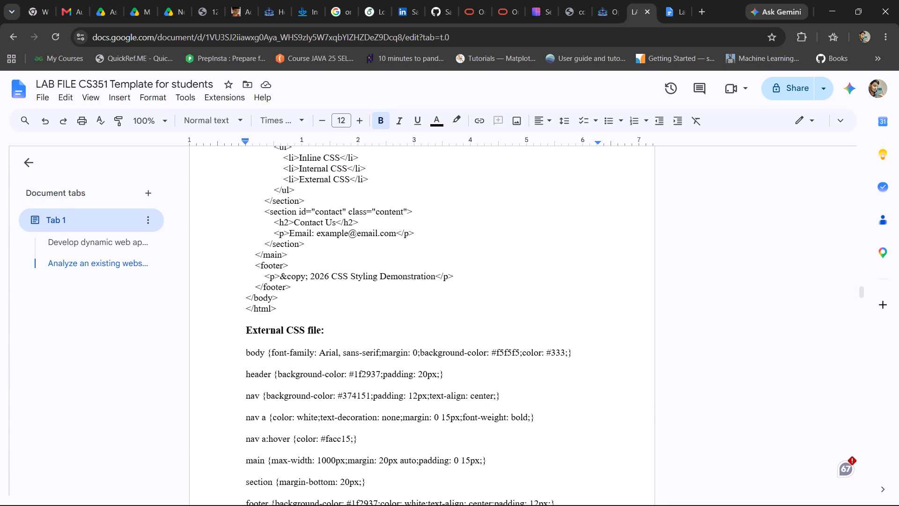
drag(243, 354, 548, 341)
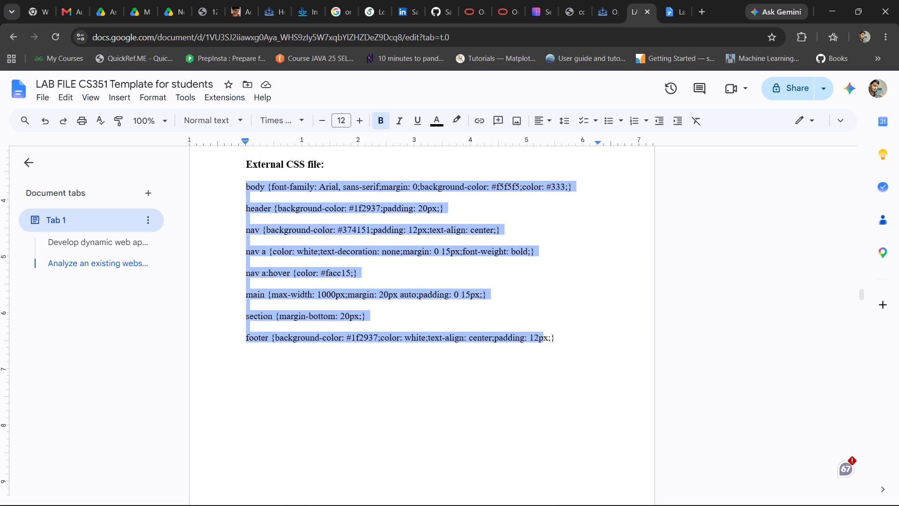
drag(548, 341, 553, 340)
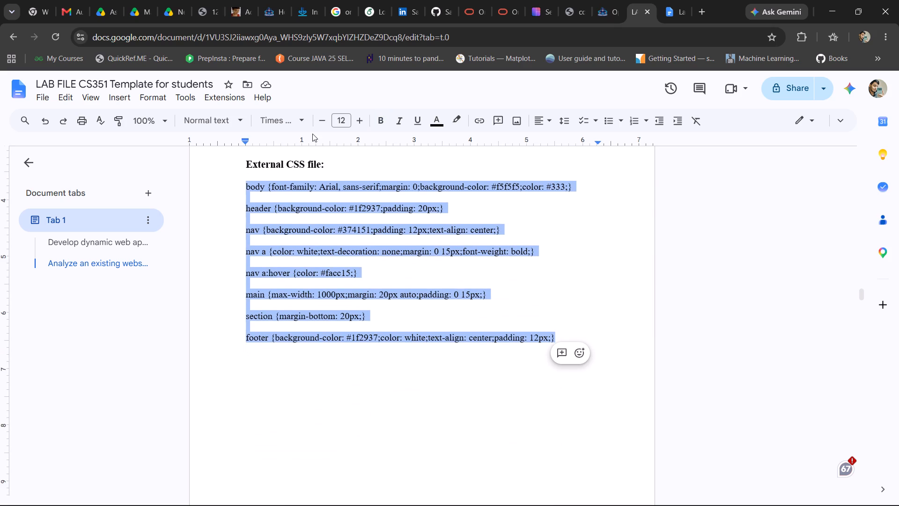
click(317, 121)
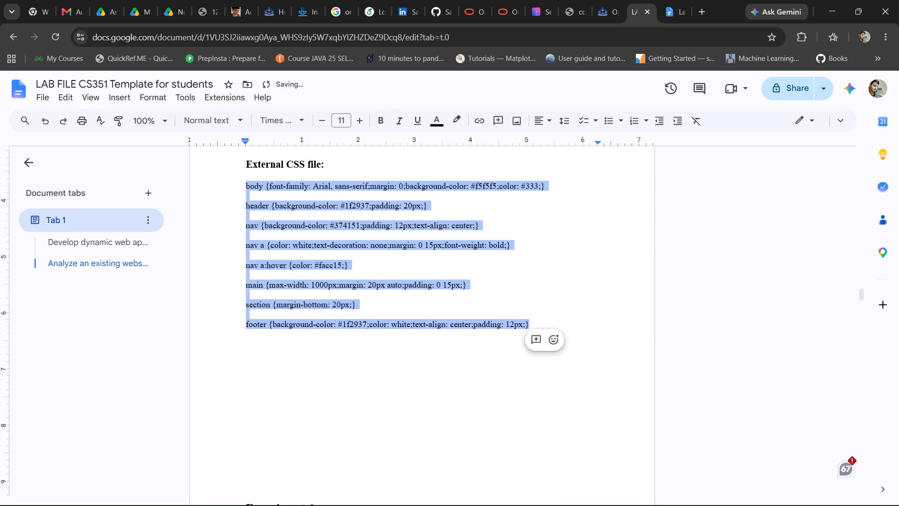
Set the font size of Experiment 3's HTML code to 11, from the DOCTYPE line through the closing html tag above the External CSS file heading.
scroll(321, 195, up, 3)
drag(284, 272, 252, 179)
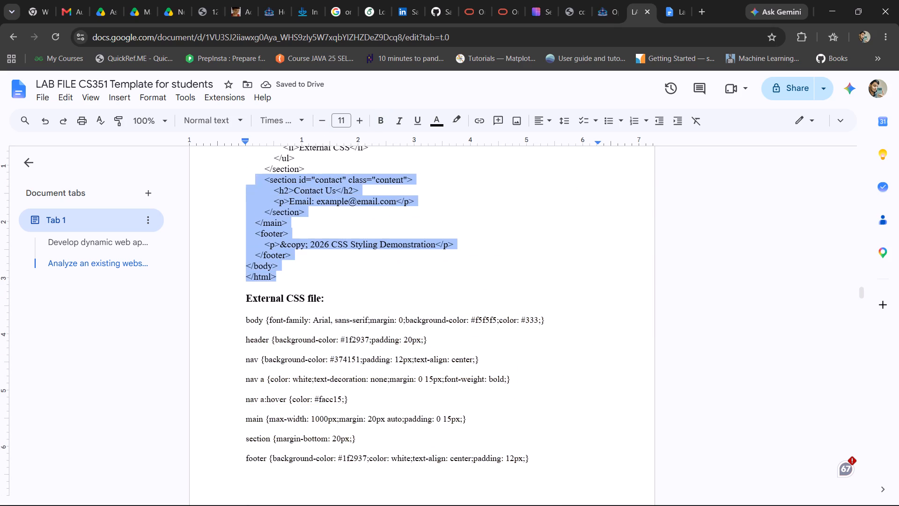
drag(252, 179, 253, 138)
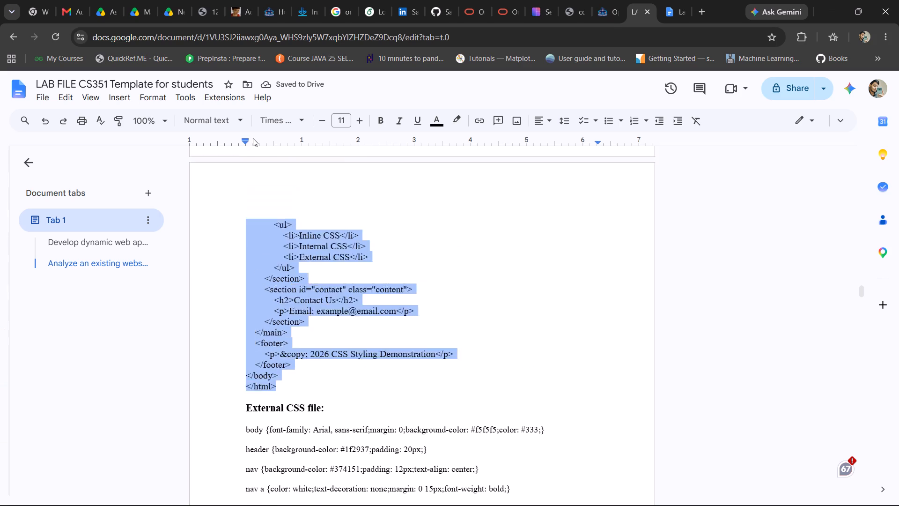
drag(253, 138, 249, 104)
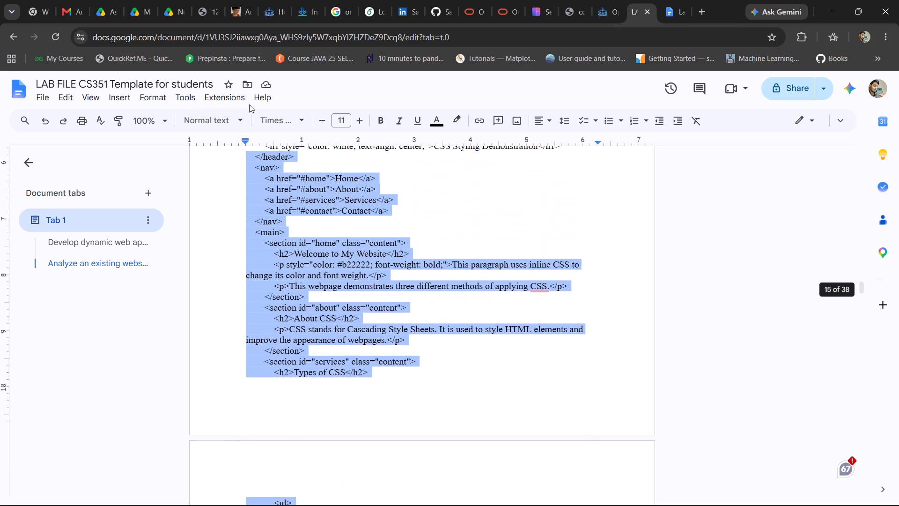
drag(249, 104, 251, 119)
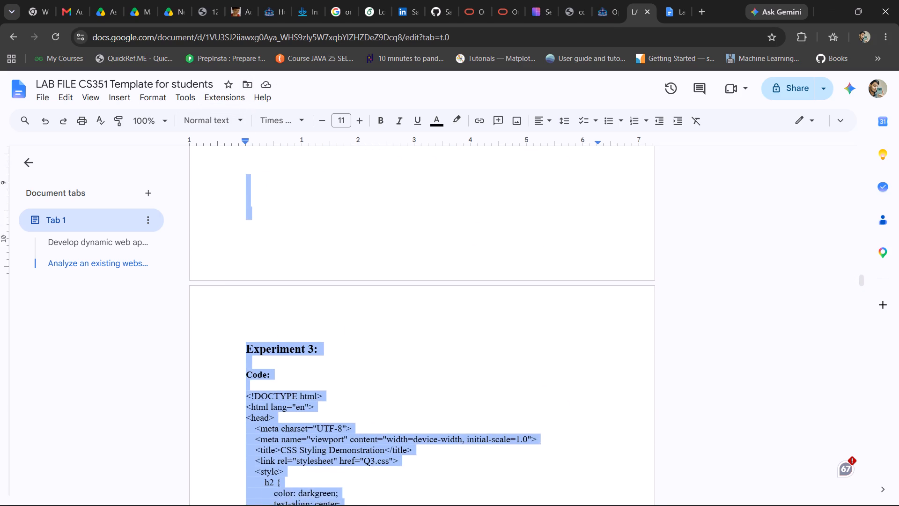
drag(251, 119, 245, 419)
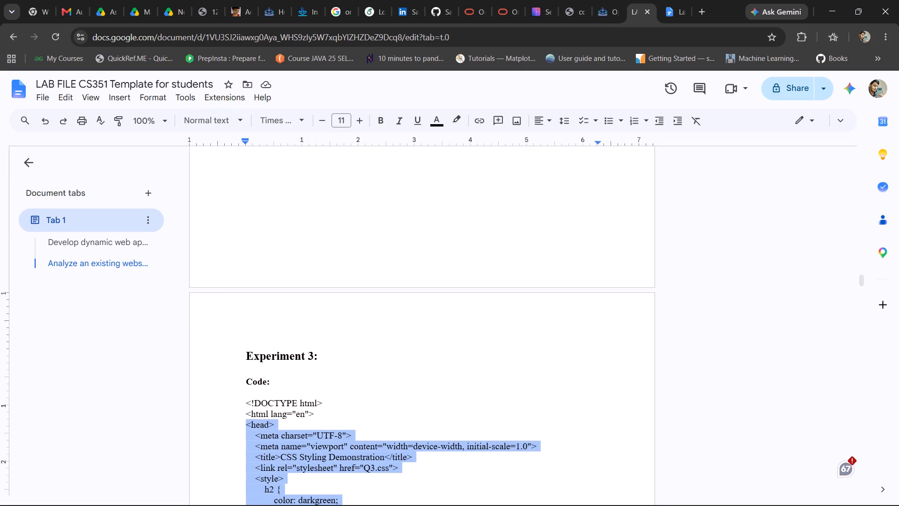
drag(245, 419, 246, 408)
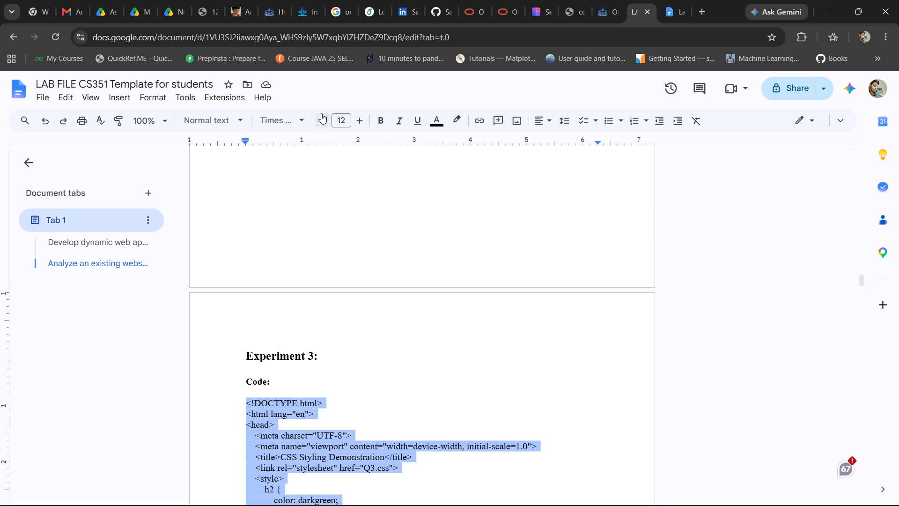
click(321, 113)
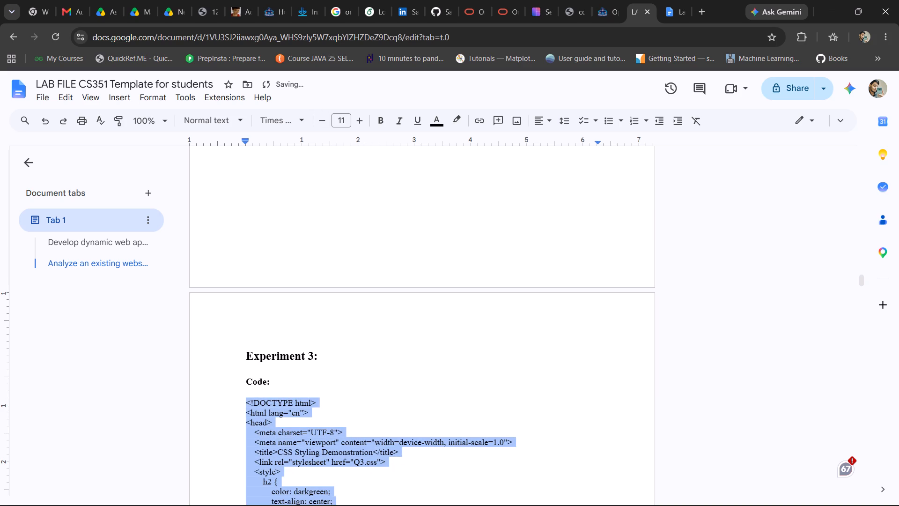
right_click(314, 222)
click(307, 210)
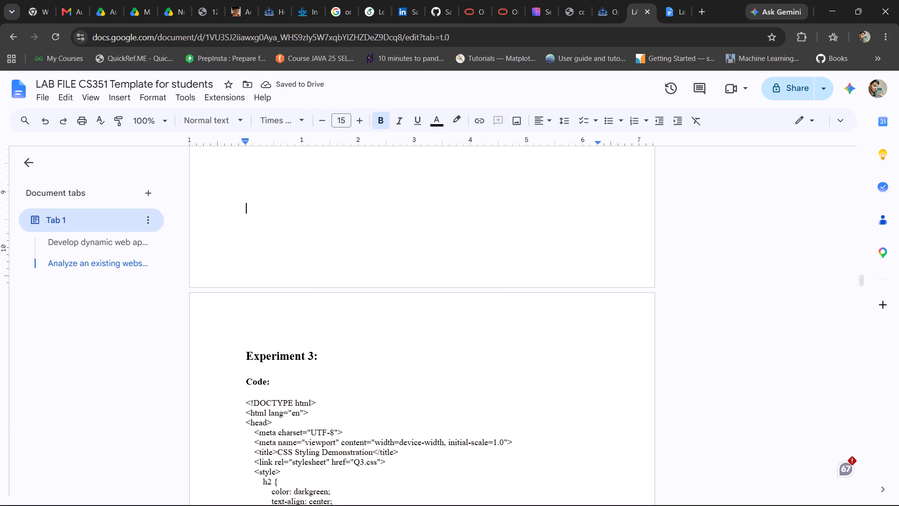
Set the font size of Experiment 2's code to 11, from the DOCTYPE line through the closing html tag.
scroll(307, 210, up, 5)
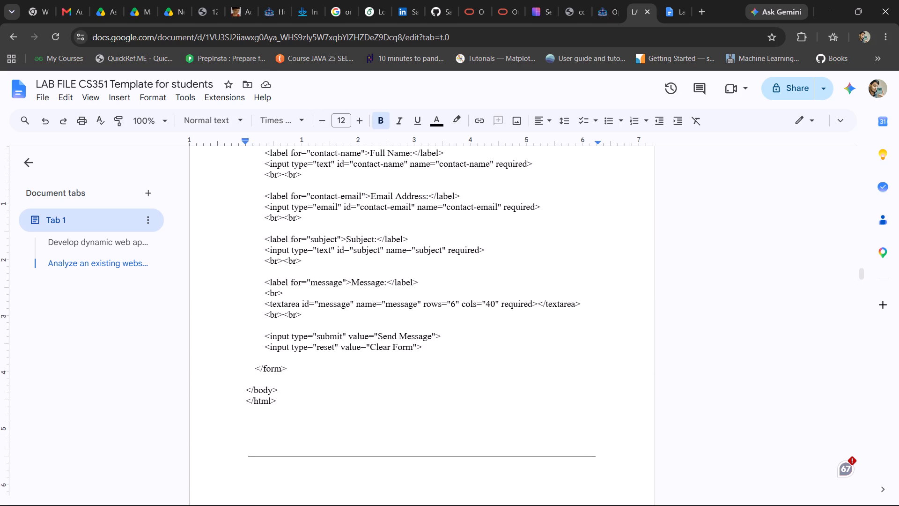
drag(276, 401, 241, 212)
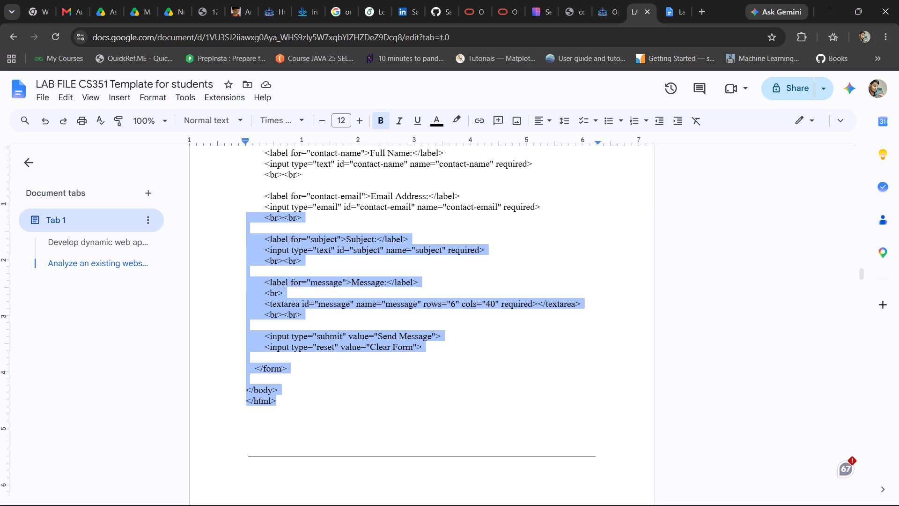
drag(241, 212, 253, 122)
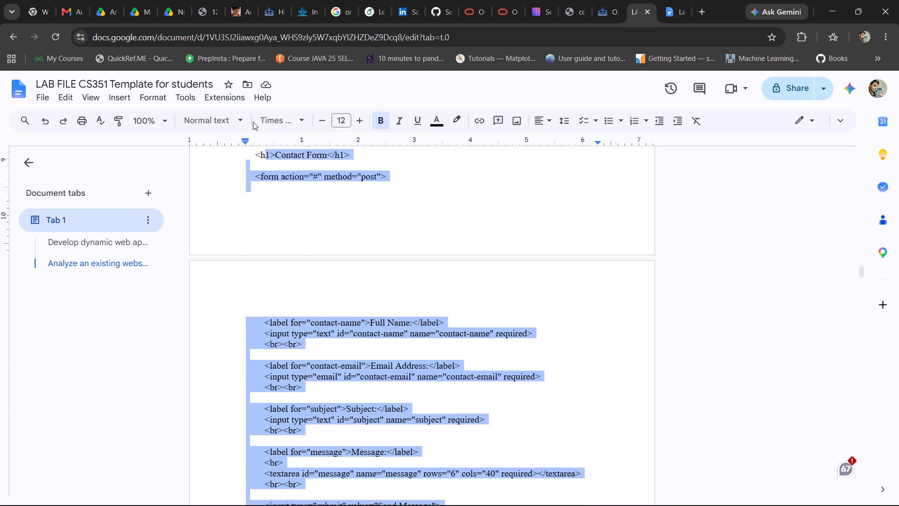
drag(253, 122, 253, 120)
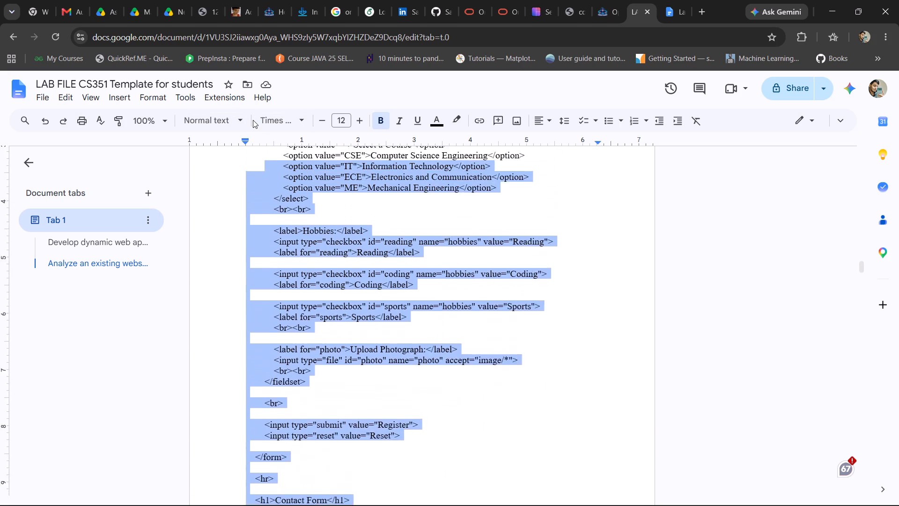
drag(253, 120, 255, 121)
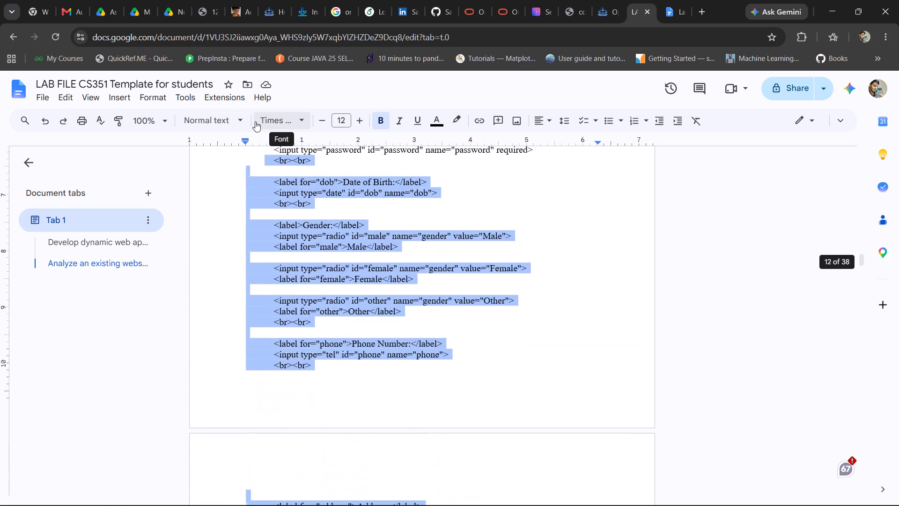
drag(255, 121, 256, 124)
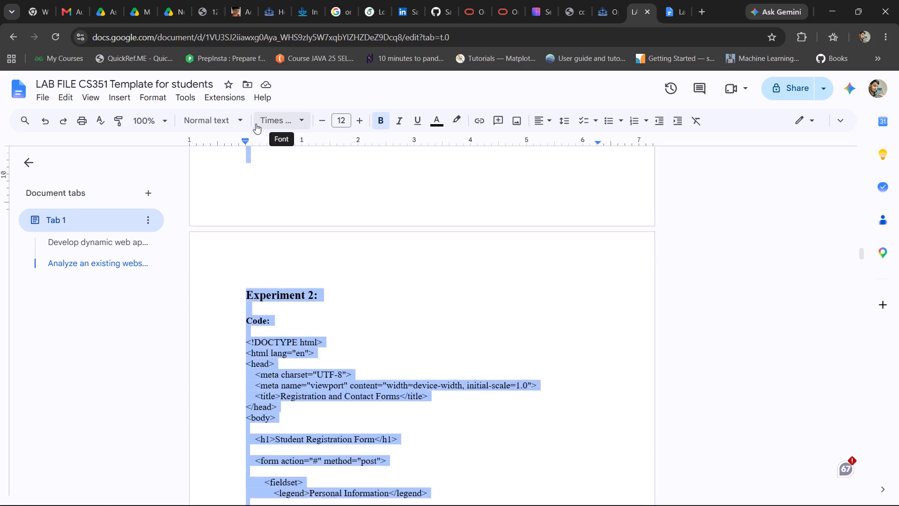
drag(256, 124, 246, 388)
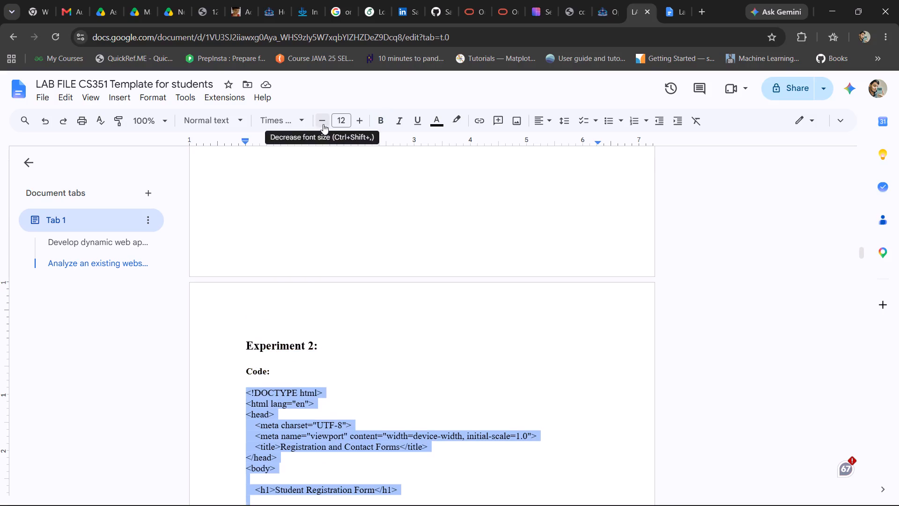
click(323, 124)
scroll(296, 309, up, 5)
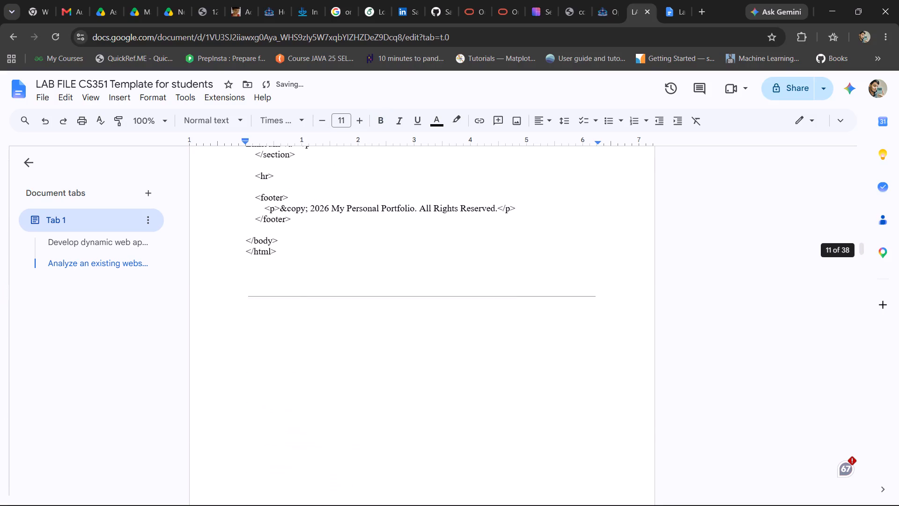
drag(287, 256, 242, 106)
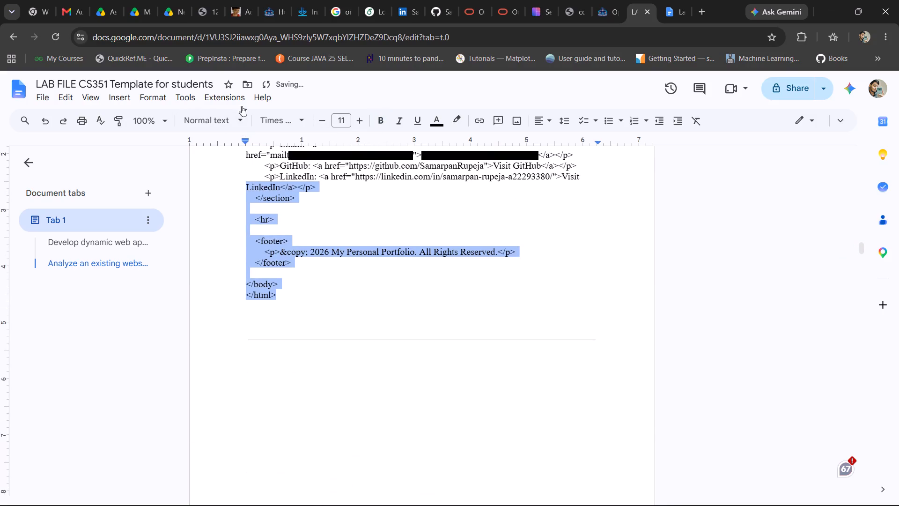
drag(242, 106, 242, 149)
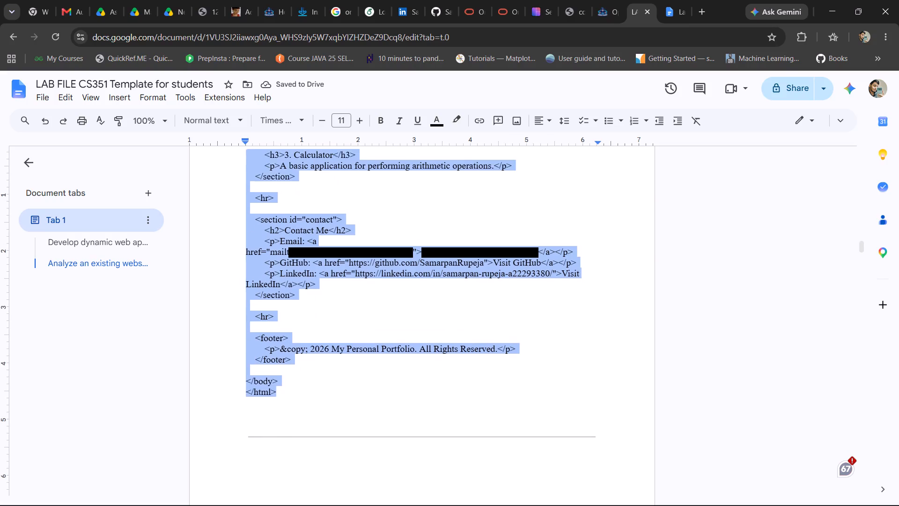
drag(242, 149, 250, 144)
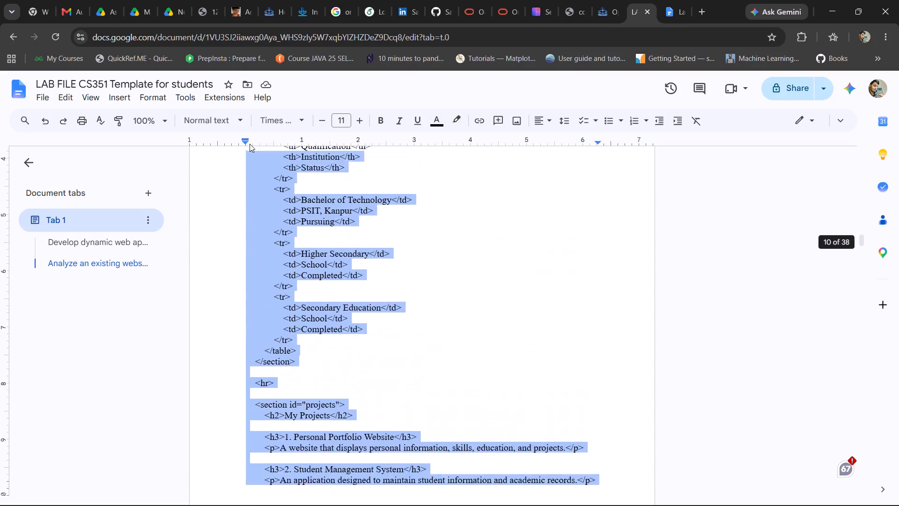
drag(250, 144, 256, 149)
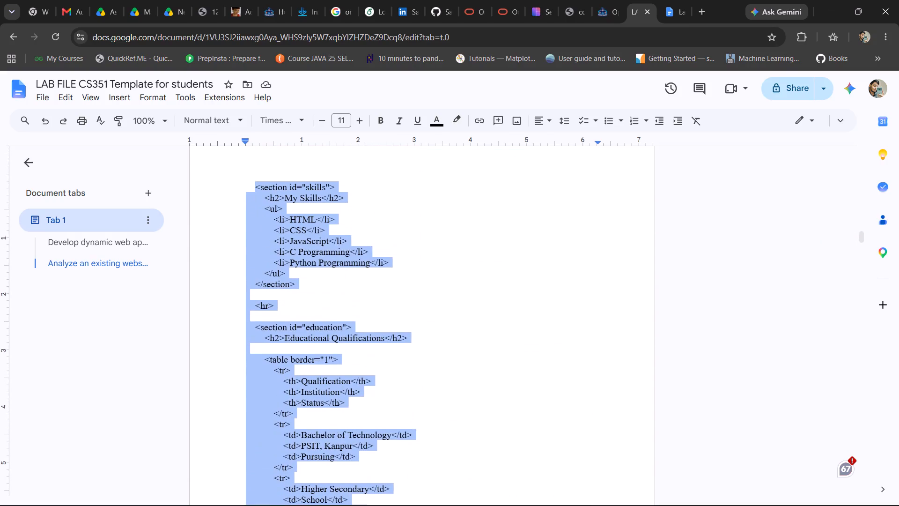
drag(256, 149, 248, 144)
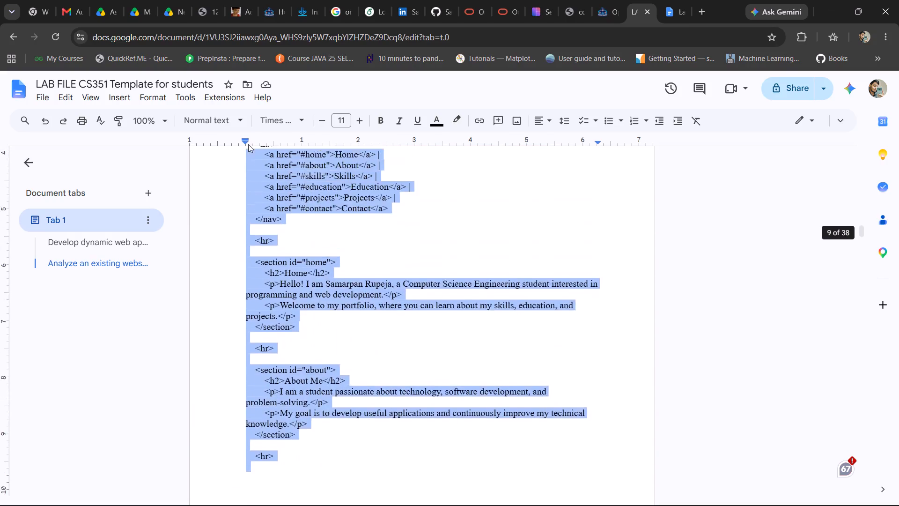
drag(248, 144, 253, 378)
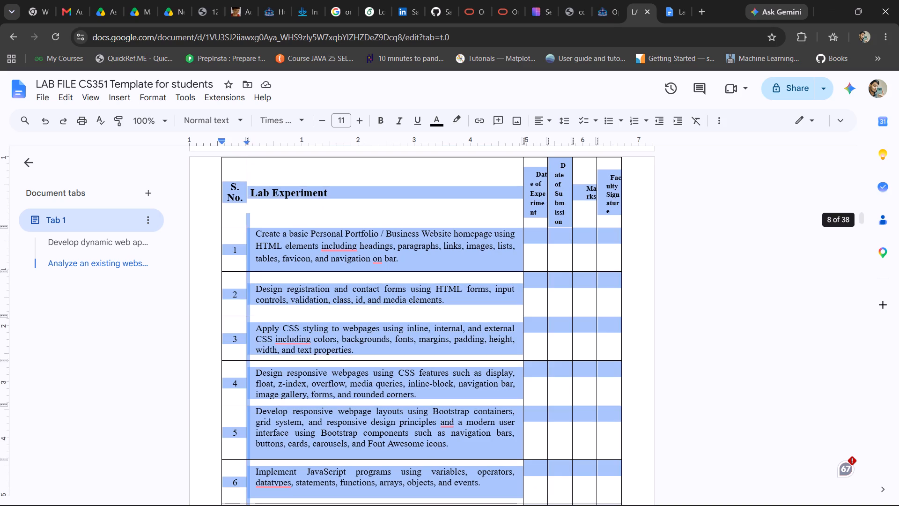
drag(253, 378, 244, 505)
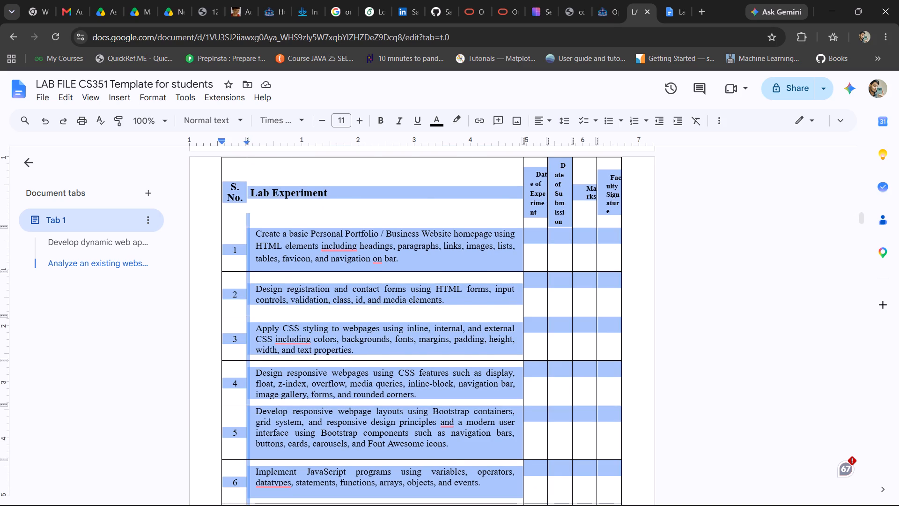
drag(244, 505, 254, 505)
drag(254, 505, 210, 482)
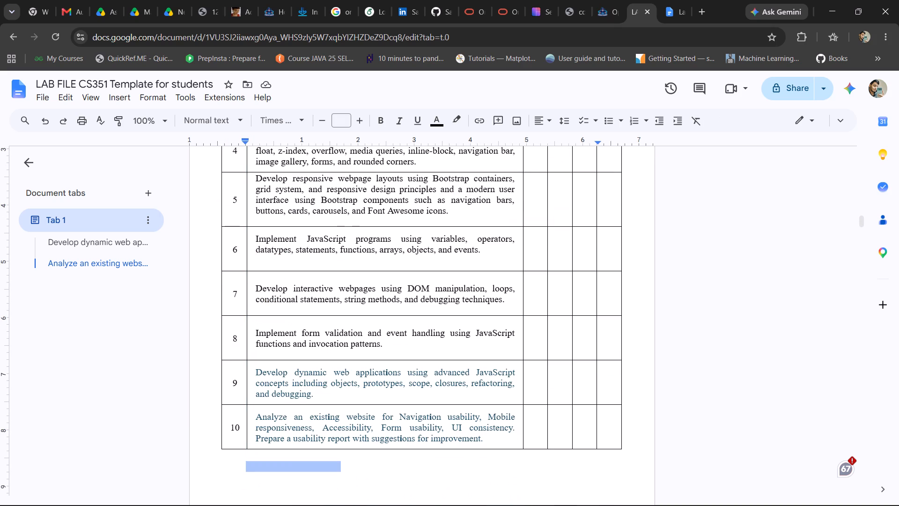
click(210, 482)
Set the font size of Experiment 1's code to 11, from the DOCTYPE line through the Student Management System project's description paragraph.
scroll(210, 482, down, 6)
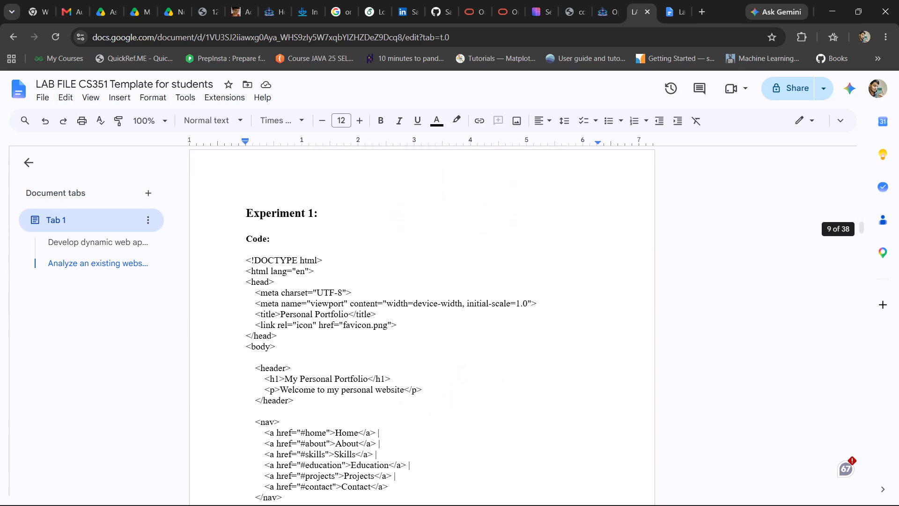
scroll(210, 482, down, 1)
drag(247, 239, 296, 310)
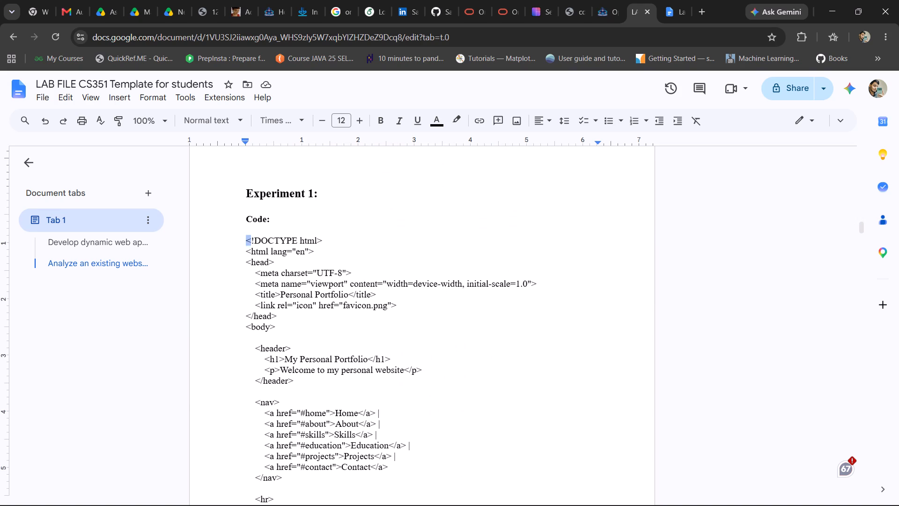
drag(296, 310, 399, 505)
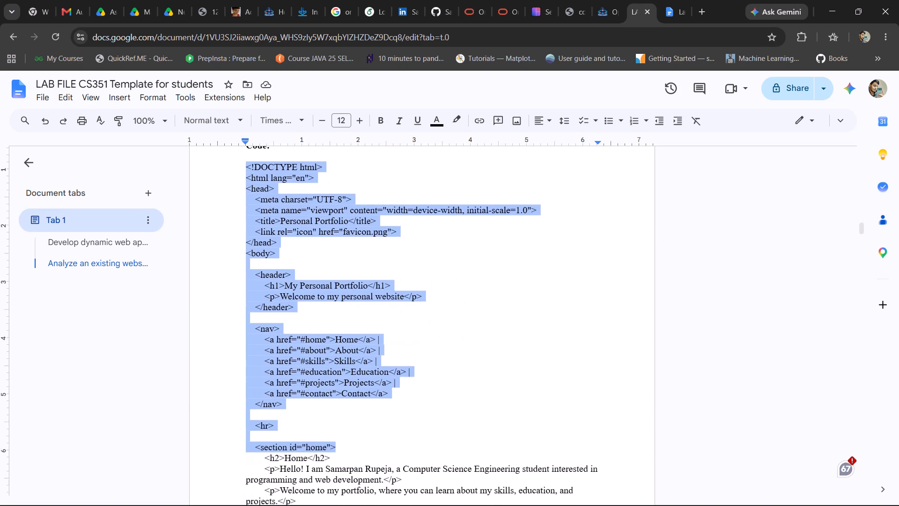
drag(399, 505, 405, 505)
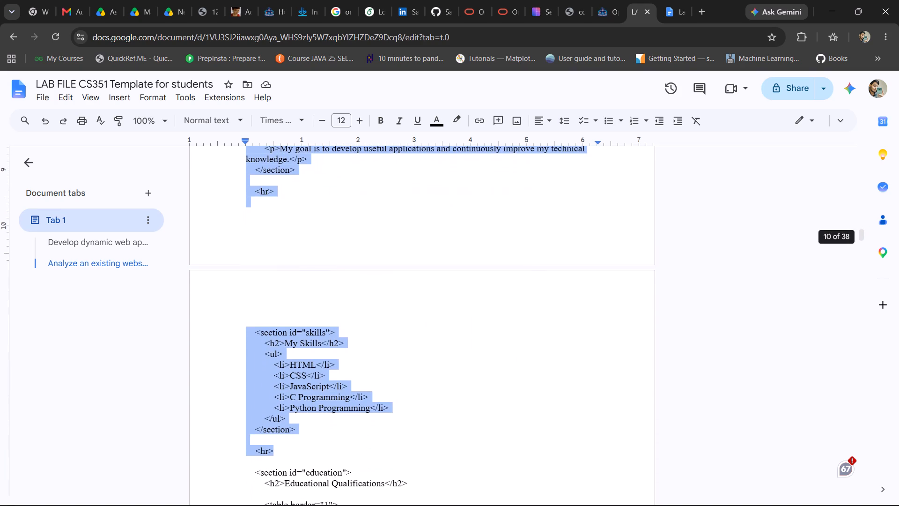
drag(405, 505, 415, 505)
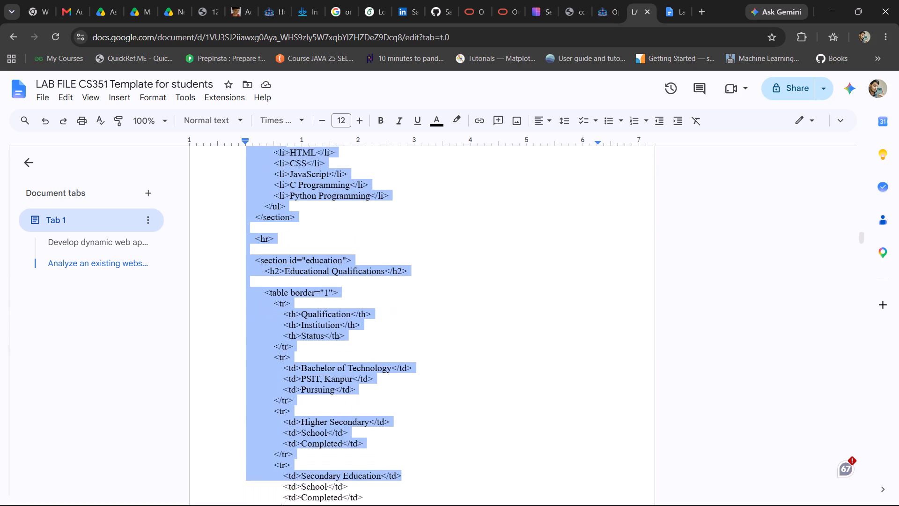
drag(415, 505, 416, 505)
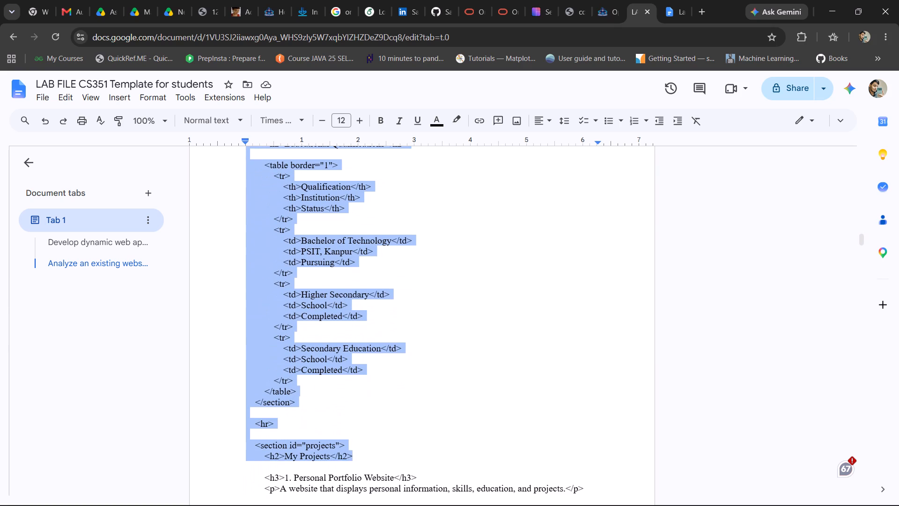
drag(416, 505, 428, 505)
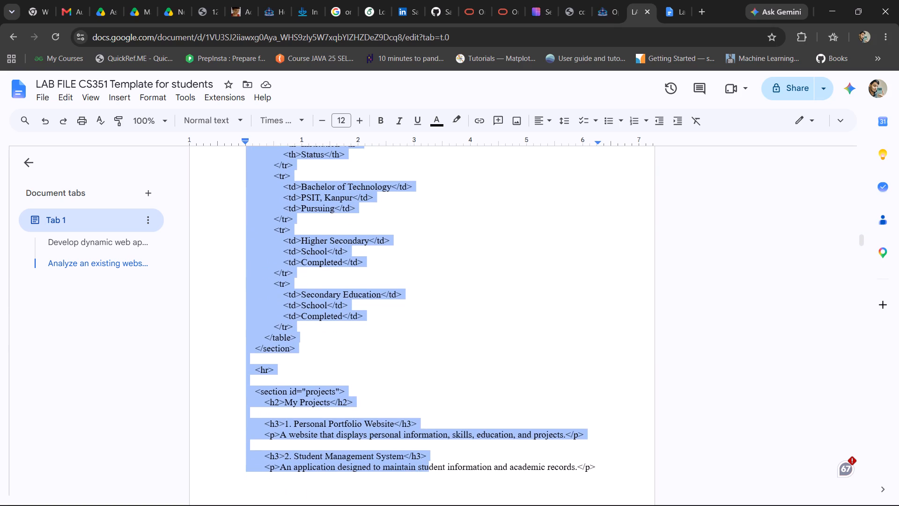
drag(428, 505, 416, 505)
drag(416, 505, 652, 505)
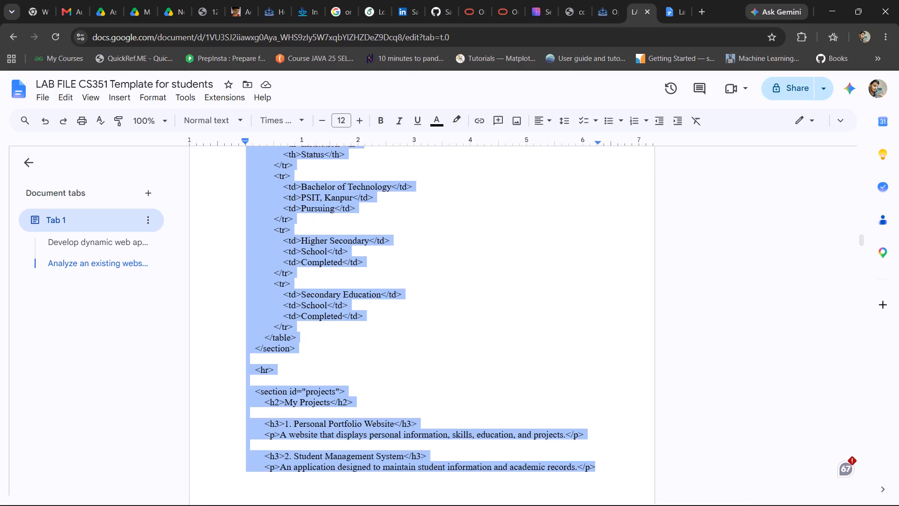
click(324, 123)
Set the font size of the rest of Experiment 1's code to 11, from above the Calculator heading through the closing html tag.
scroll(352, 266, down, 1)
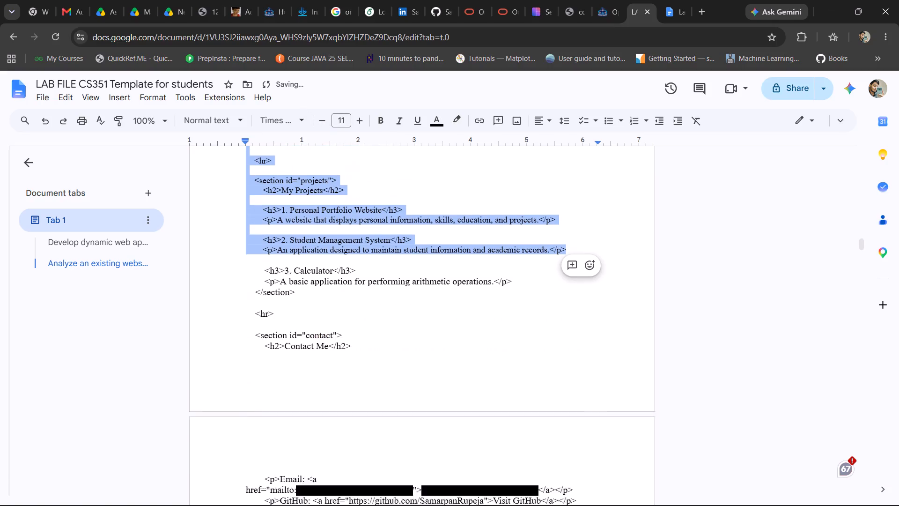
scroll(352, 266, down, 1)
scroll(280, 281, down, 1)
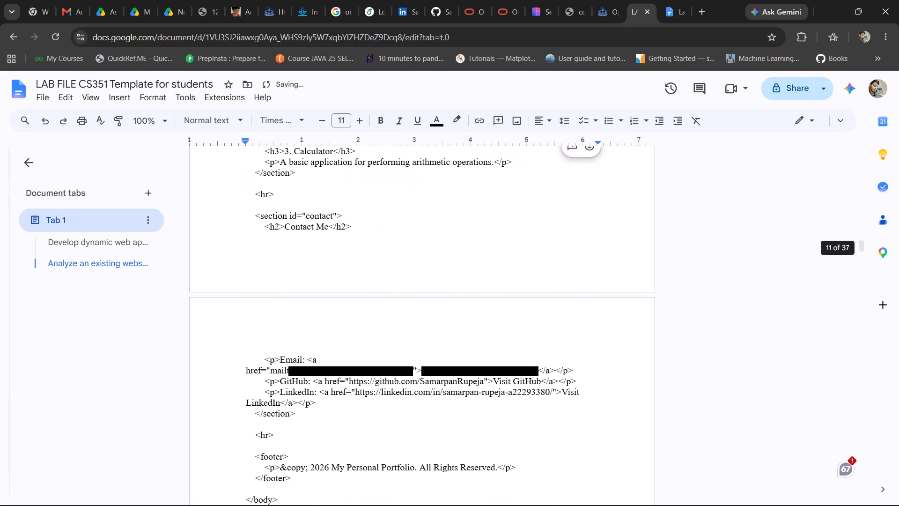
scroll(264, 179, up, 1)
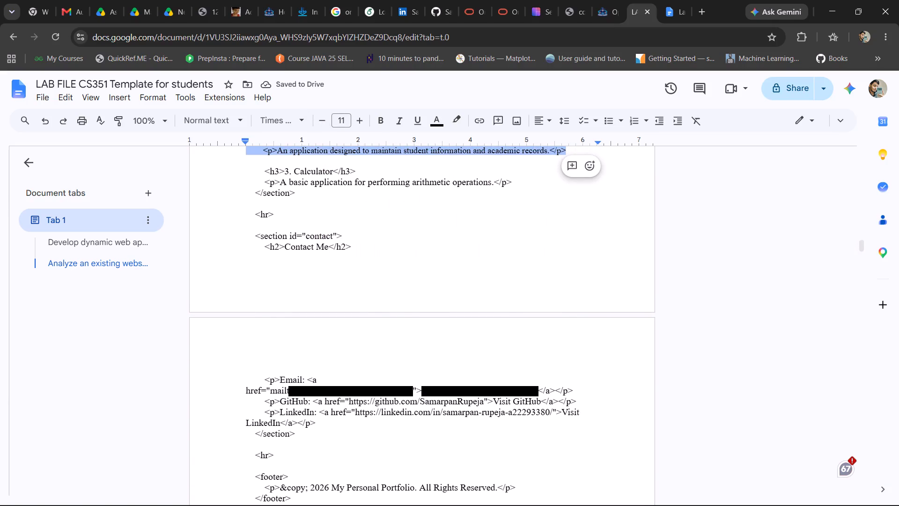
click(264, 171)
drag(264, 171, 269, 164)
click(264, 161)
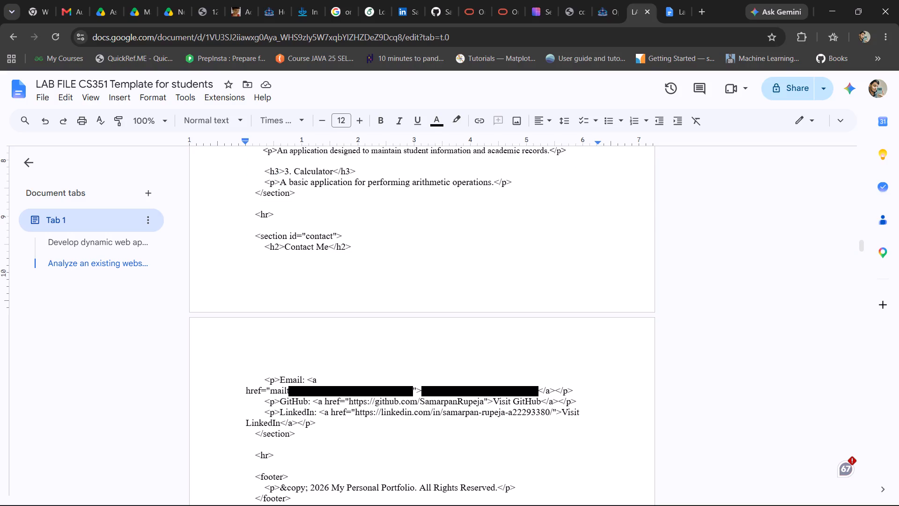
drag(246, 159, 351, 449)
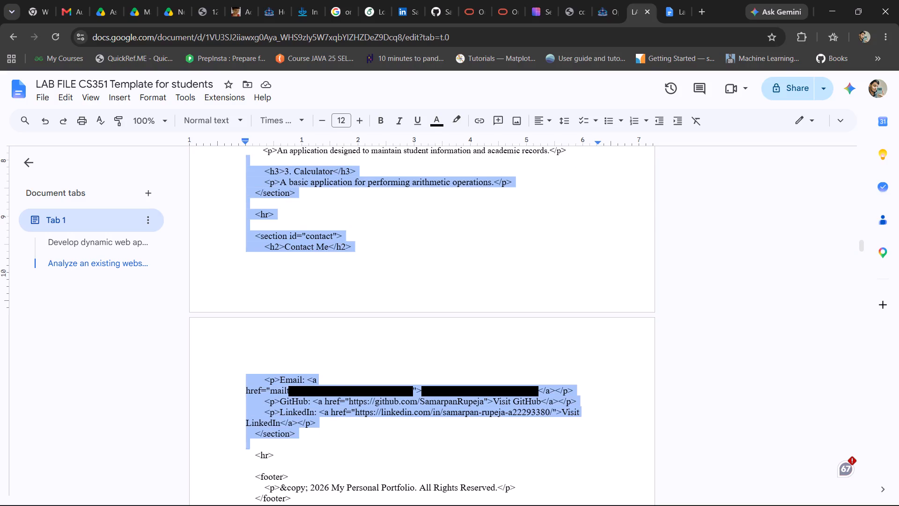
drag(351, 449, 281, 329)
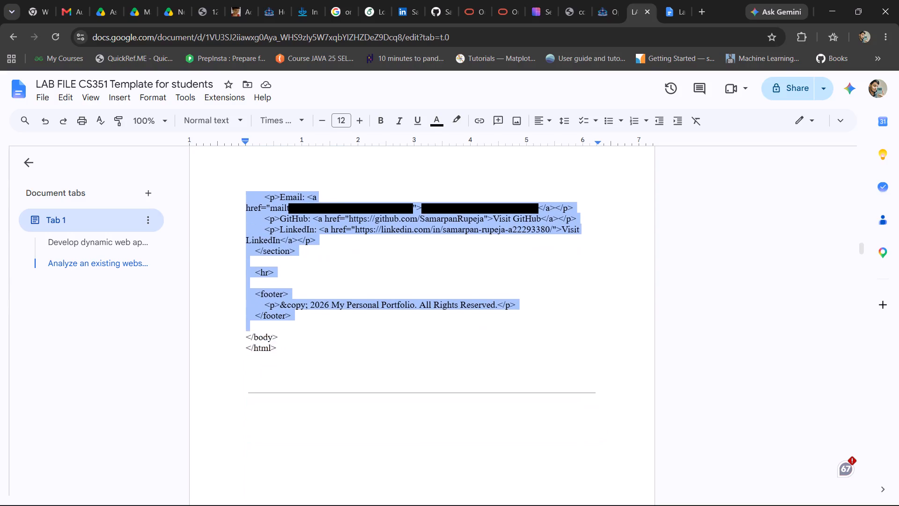
drag(281, 329, 283, 346)
click(325, 119)
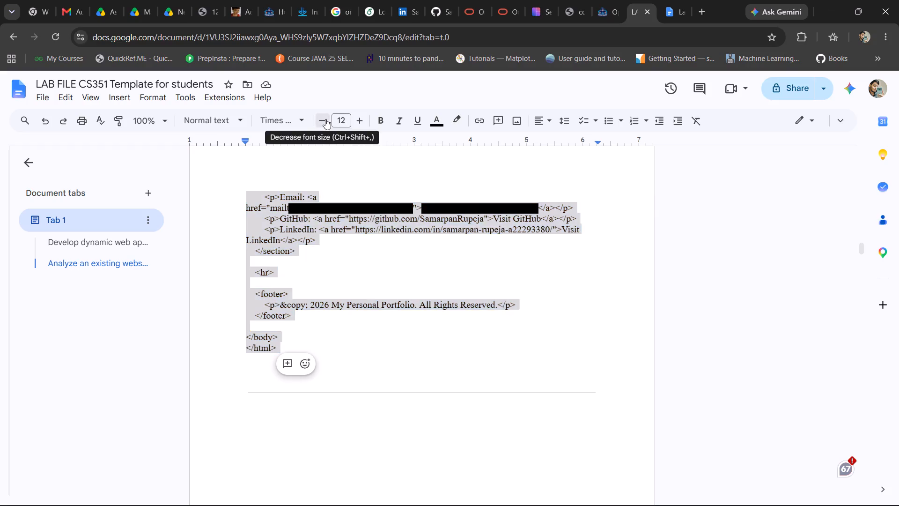
Set the font size of the blank lines between Experiment 1's closing html tag and the separator line to 11.
scroll(331, 301, down, 2)
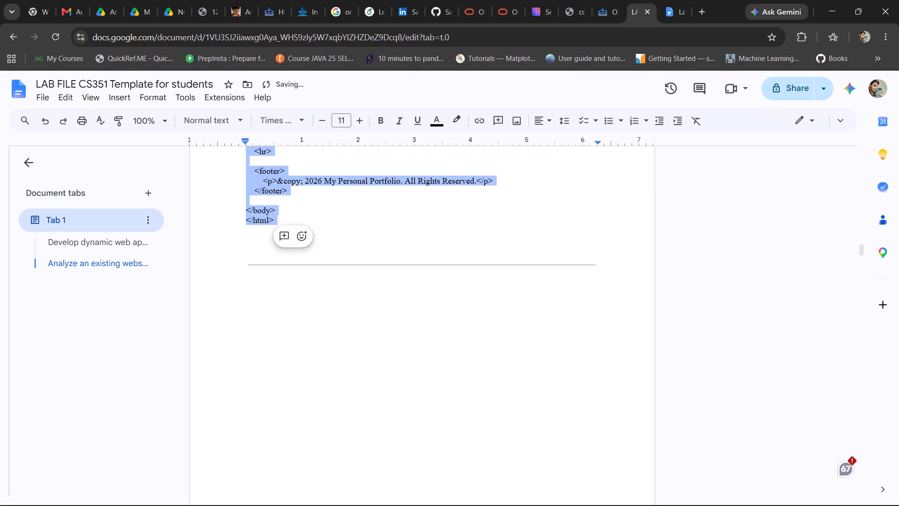
drag(248, 231, 259, 250)
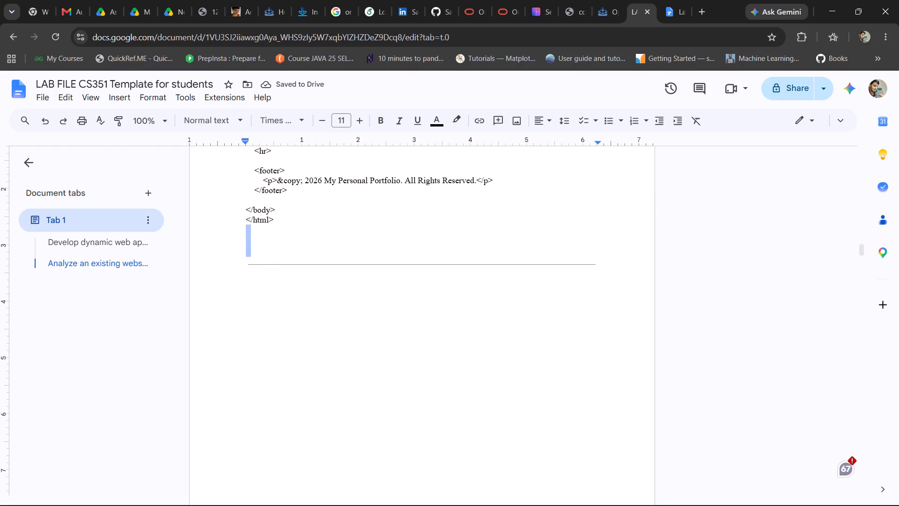
drag(259, 250, 260, 252)
click(326, 123)
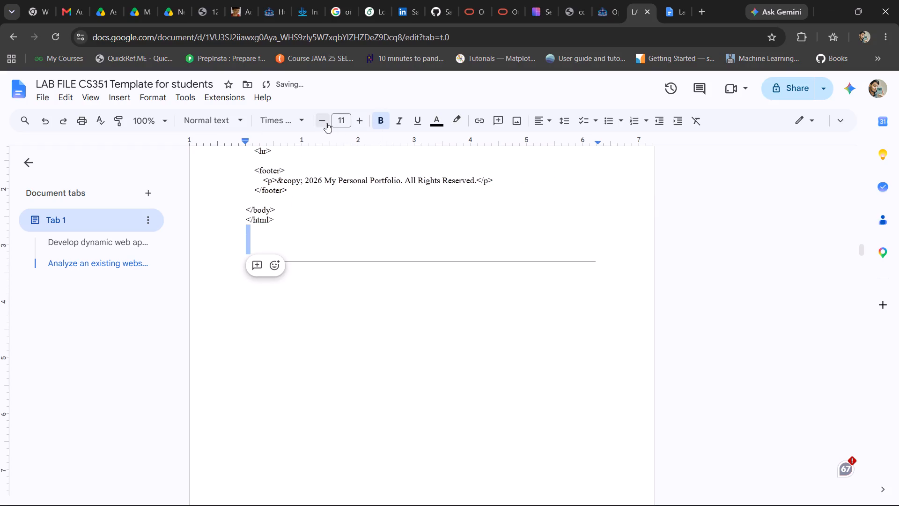
Set the font size of the blank lines between the separator line and the Experiment 2 heading to 11.
click(250, 288)
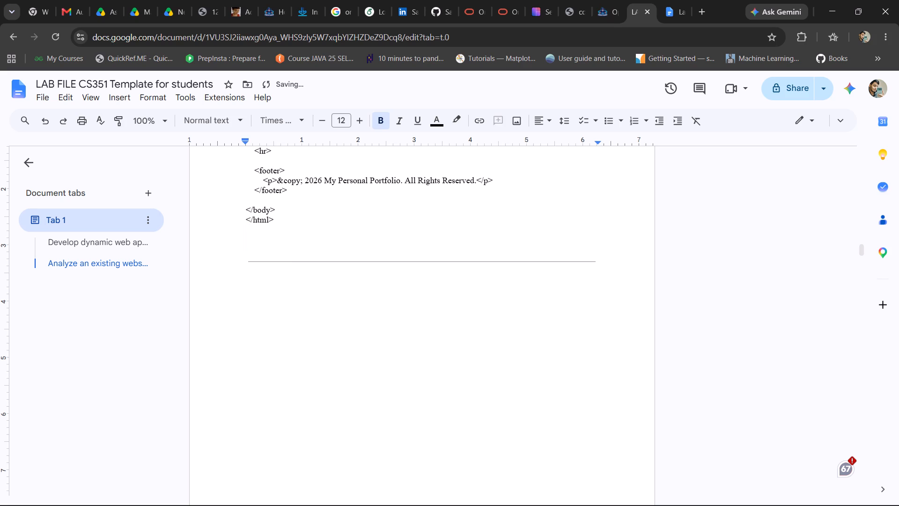
click(246, 270)
drag(246, 270, 265, 311)
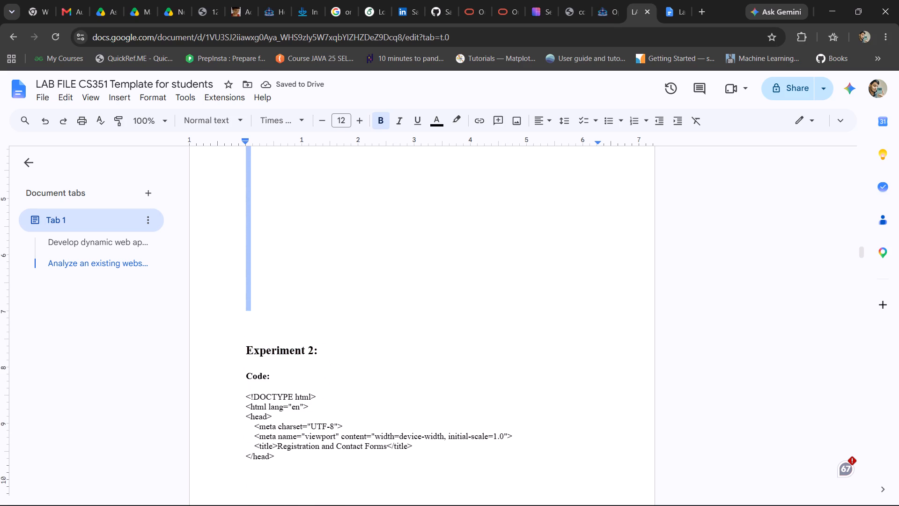
drag(265, 311, 264, 330)
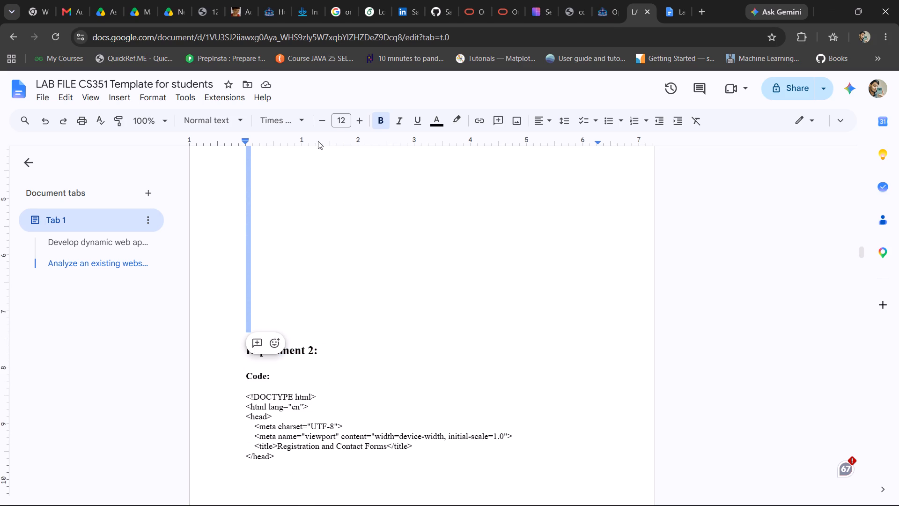
click(326, 118)
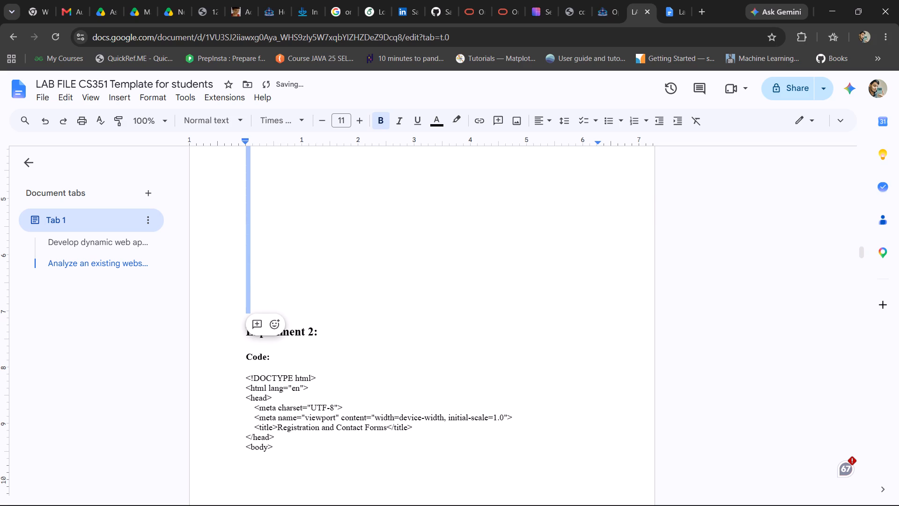
click(307, 288)
click(255, 314)
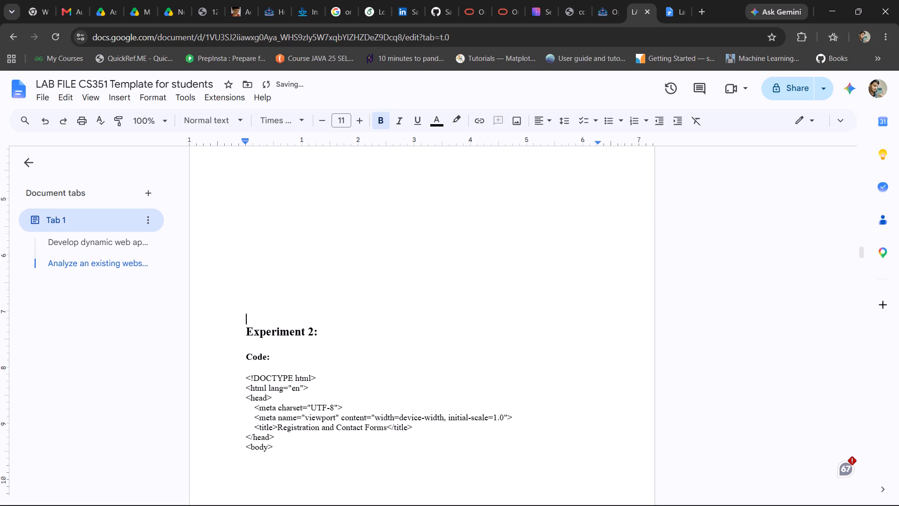
click(326, 119)
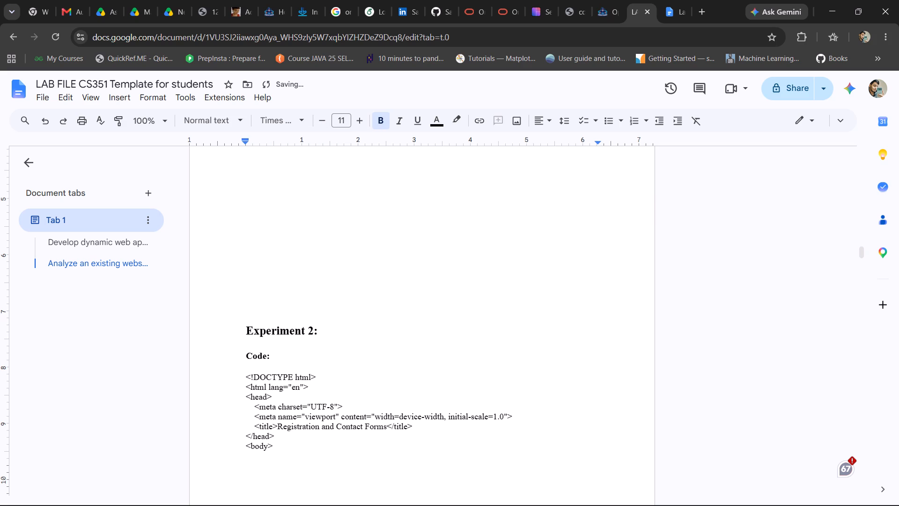
Set the font size of the horizontal separator line above Experiment 2 to 11.
scroll(312, 335, down, 4)
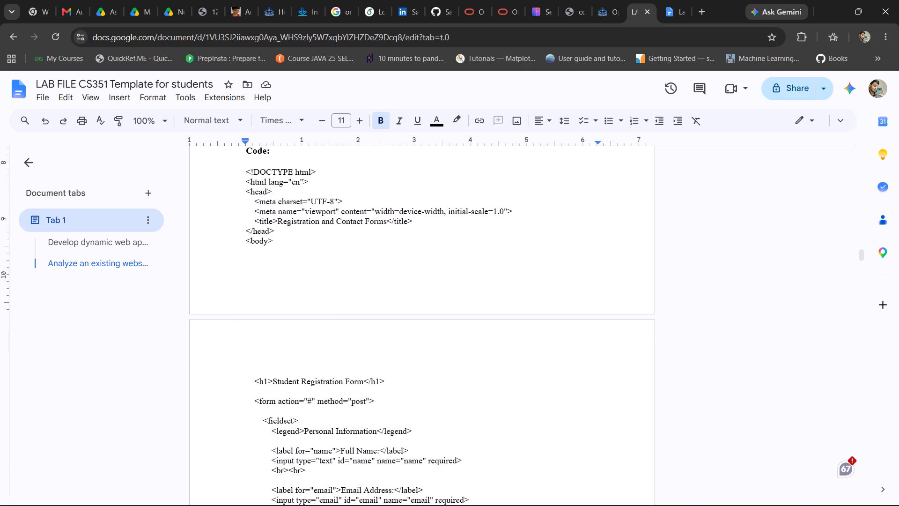
scroll(312, 335, up, 1)
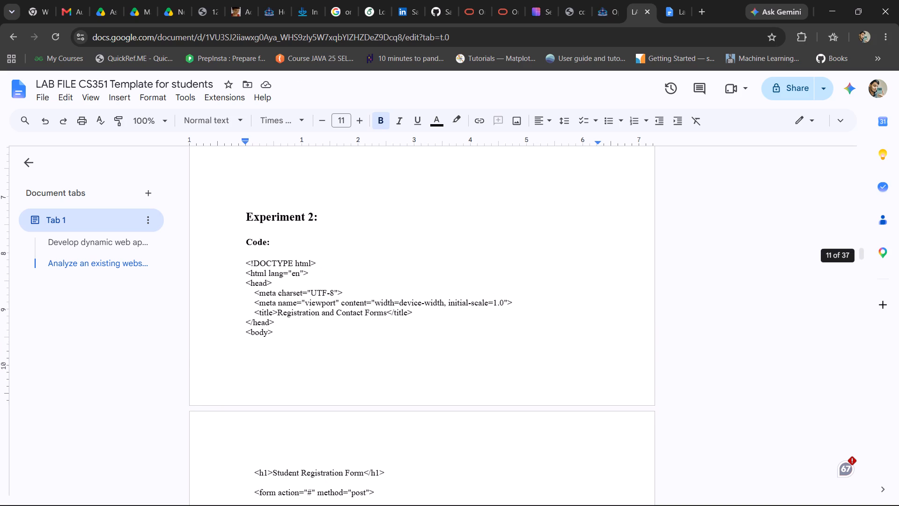
scroll(312, 335, up, 1)
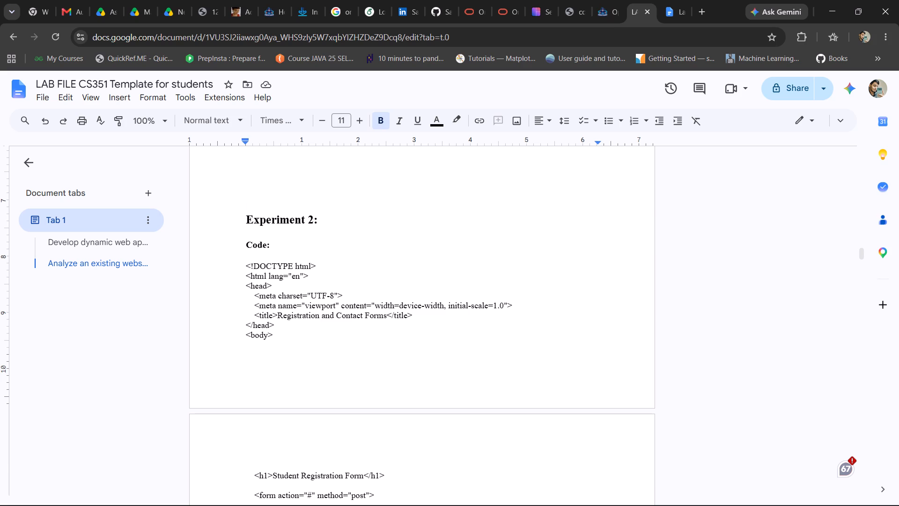
scroll(256, 218, up, 4)
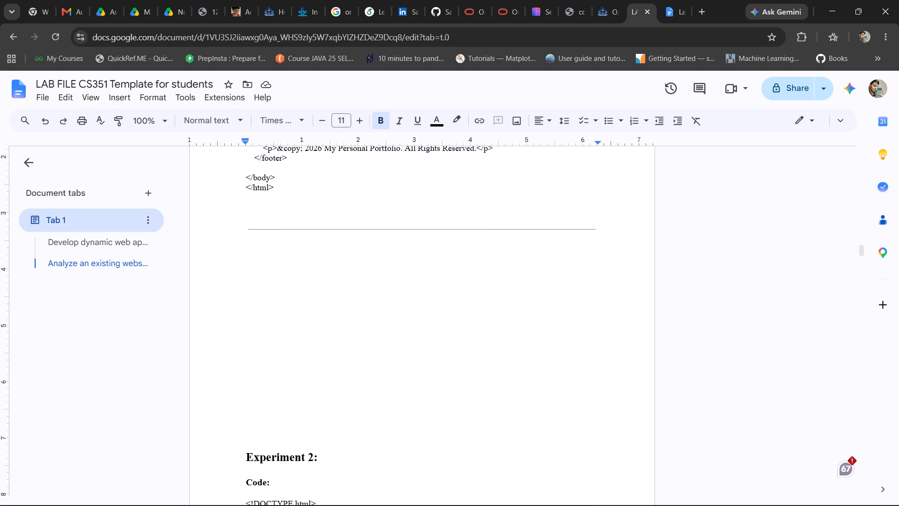
click(245, 230)
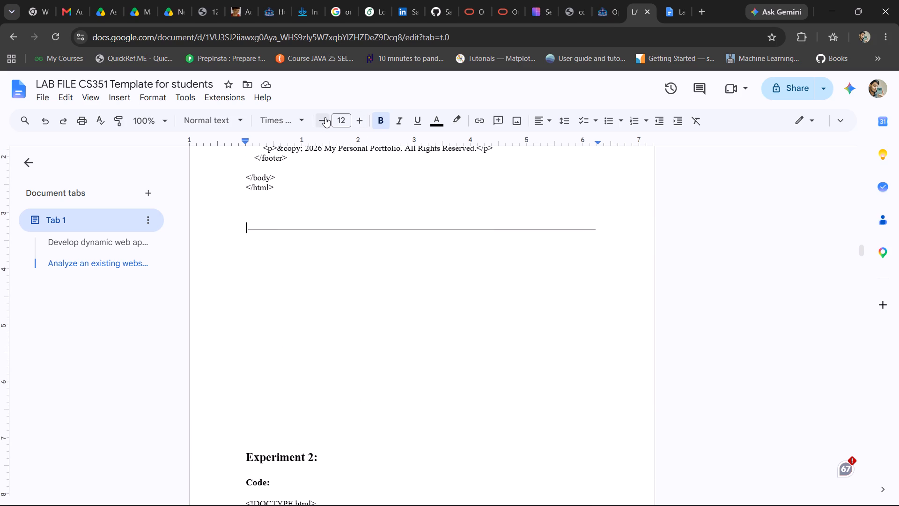
click(324, 117)
click(613, 221)
drag(613, 221, 481, 242)
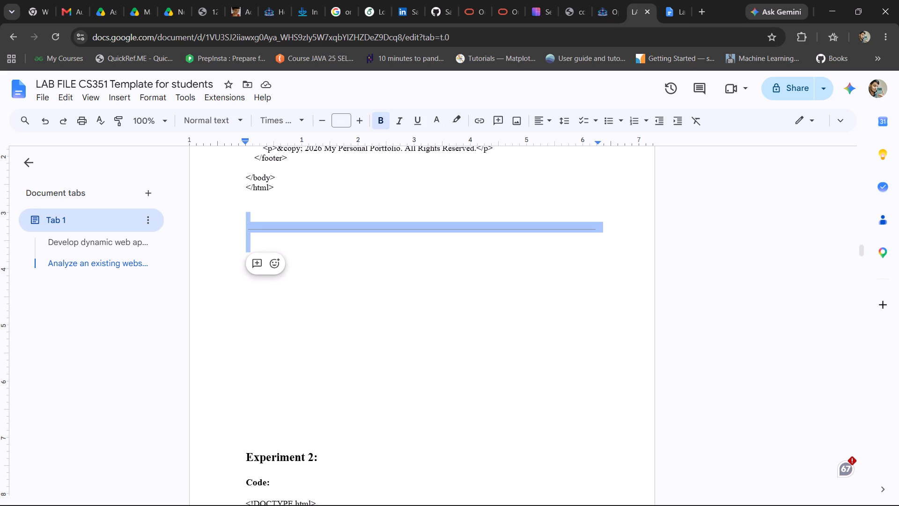
drag(481, 242, 245, 228)
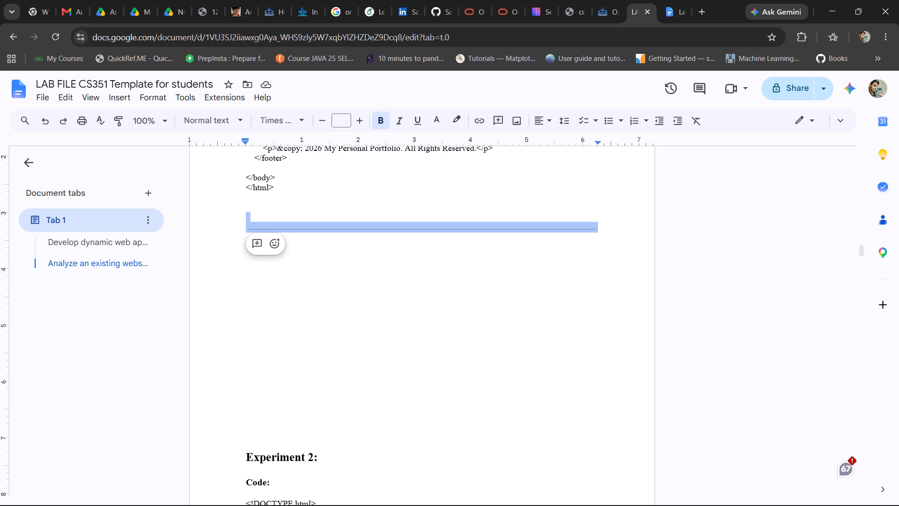
click(245, 228)
drag(245, 228, 584, 233)
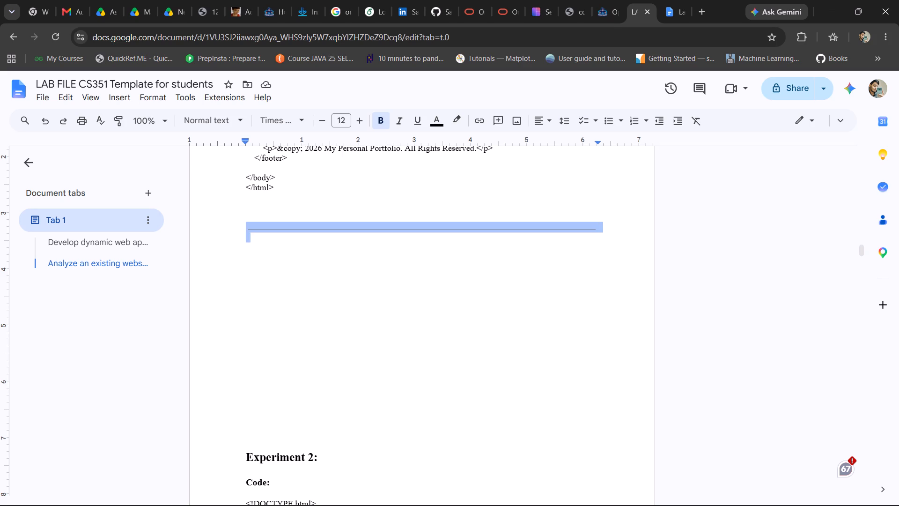
drag(584, 233, 601, 228)
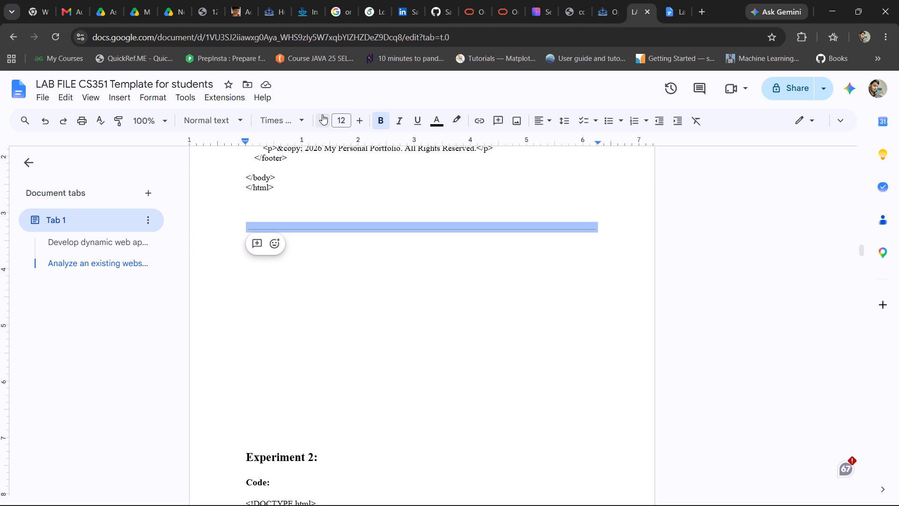
click(322, 116)
click(349, 305)
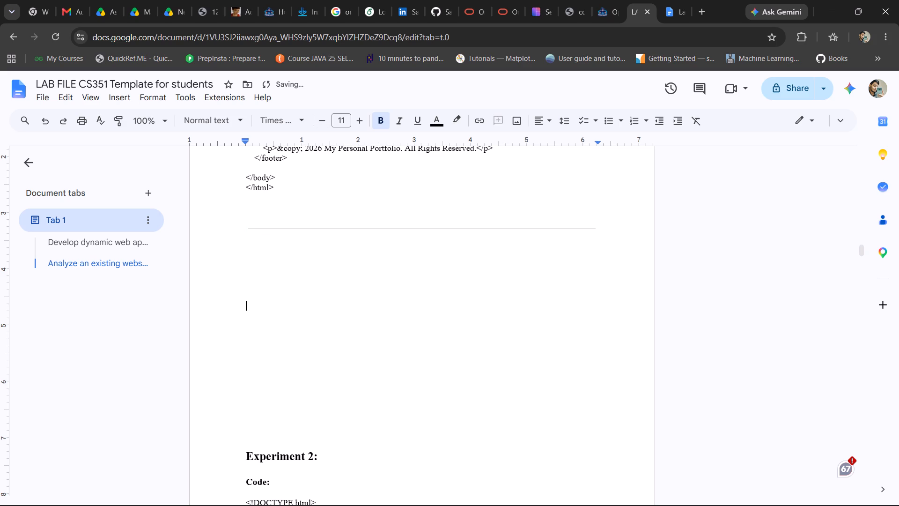
Insert blank lines above the Experiment 2 heading until it starts at the top of a new page.
click(245, 446)
drag(245, 446, 247, 281)
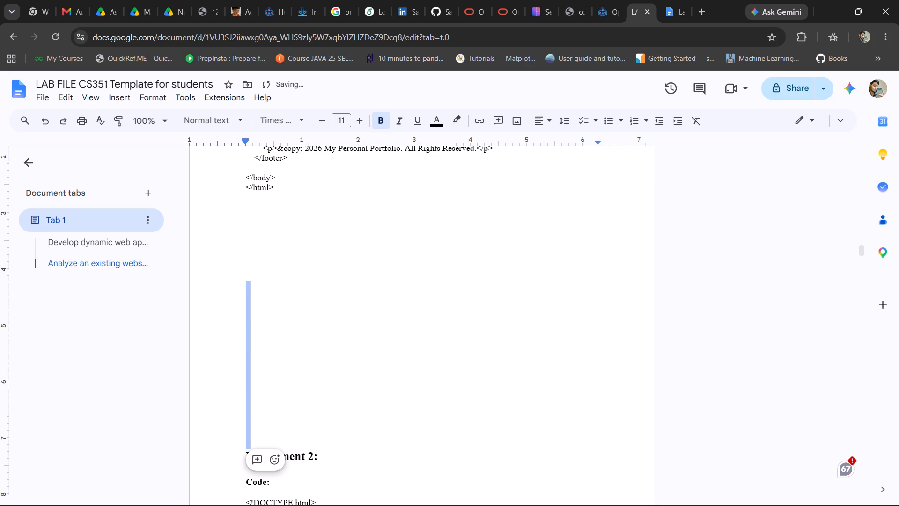
drag(247, 281, 258, 433)
click(258, 433)
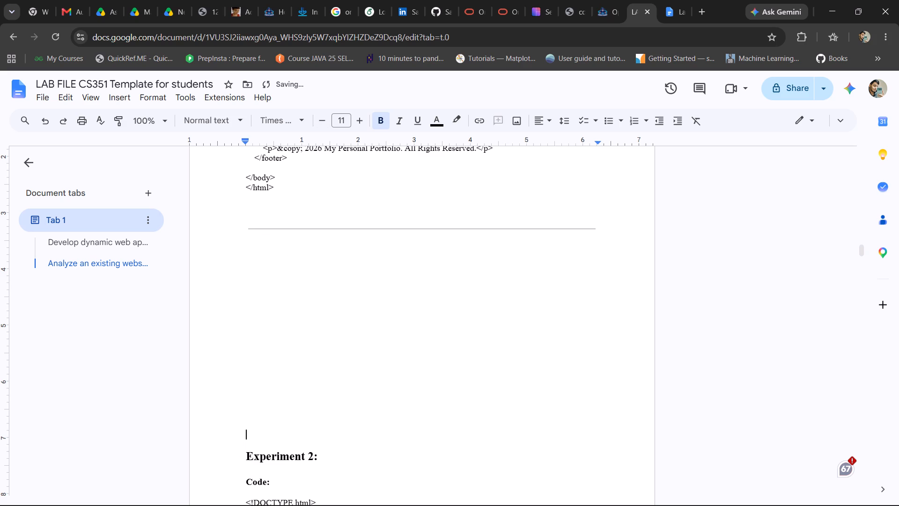
click(248, 444)
key(Return)
key(Return)
key(Return)
key(Return)
key(Return)
key(Return)
key(Return)
key(Return)
key(Return)
key(Return)
key(Return)
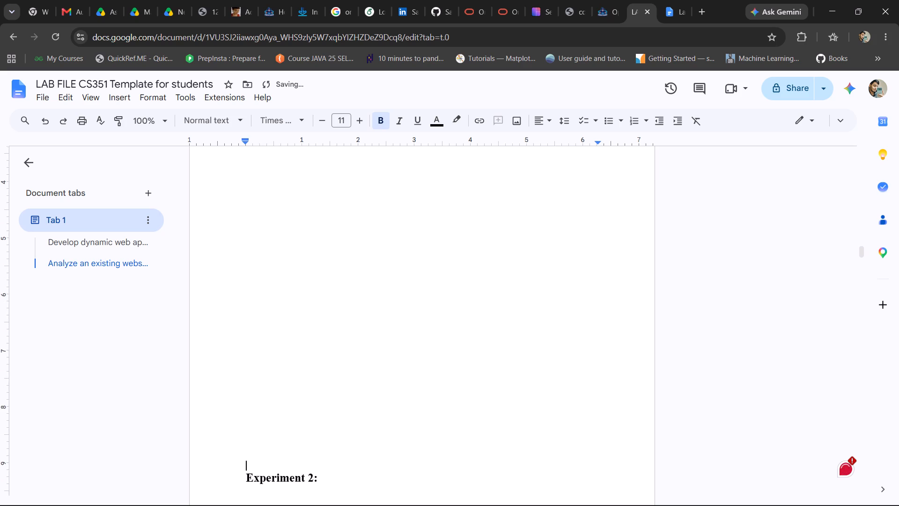
key(Return)
scroll(248, 444, down, 3)
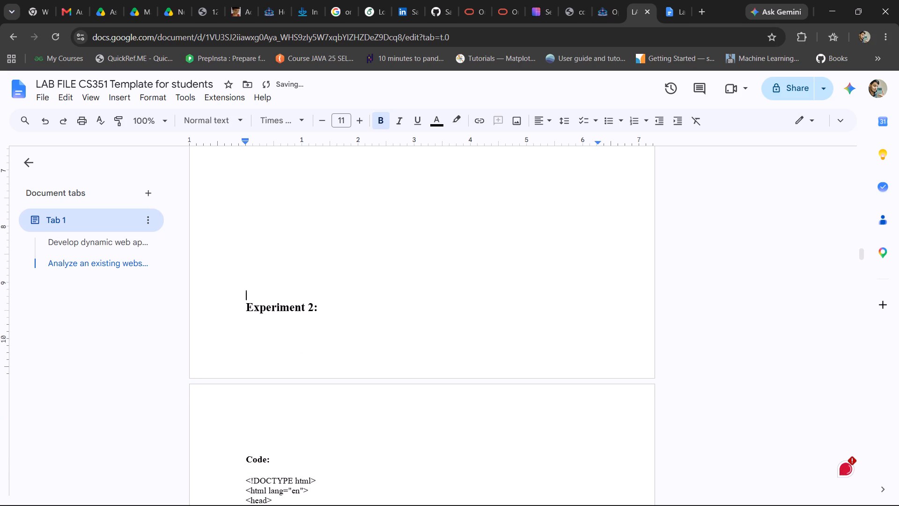
key(Return)
key(Return)
key(BackSpace)
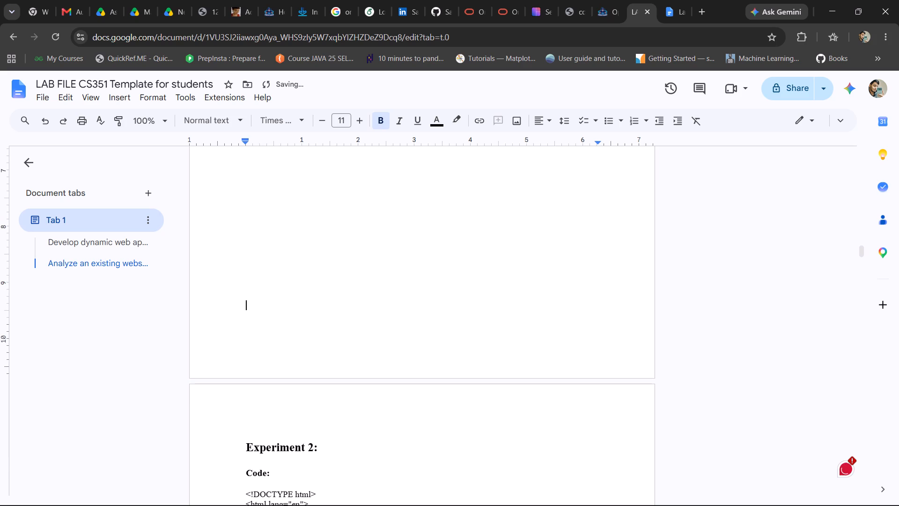
key(BackSpace)
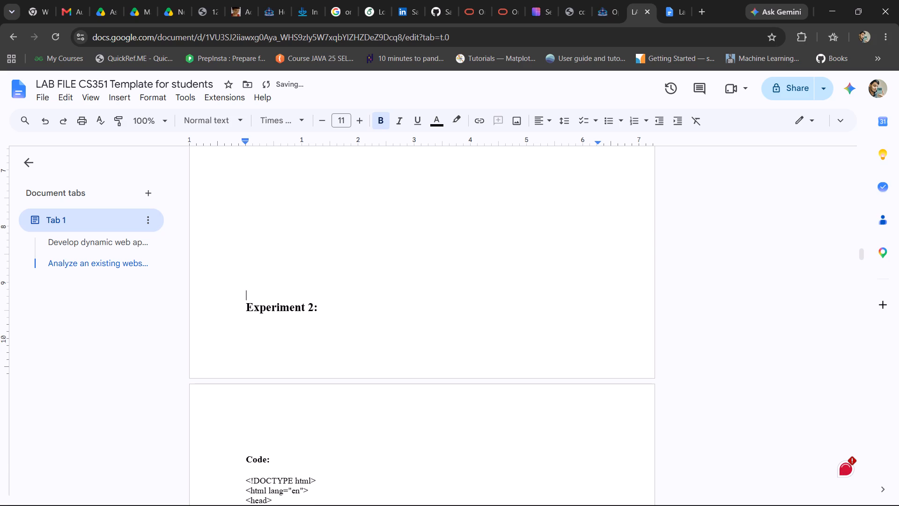
key(Return)
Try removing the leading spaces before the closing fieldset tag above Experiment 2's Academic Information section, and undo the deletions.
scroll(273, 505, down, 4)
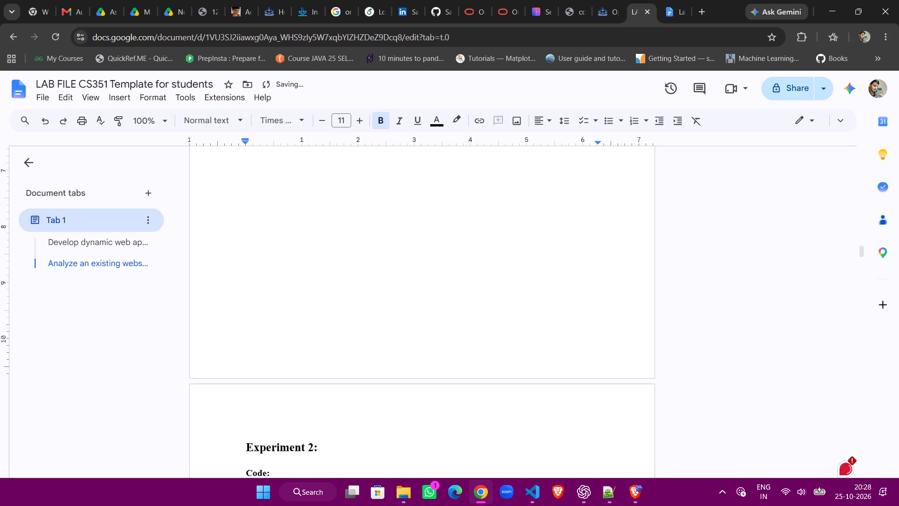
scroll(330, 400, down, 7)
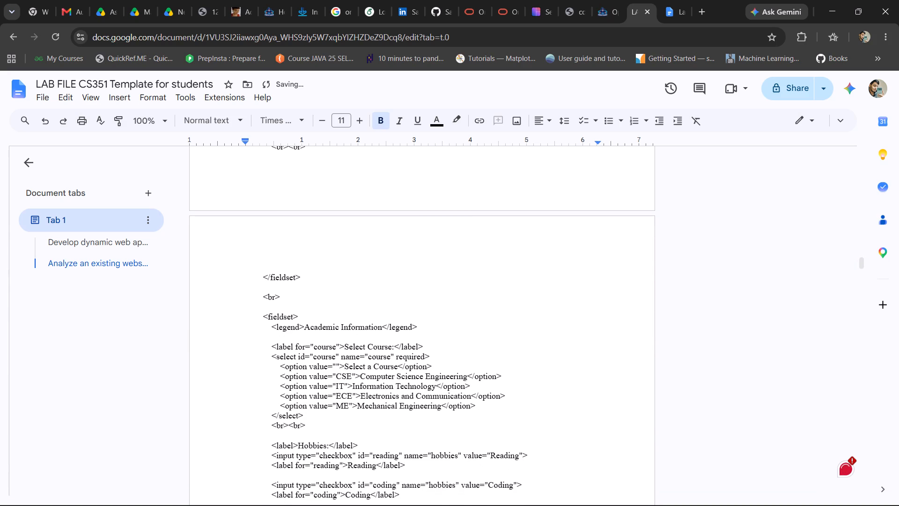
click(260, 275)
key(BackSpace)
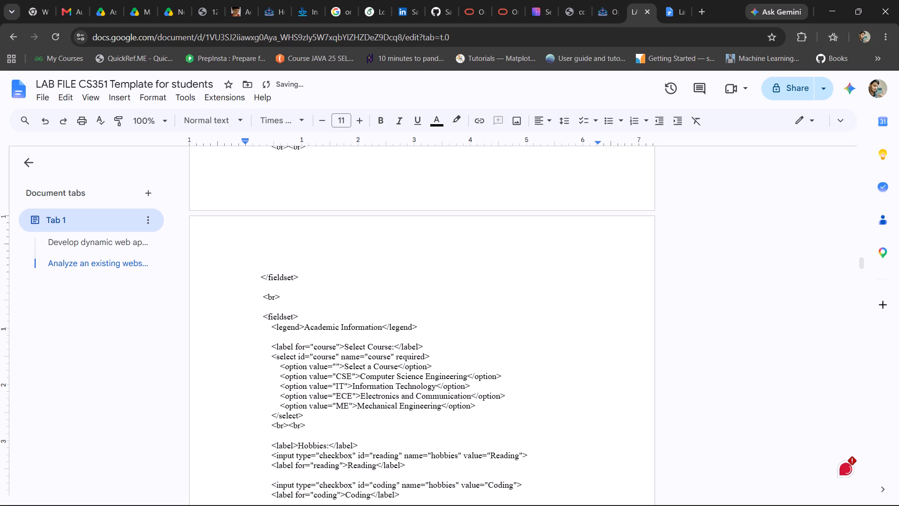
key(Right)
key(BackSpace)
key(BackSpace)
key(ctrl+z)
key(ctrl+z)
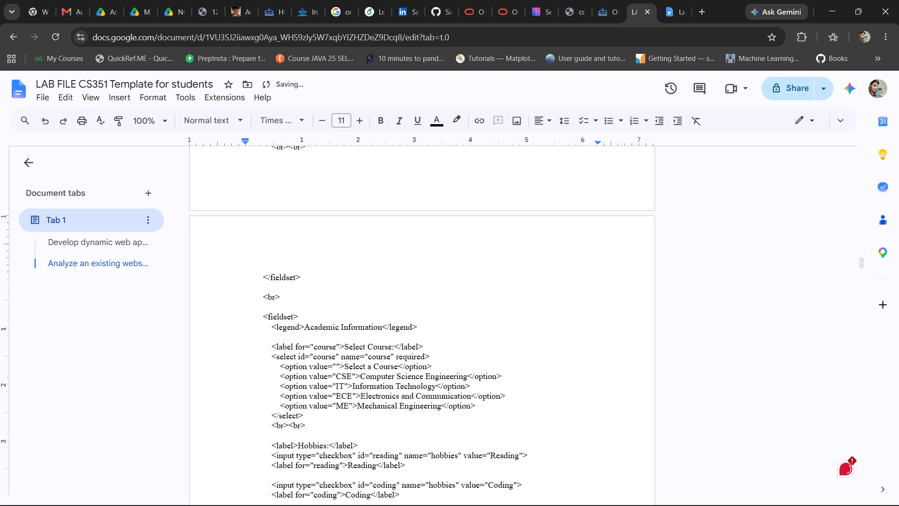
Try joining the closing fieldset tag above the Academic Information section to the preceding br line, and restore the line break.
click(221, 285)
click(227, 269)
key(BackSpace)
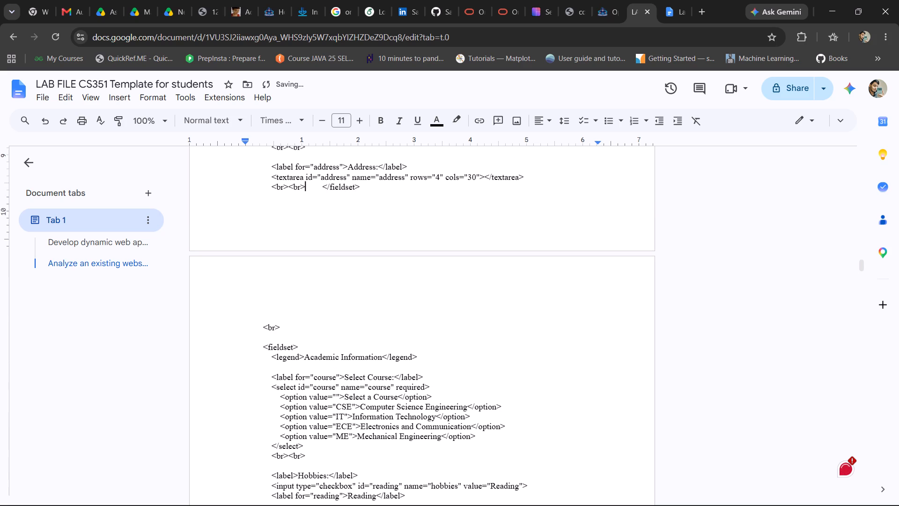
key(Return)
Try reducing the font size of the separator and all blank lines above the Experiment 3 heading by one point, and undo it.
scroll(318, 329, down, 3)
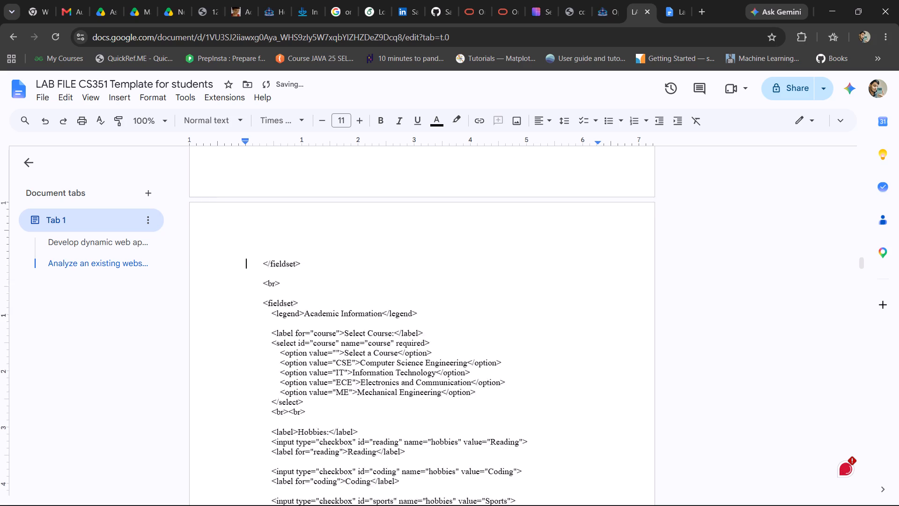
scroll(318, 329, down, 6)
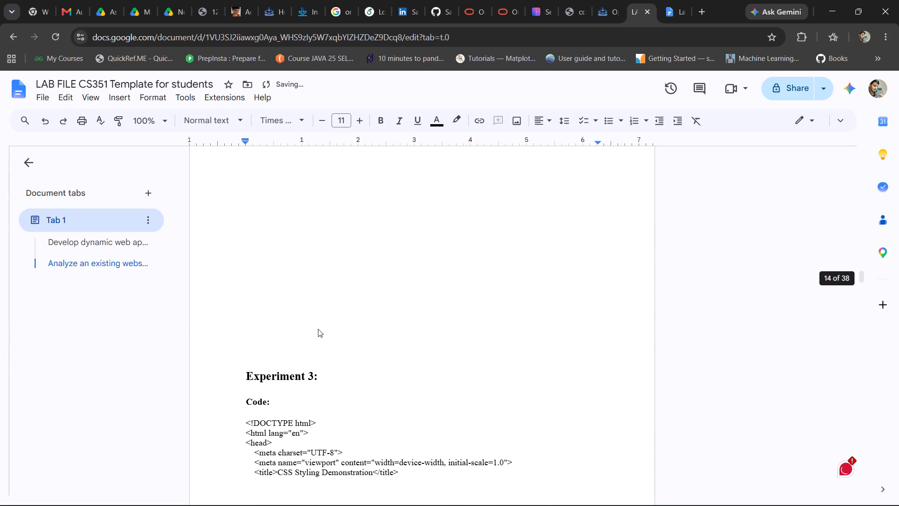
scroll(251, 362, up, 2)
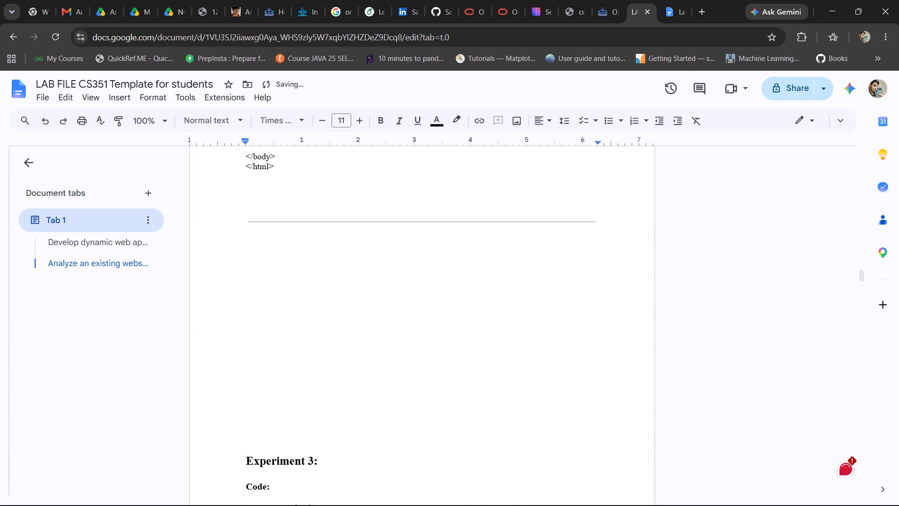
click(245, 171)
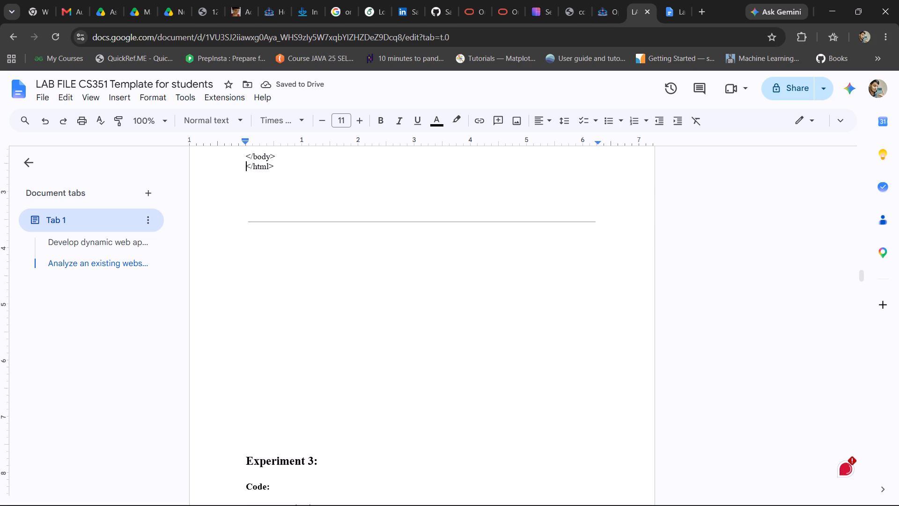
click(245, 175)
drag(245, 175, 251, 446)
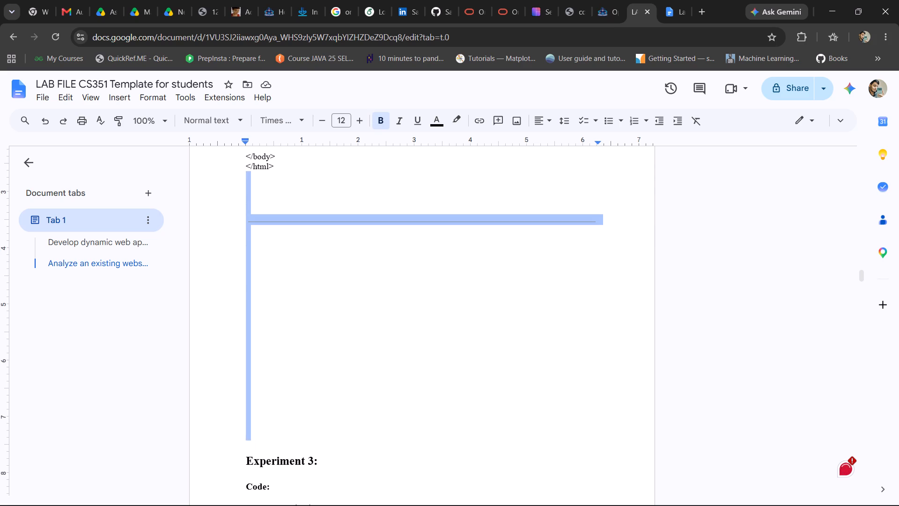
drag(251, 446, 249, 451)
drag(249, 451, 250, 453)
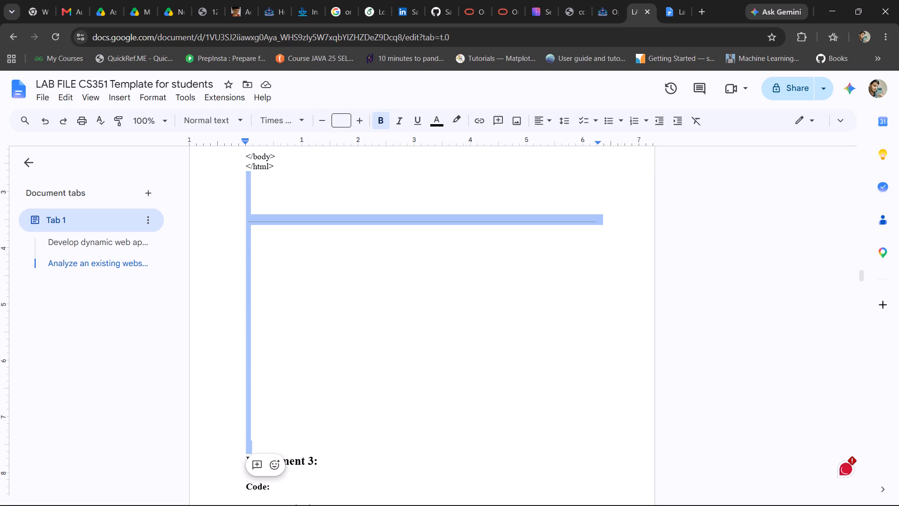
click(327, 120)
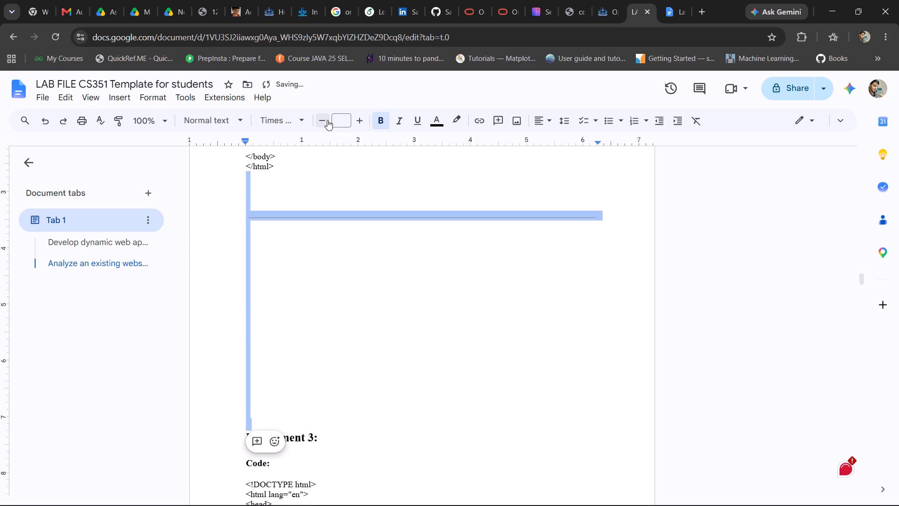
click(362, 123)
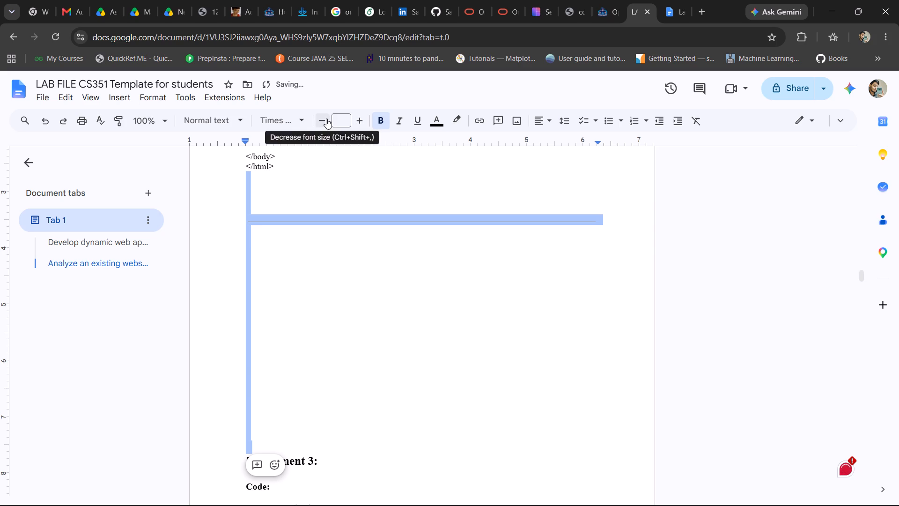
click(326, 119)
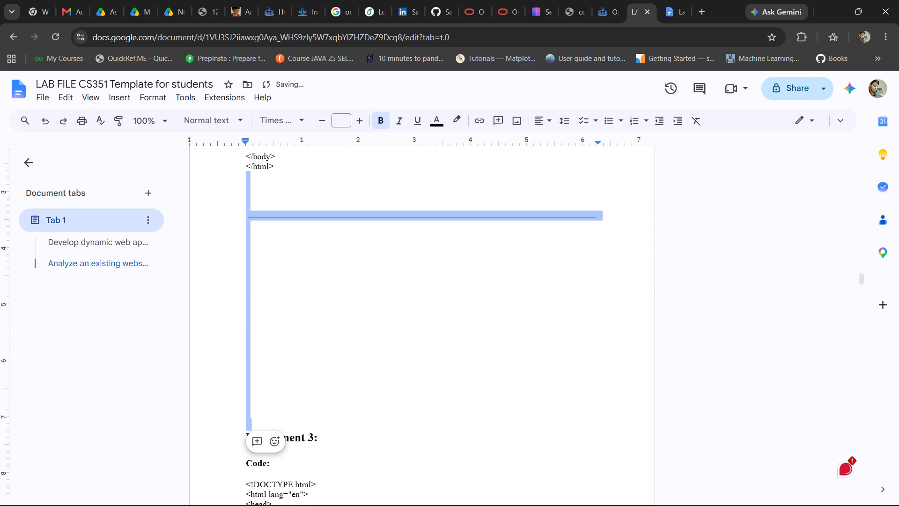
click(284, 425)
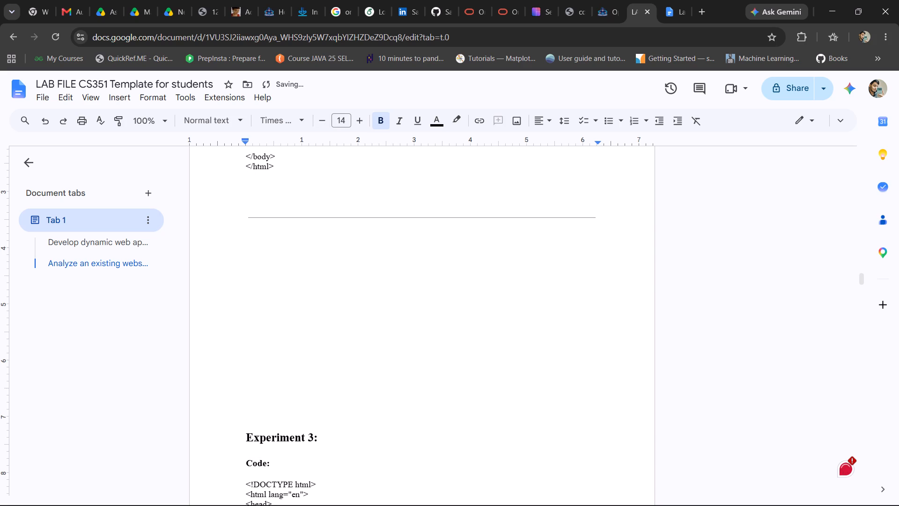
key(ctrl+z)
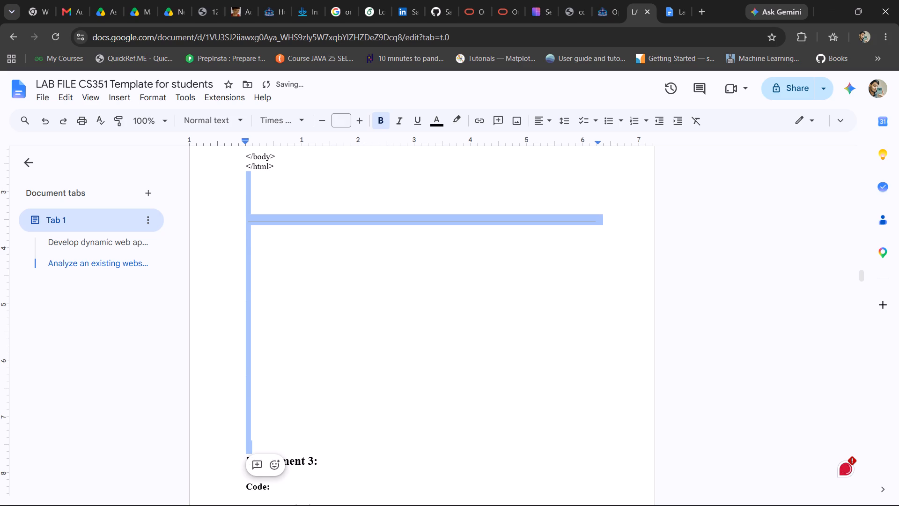
Replace the size 15 blank line directly above the Experiment 3 heading with a size 12 blank line.
click(257, 442)
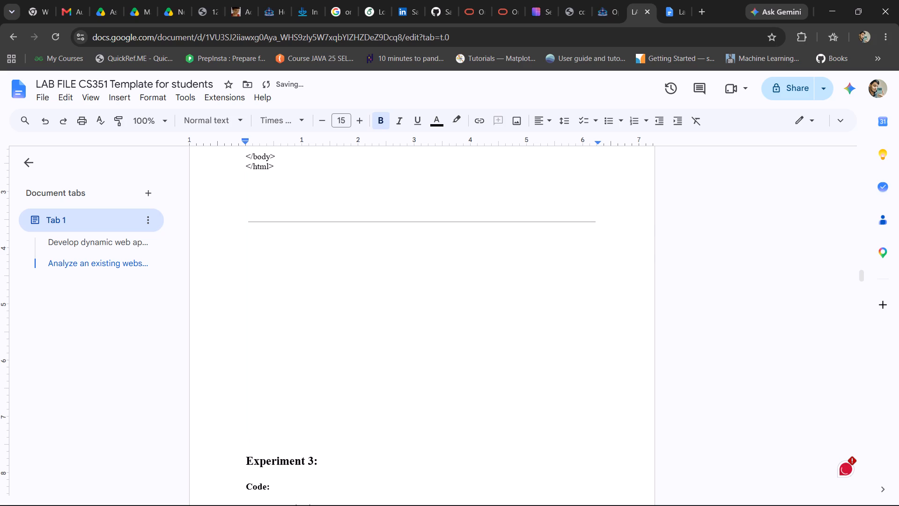
key(BackSpace)
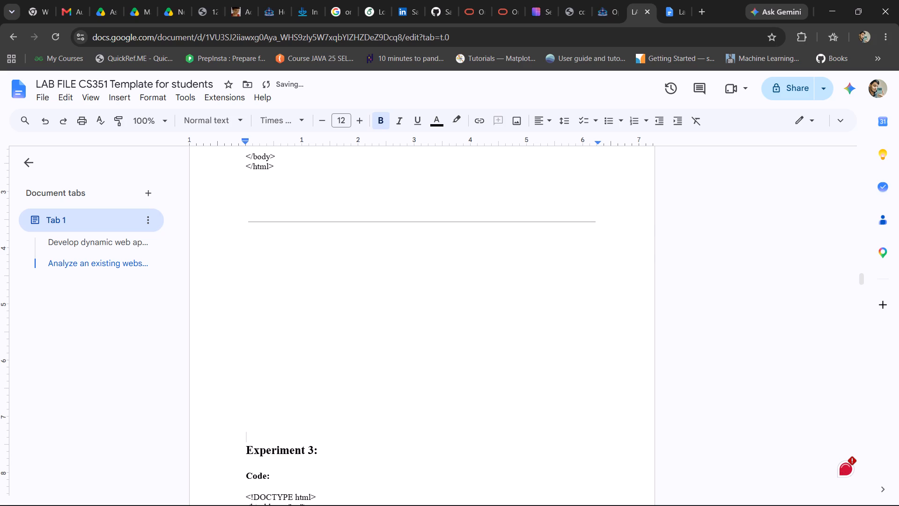
key(Return)
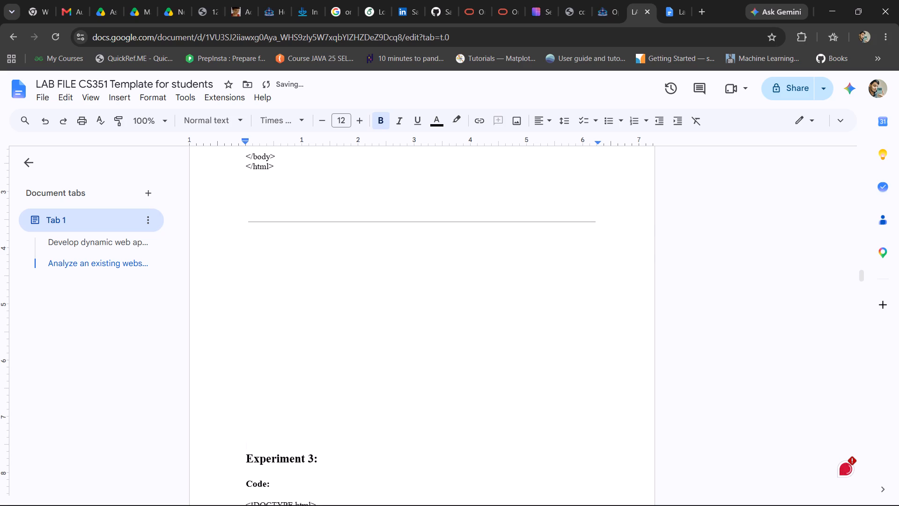
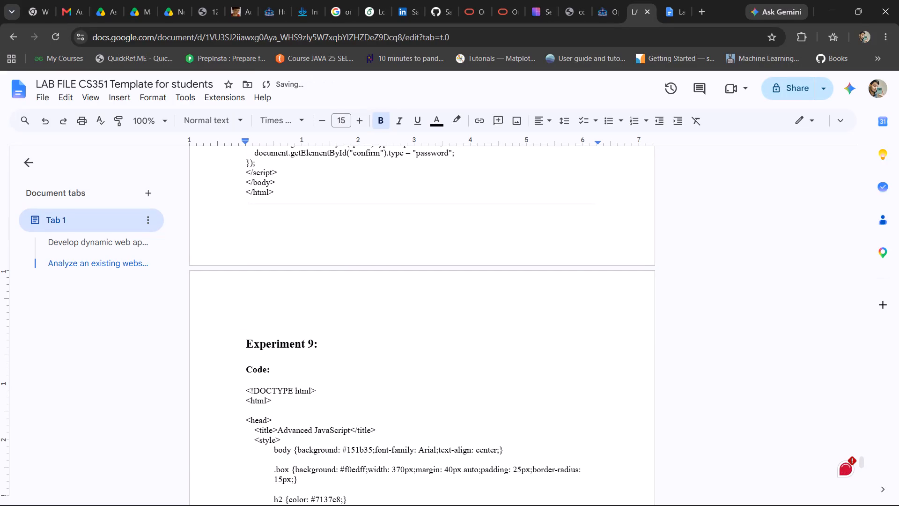
Set the blank line directly above the Experiment 10 heading to font size 11 and remove its bold formatting.
scroll(337, 326, down, 1)
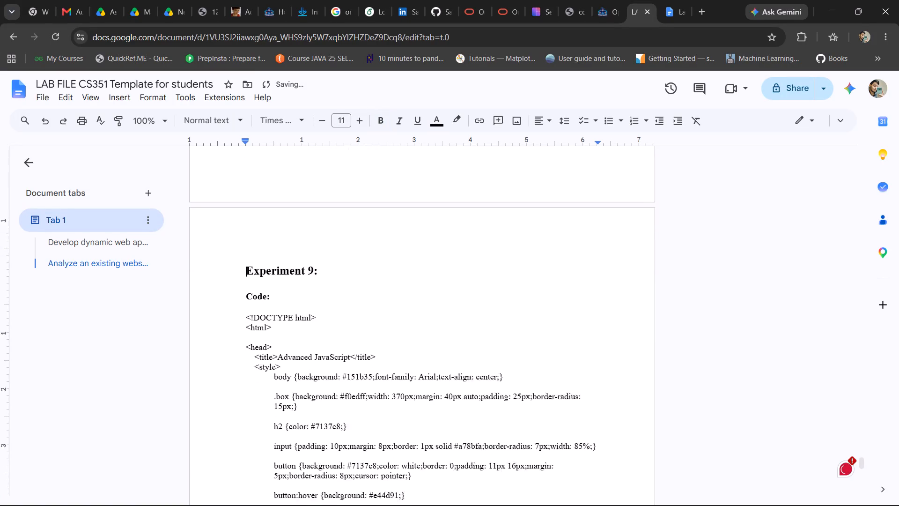
scroll(337, 326, down, 11)
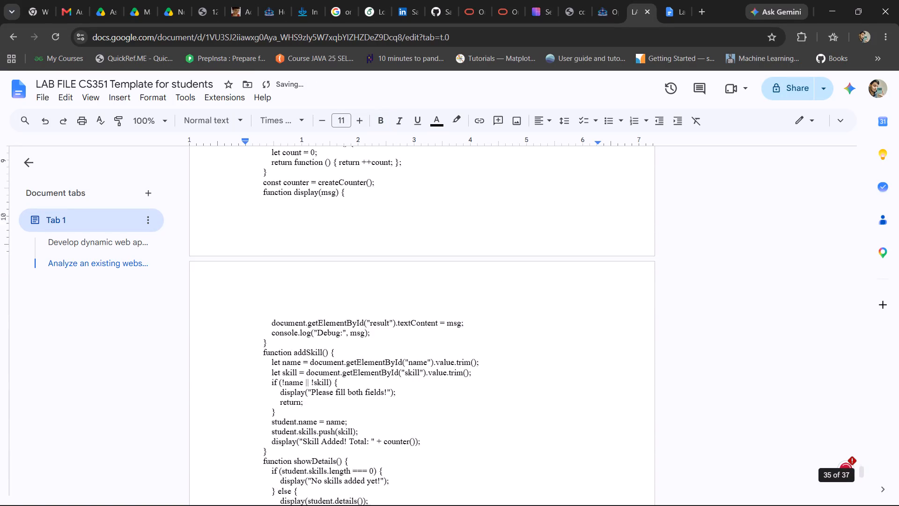
scroll(337, 326, down, 4)
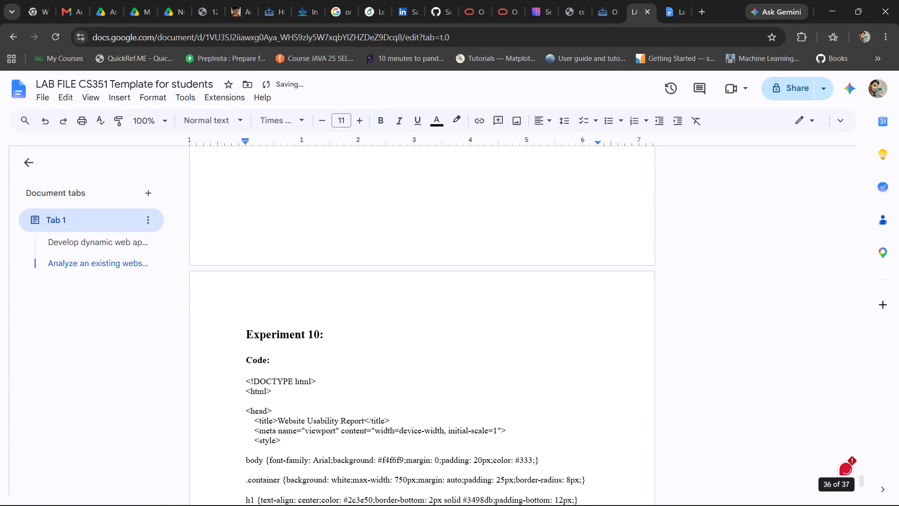
click(248, 325)
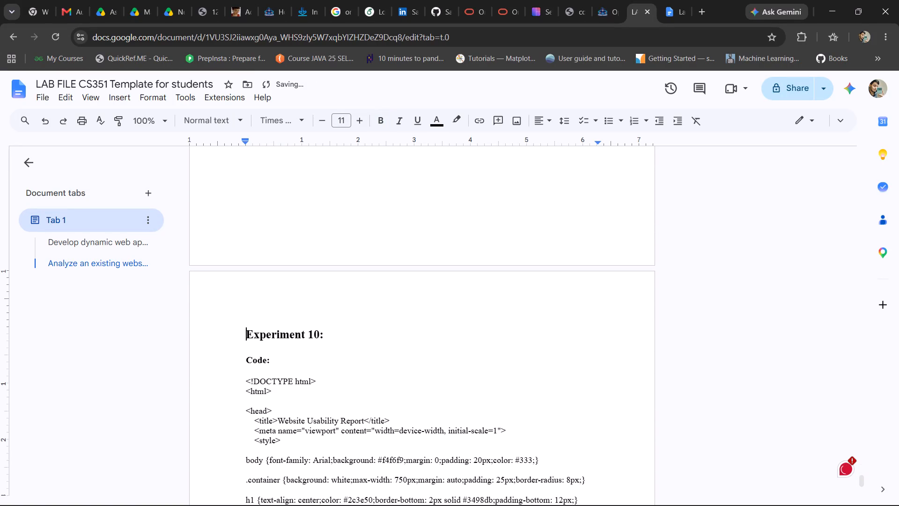
click(248, 319)
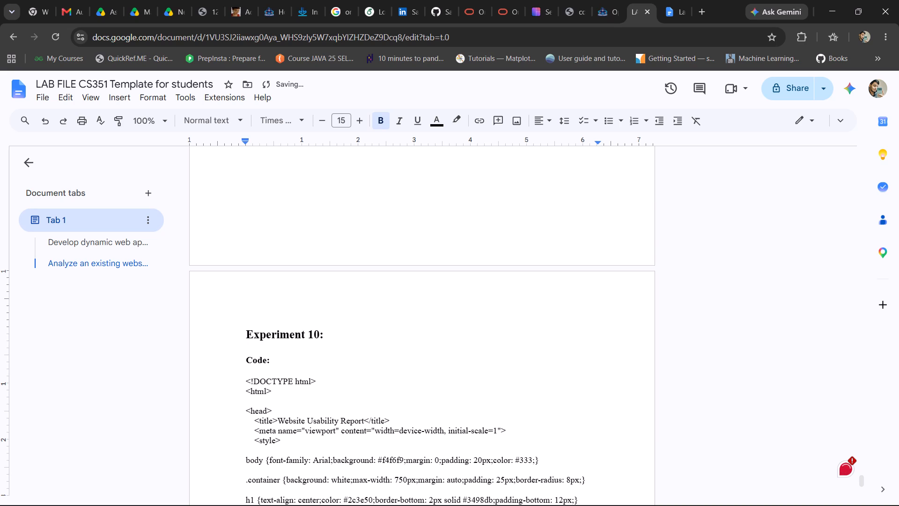
key(Up)
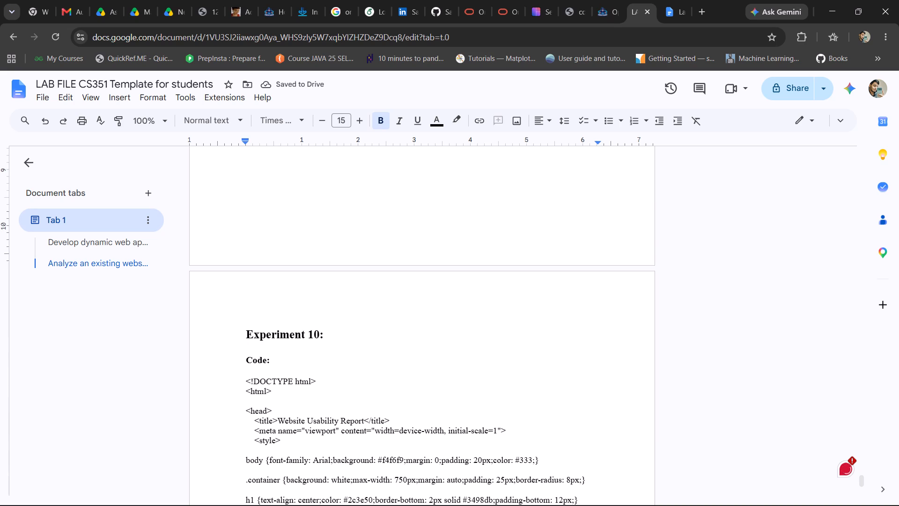
triple_click(323, 117)
click(323, 117)
click(375, 114)
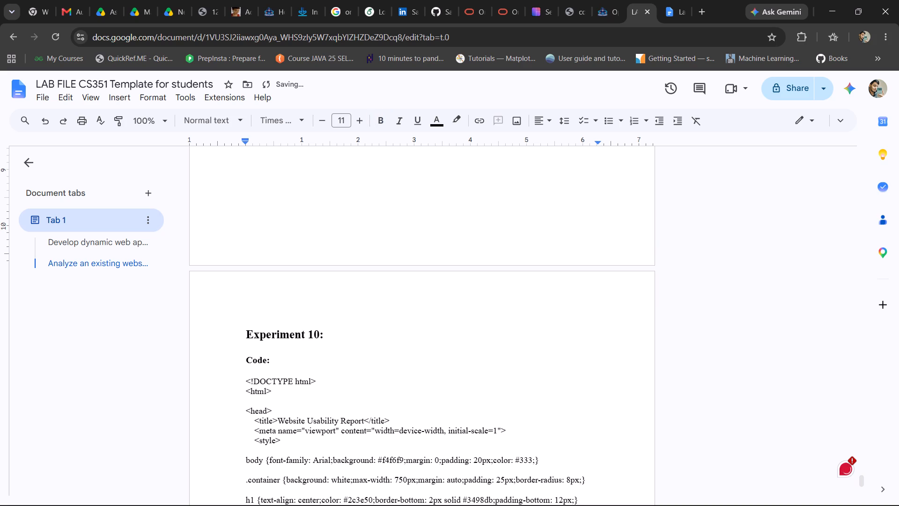
Reduce the blank lines between the separator and the Experiment 10 heading to font size 11 and remove their bold formatting.
scroll(249, 196, up, 4)
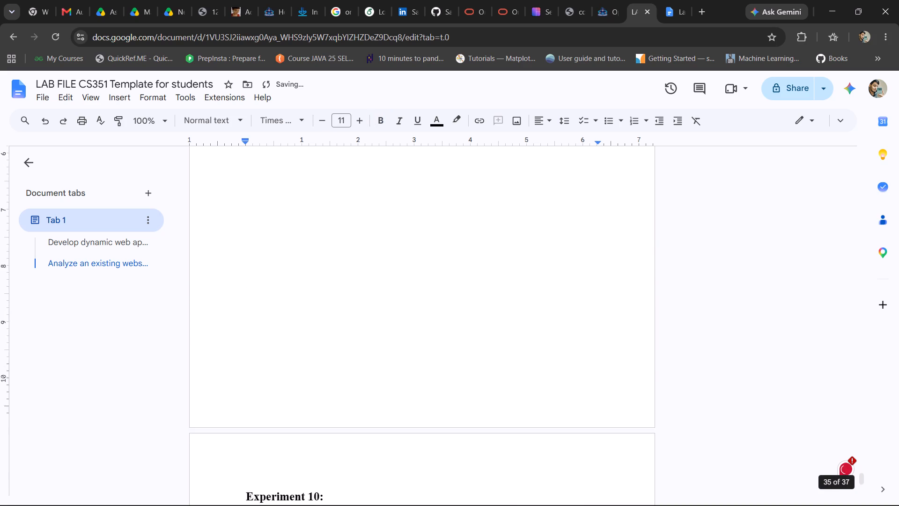
scroll(249, 196, up, 1)
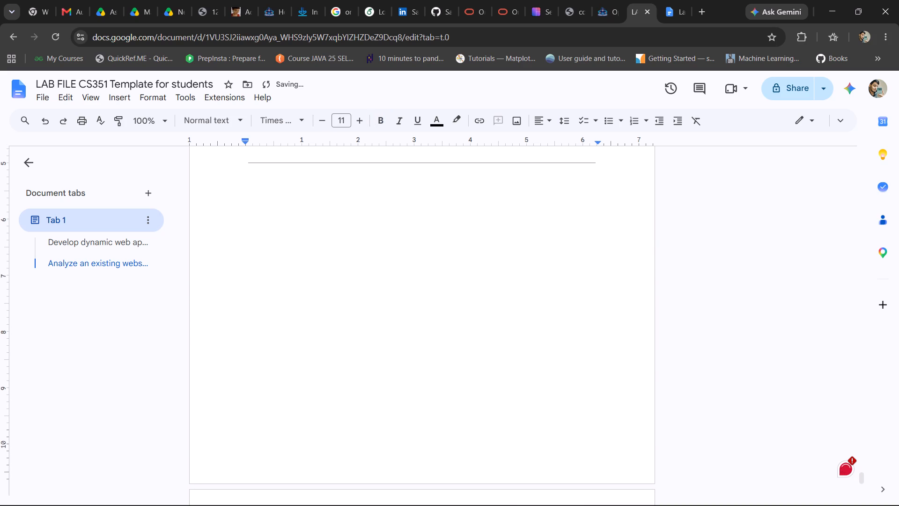
click(252, 406)
drag(252, 406, 244, 242)
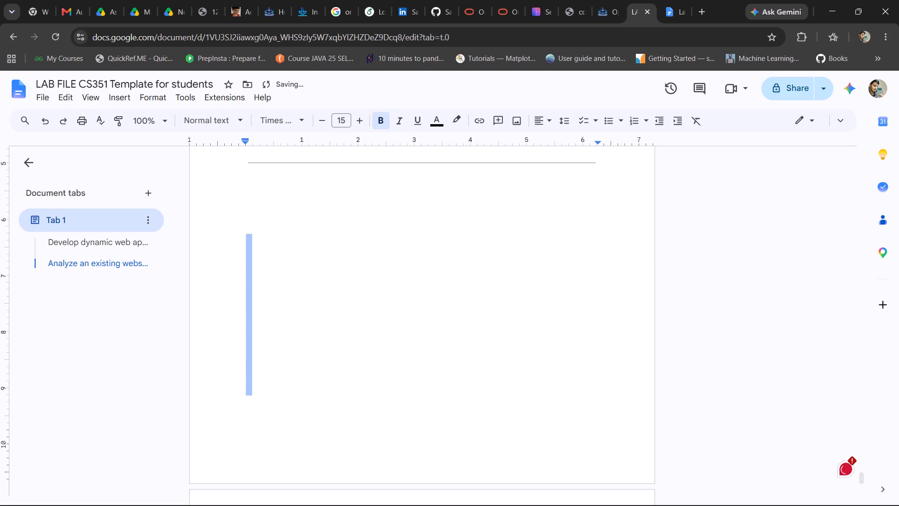
drag(244, 242, 243, 173)
click(326, 121)
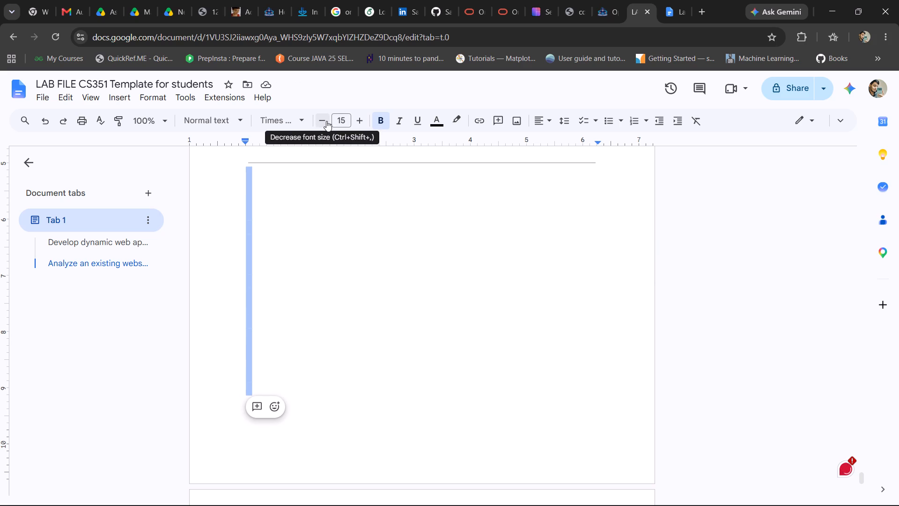
click(326, 121)
click(326, 121)
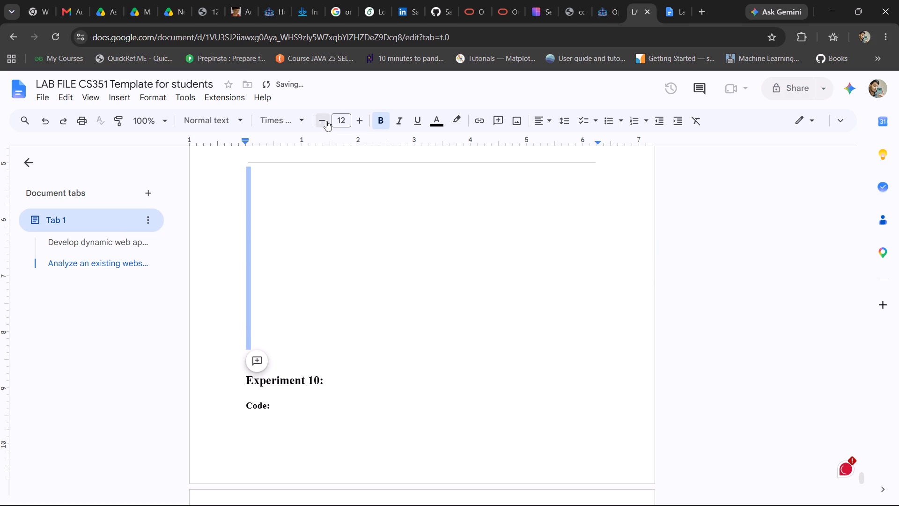
click(326, 121)
click(383, 118)
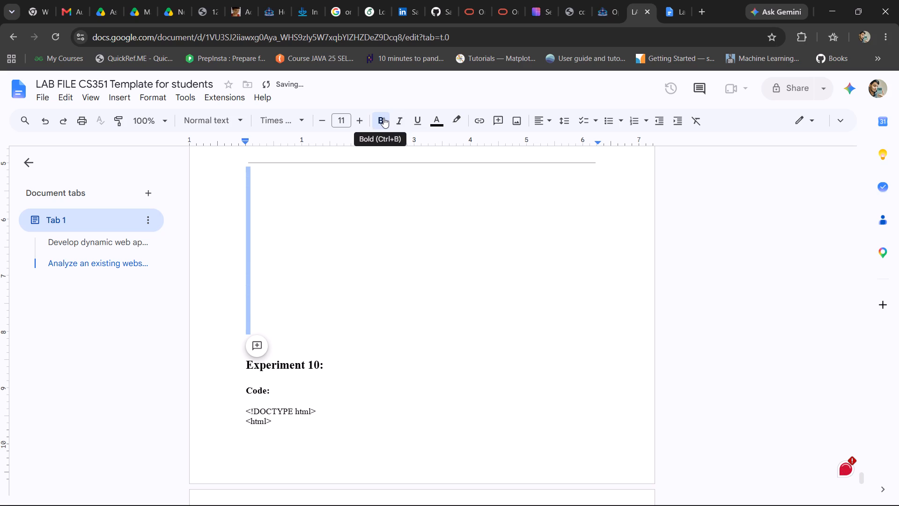
Insert six blank lines above the Experiment 10 heading to push it onto the following page.
scroll(313, 303, up, 2)
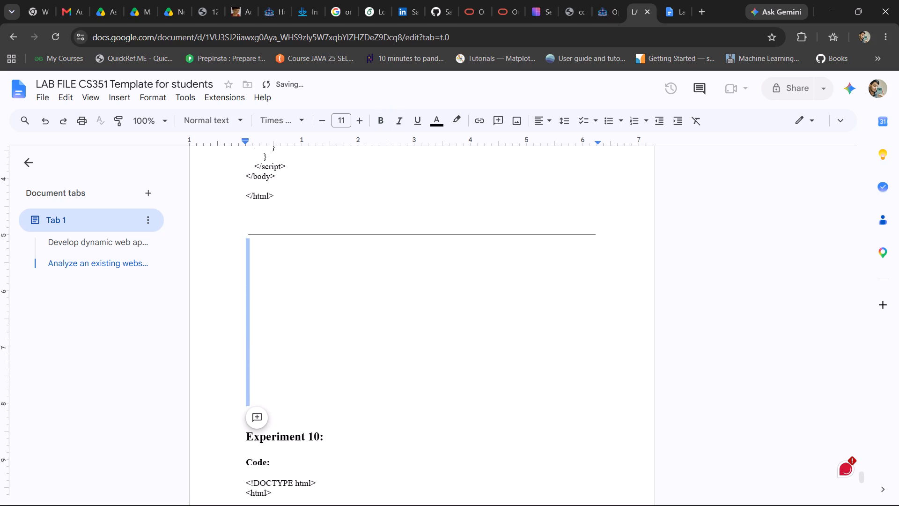
scroll(313, 303, up, 1)
scroll(313, 303, down, 3)
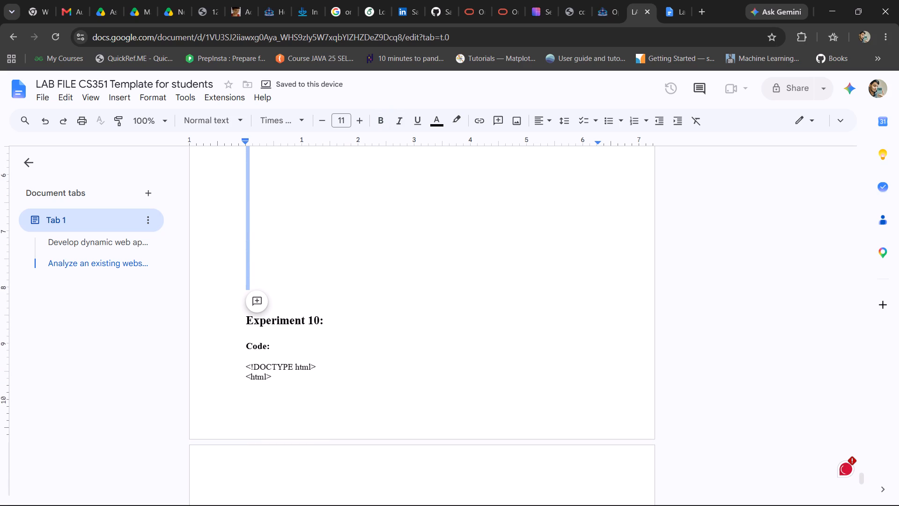
click(249, 283)
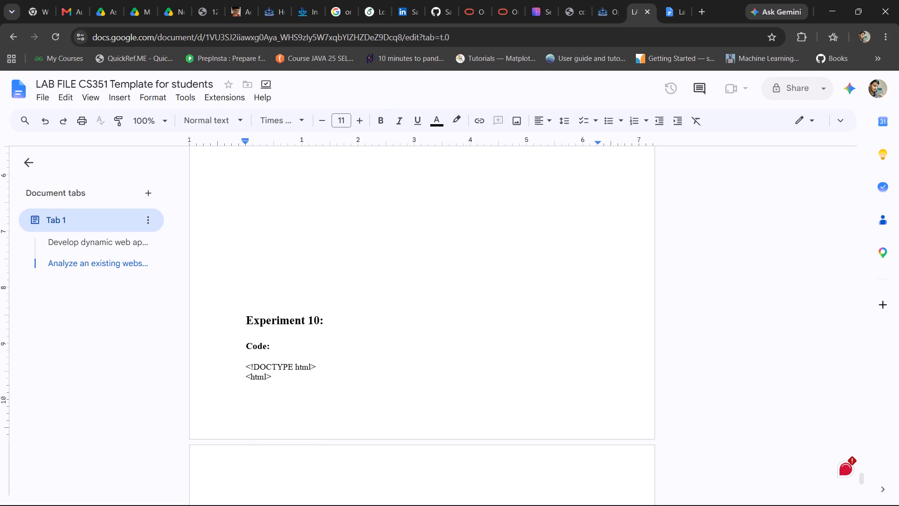
key(Return)
key(Return)
key(Return)
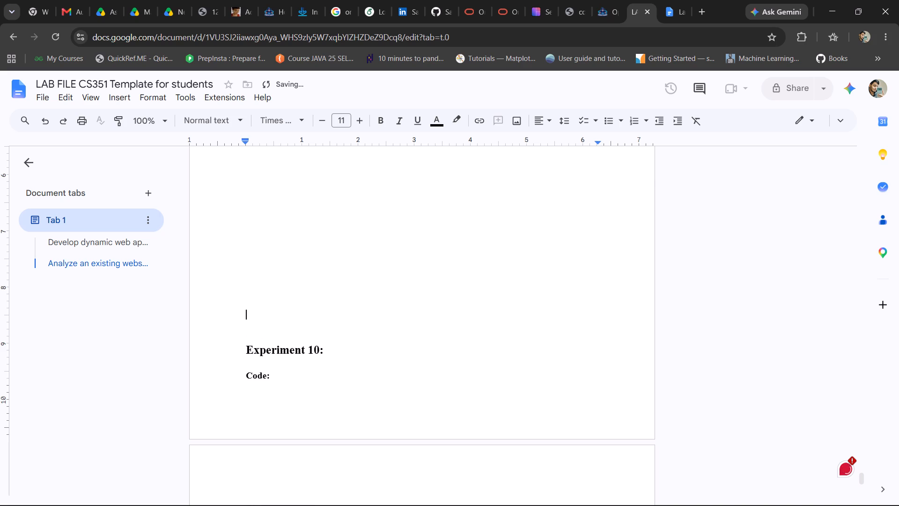
key(Return)
key(Return)
key(Return)
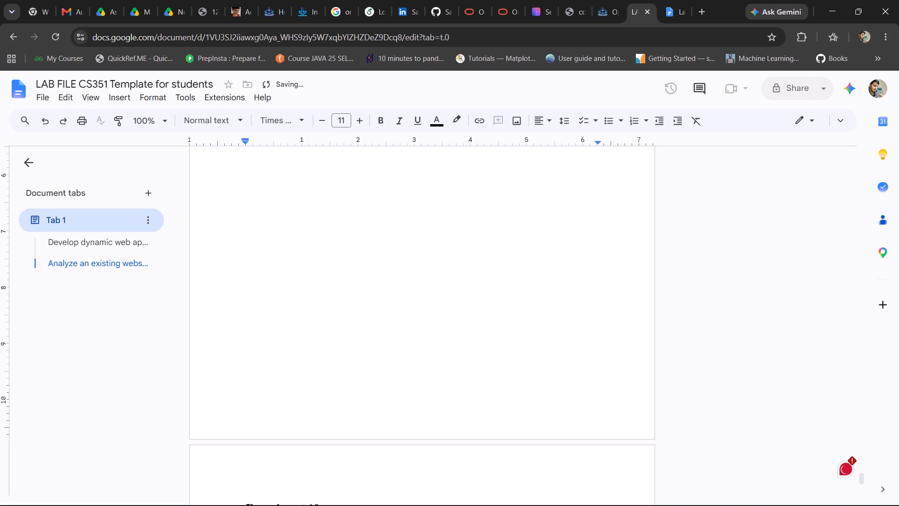
scroll(266, 343, down, 1)
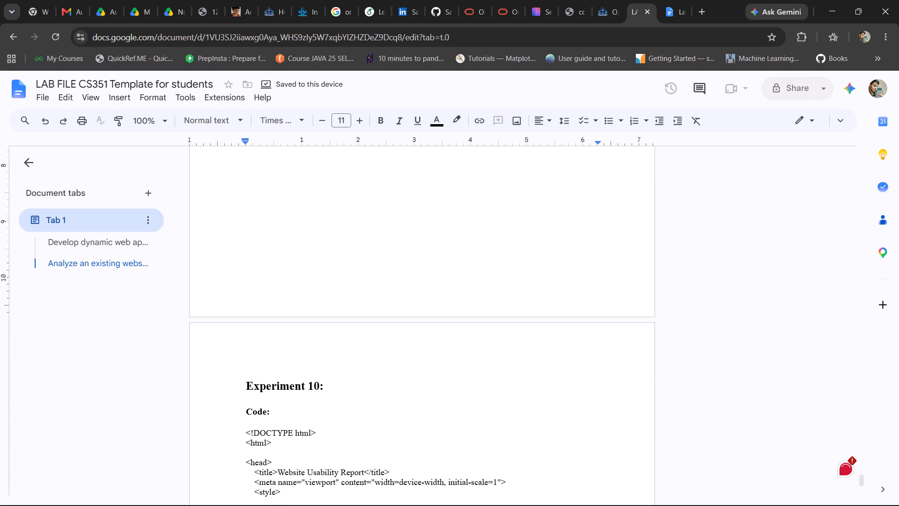
Replace the line break directly before the Experiment 10 heading with a non-bold size 11 one.
click(247, 379)
click(251, 376)
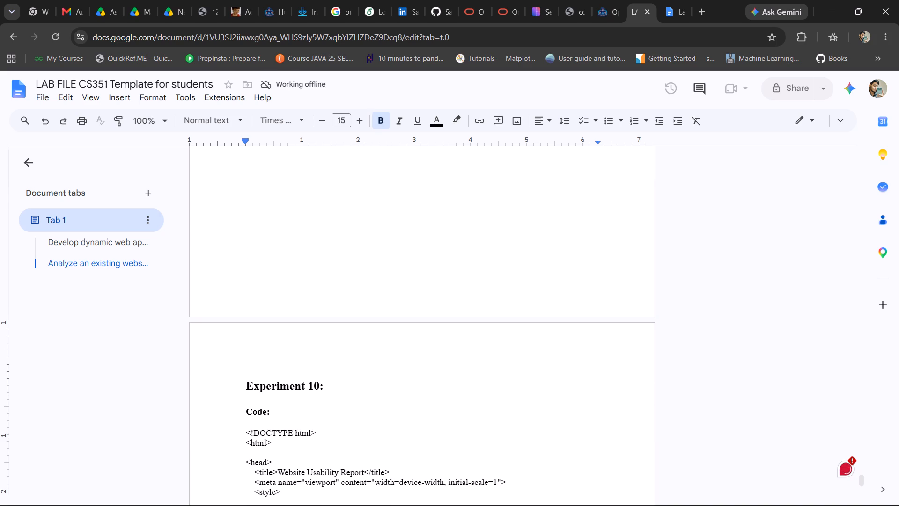
key(Left)
key(BackSpace)
key(Return)
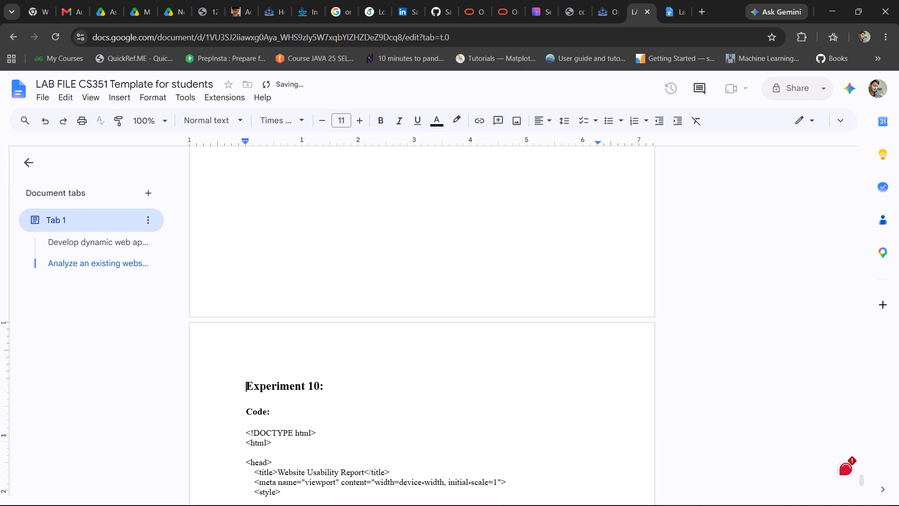
Review the page layout and spacing from the end of Experiment 10 back through to Experiment 1.
scroll(308, 410, down, 11)
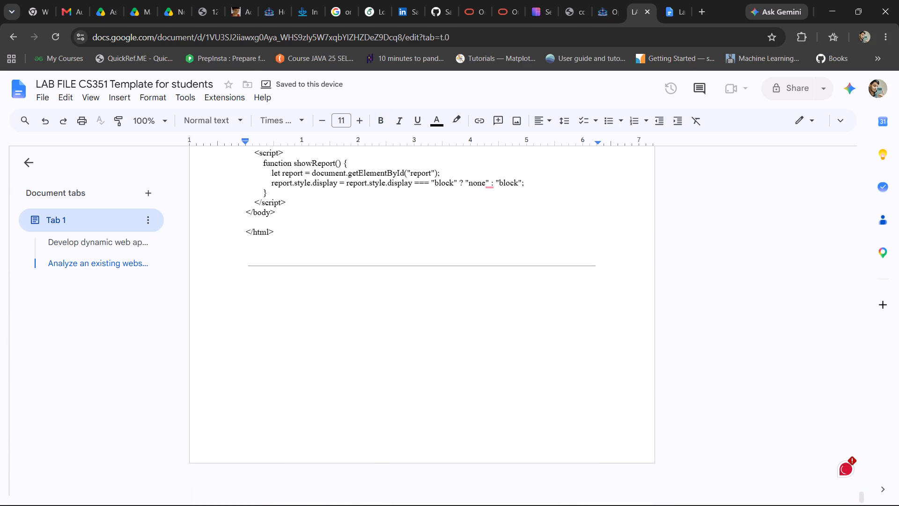
scroll(318, 417, up, 9)
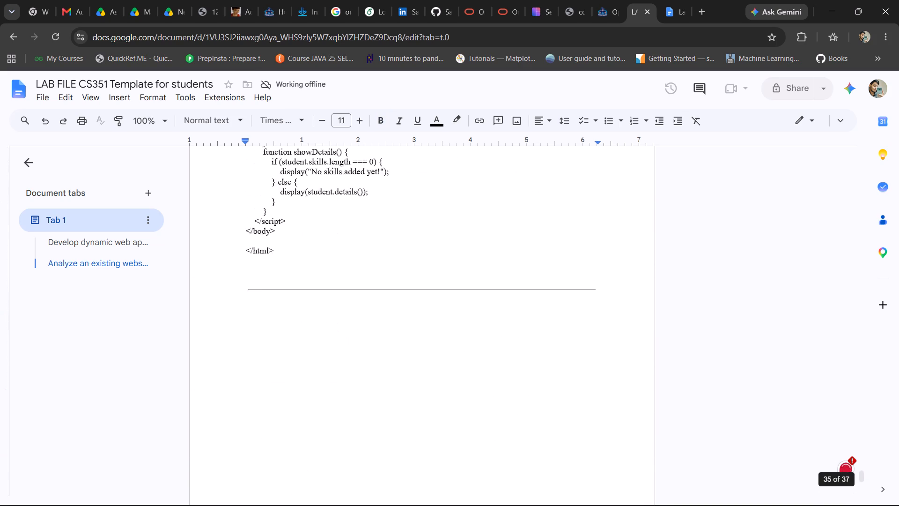
scroll(392, 289, up, 13)
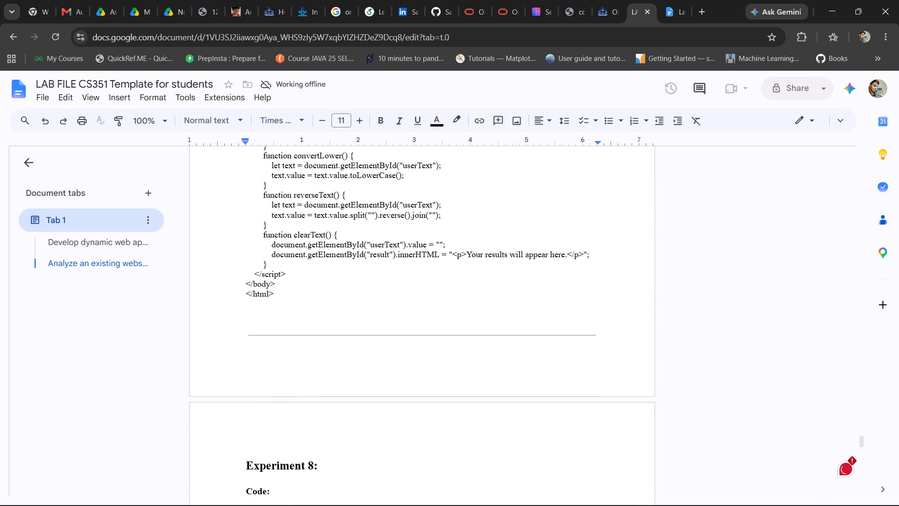
scroll(392, 289, up, 18)
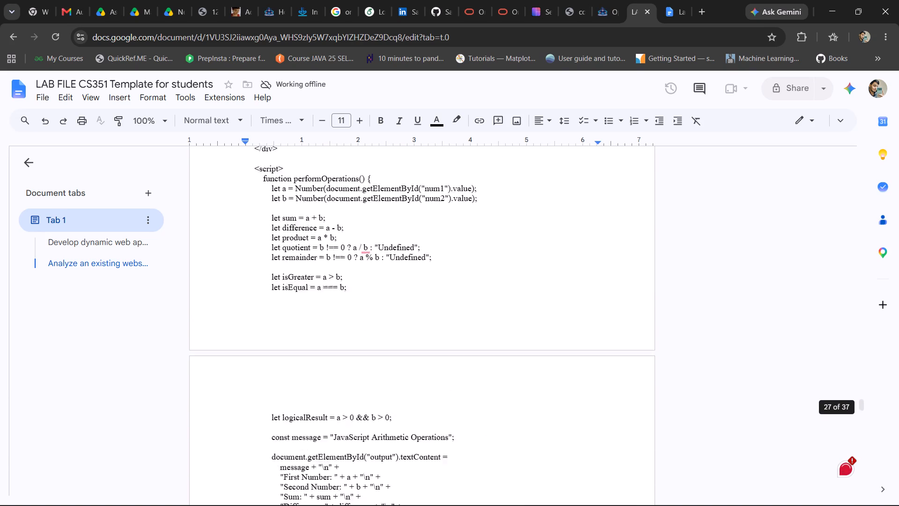
scroll(392, 289, up, 20)
scroll(392, 289, up, 7)
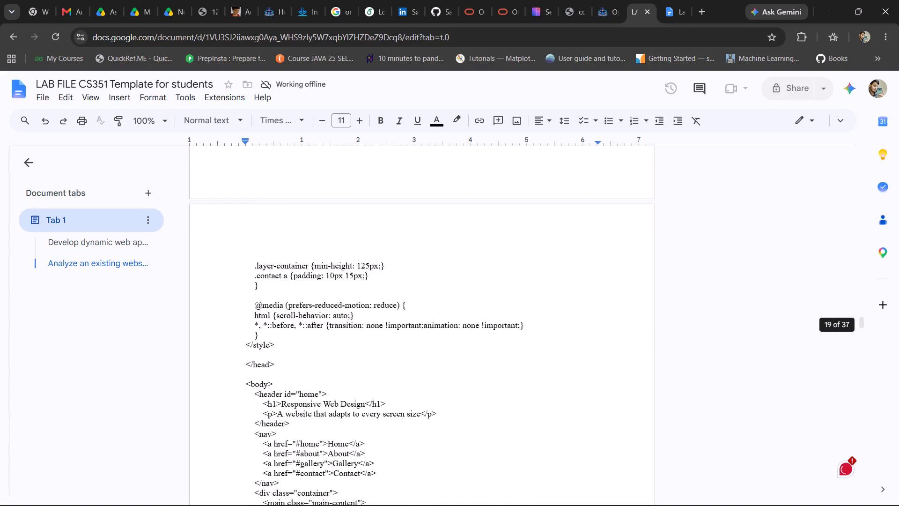
scroll(392, 289, up, 12)
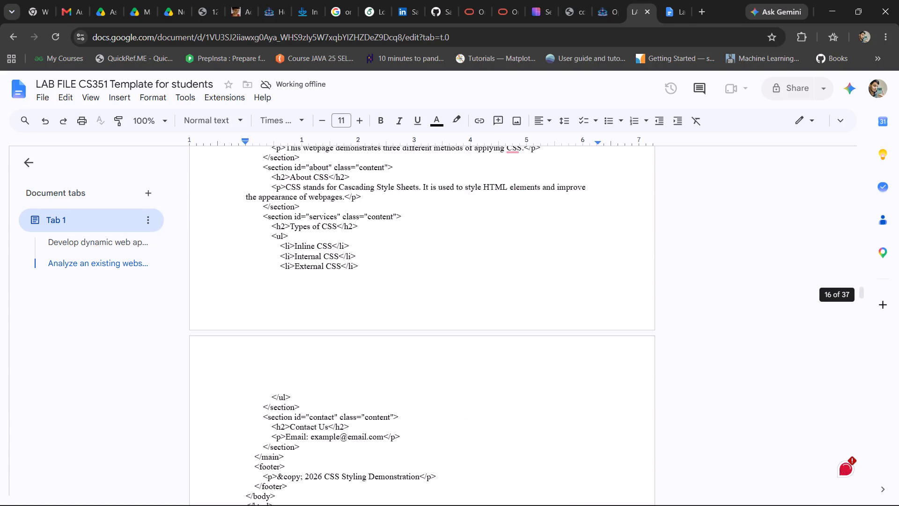
scroll(392, 289, up, 14)
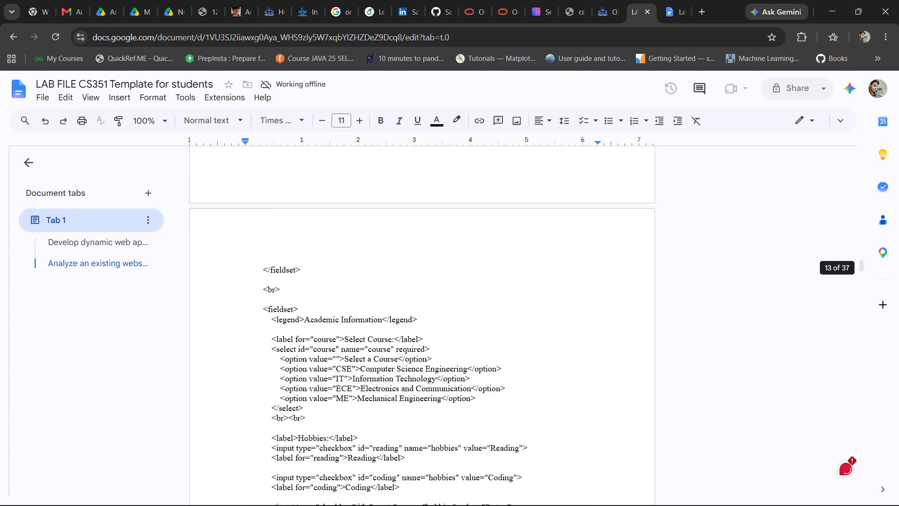
scroll(392, 289, up, 13)
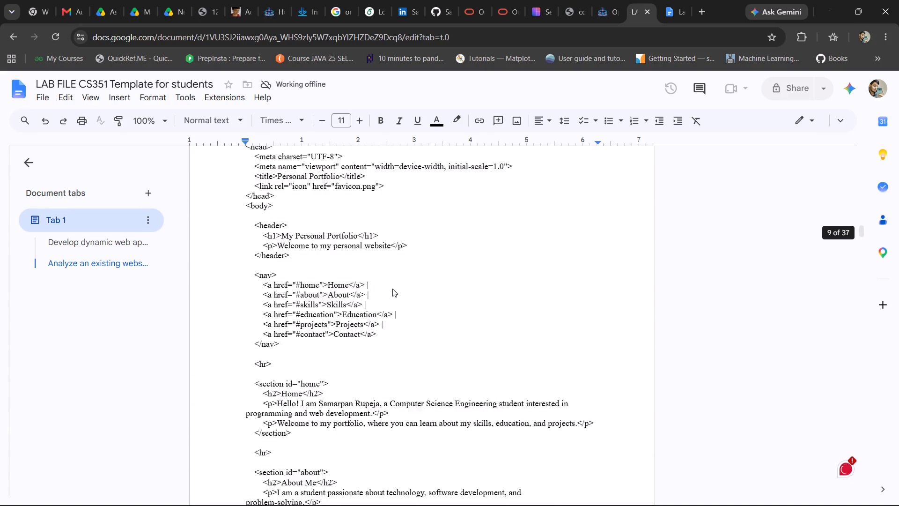
scroll(392, 289, up, 5)
Underline the Experiment 1 heading and the Code: label beneath it.
scroll(392, 289, down, 3)
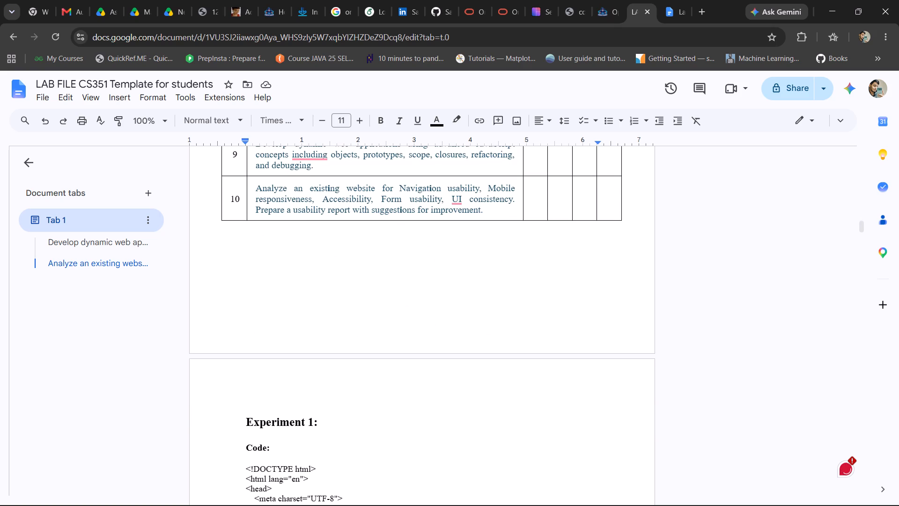
scroll(345, 310, down, 4)
scroll(345, 310, up, 4)
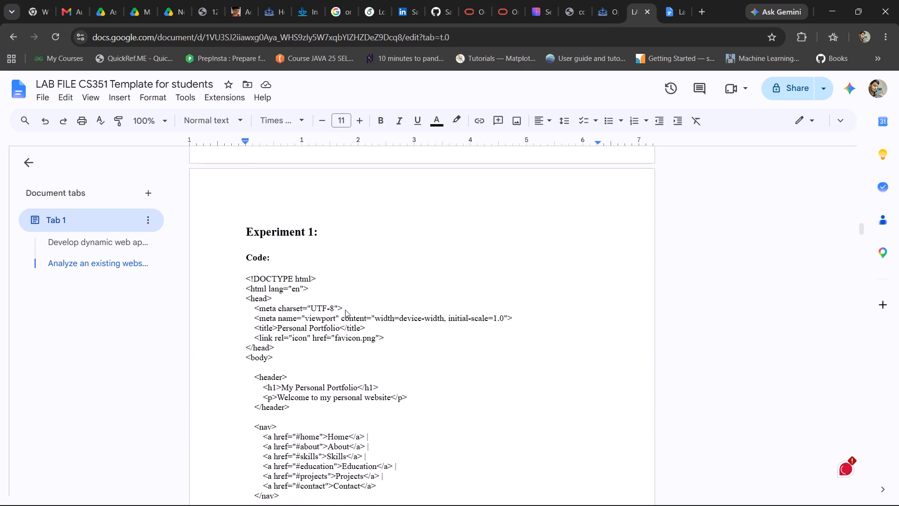
drag(271, 305, 249, 283)
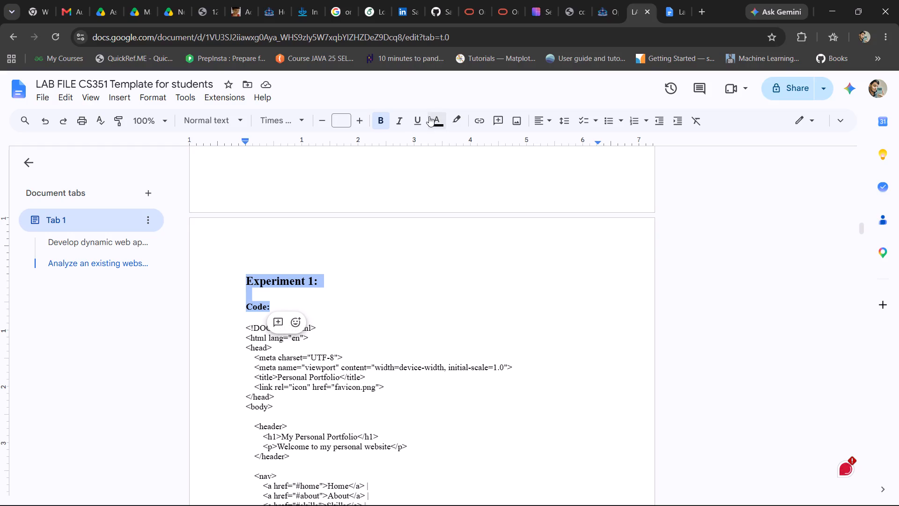
click(412, 118)
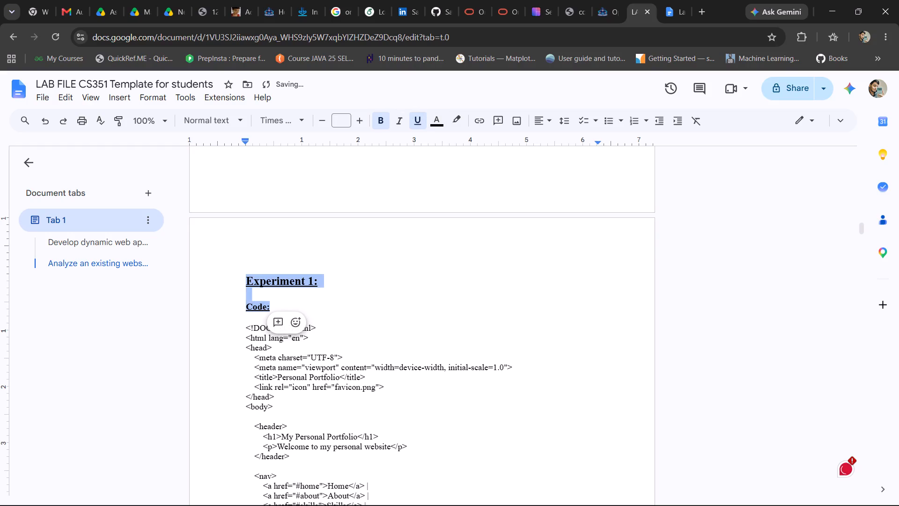
Underline the Experiment 2 heading and the Code: label beneath it.
scroll(340, 317, down, 9)
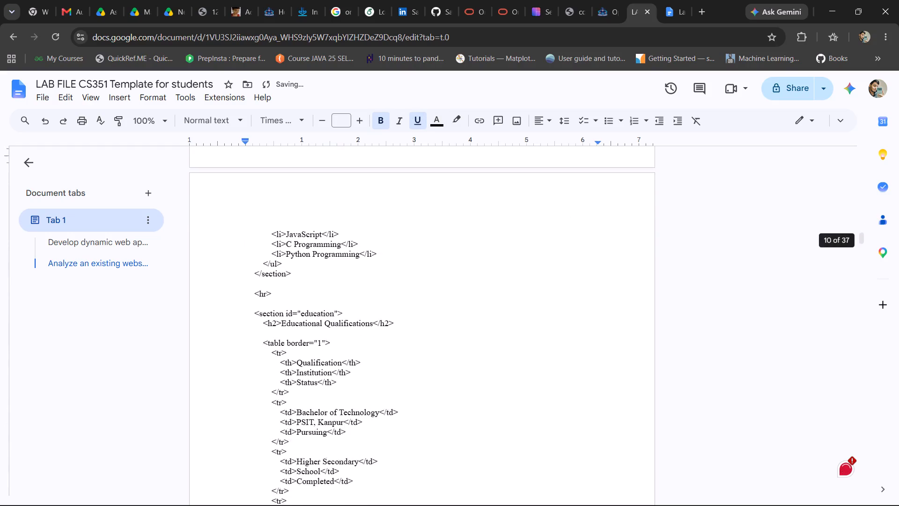
scroll(340, 317, down, 7)
scroll(340, 317, up, 1)
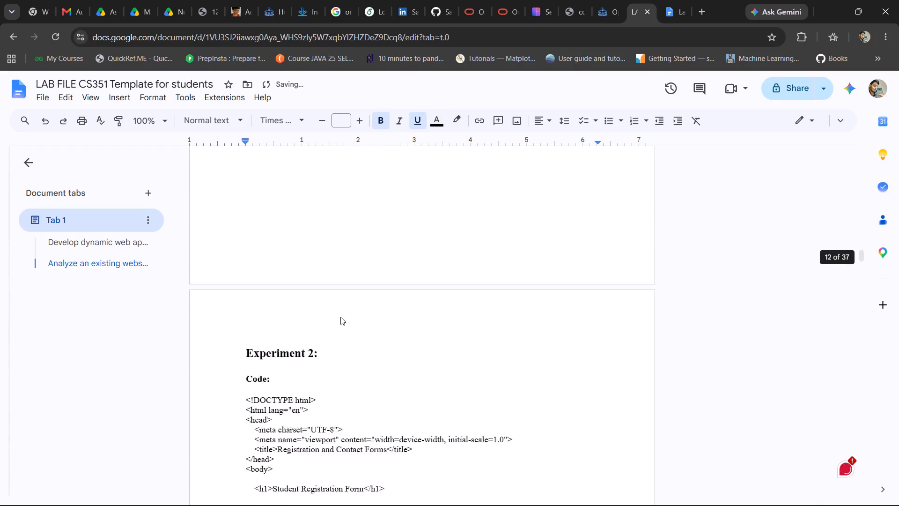
scroll(340, 317, up, 1)
click(274, 367)
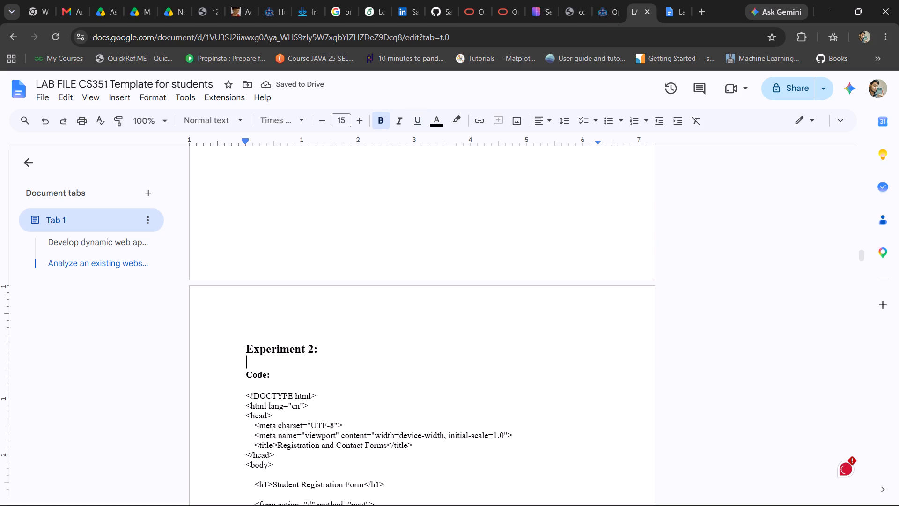
click(273, 373)
drag(273, 373, 245, 348)
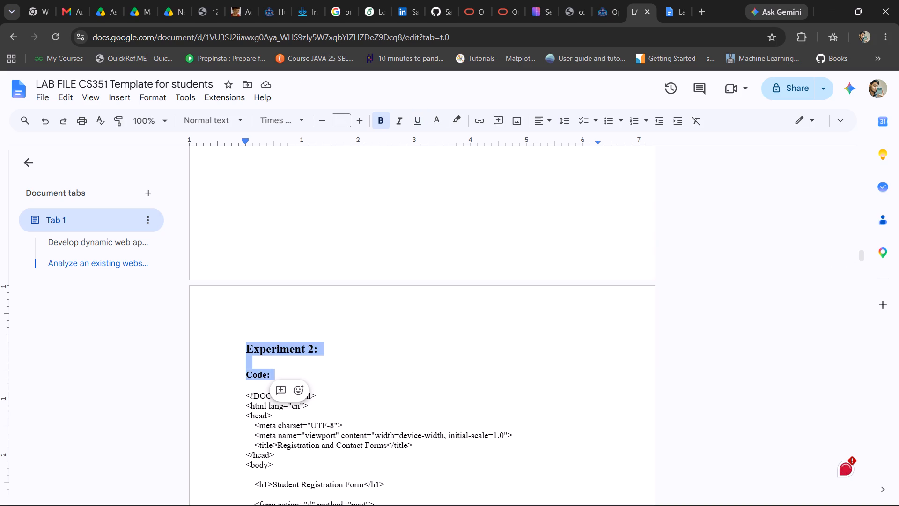
click(412, 124)
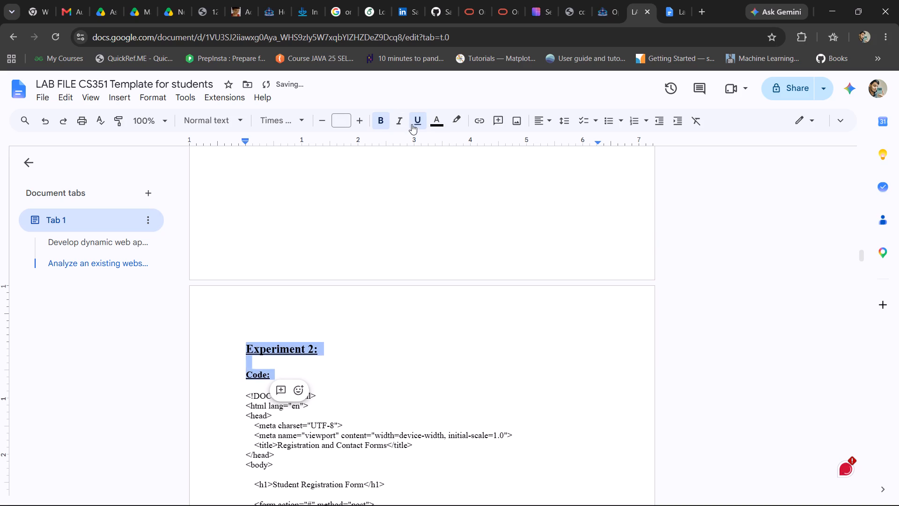
Underline the Experiment 3 heading and the Code: label beneath it.
scroll(329, 376, down, 10)
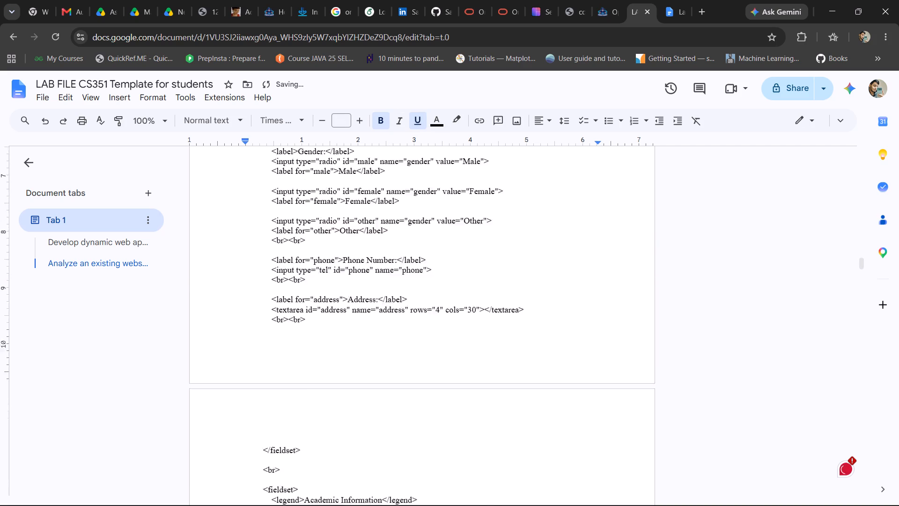
scroll(329, 376, down, 5)
scroll(329, 376, up, 5)
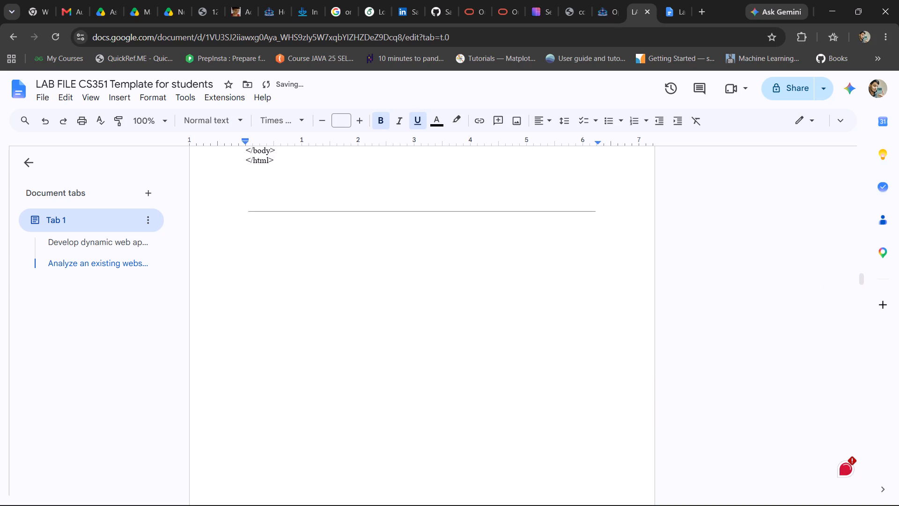
scroll(329, 376, down, 2)
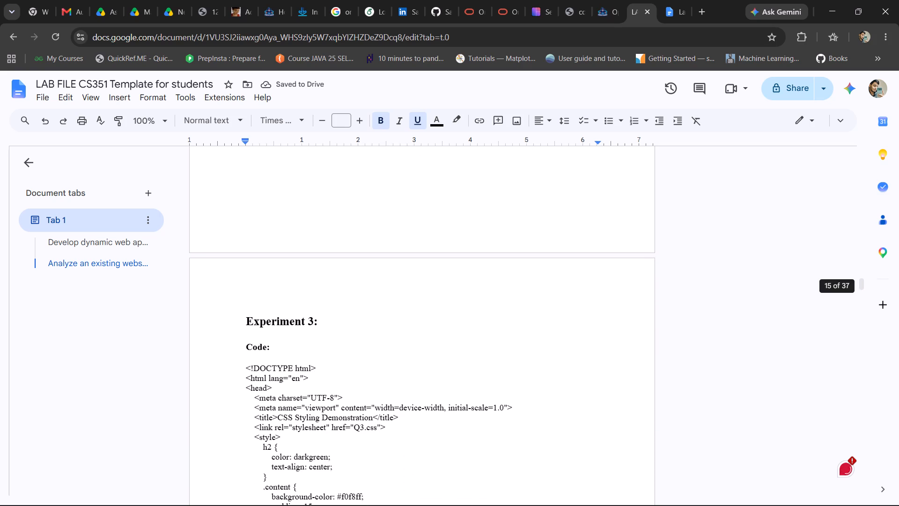
drag(277, 347, 247, 326)
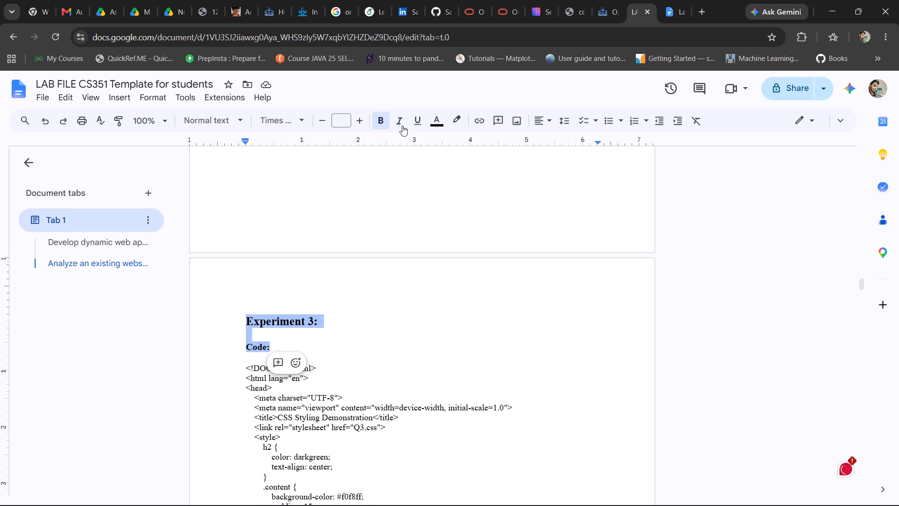
click(413, 113)
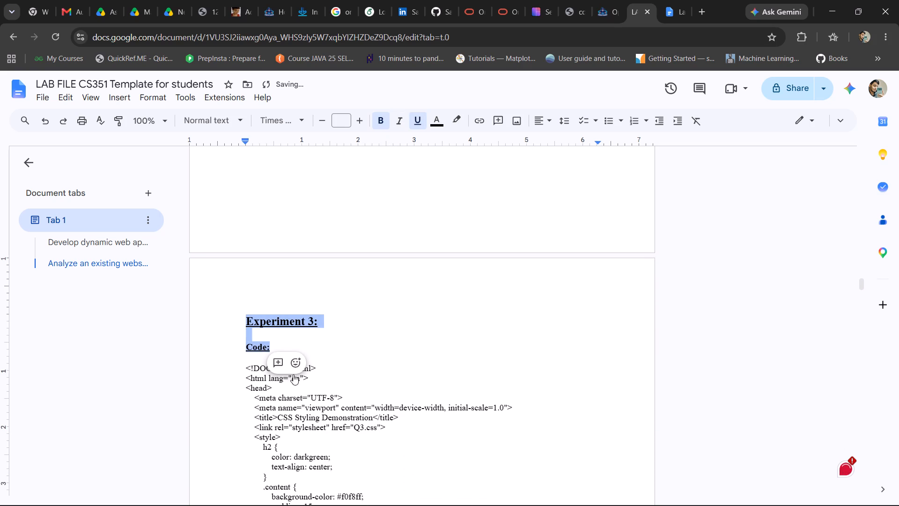
click(347, 343)
Underline the External CSS file: label after the HTML code of Experiment 3.
scroll(347, 343, down, 9)
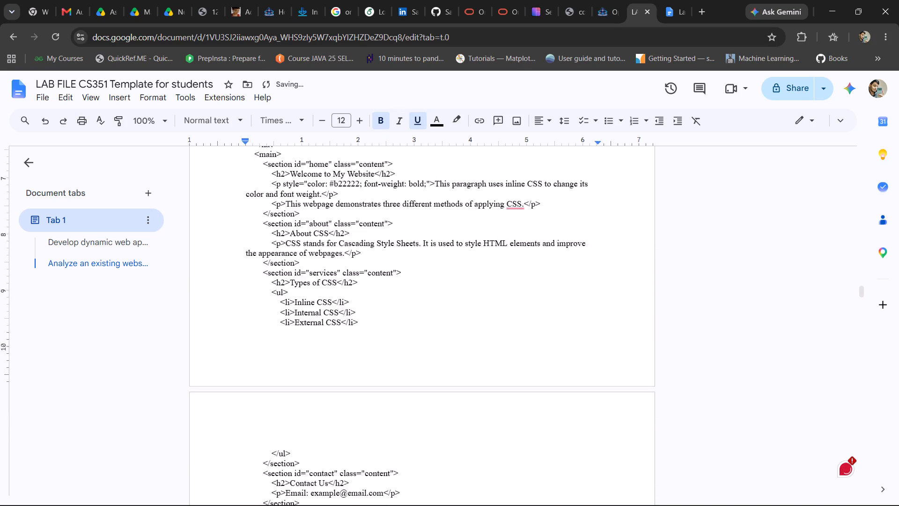
click(333, 224)
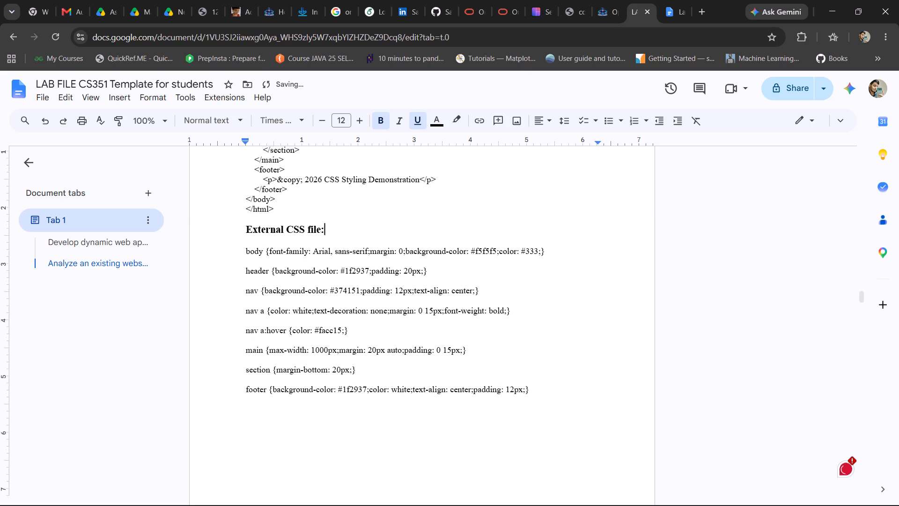
drag(333, 224, 240, 234)
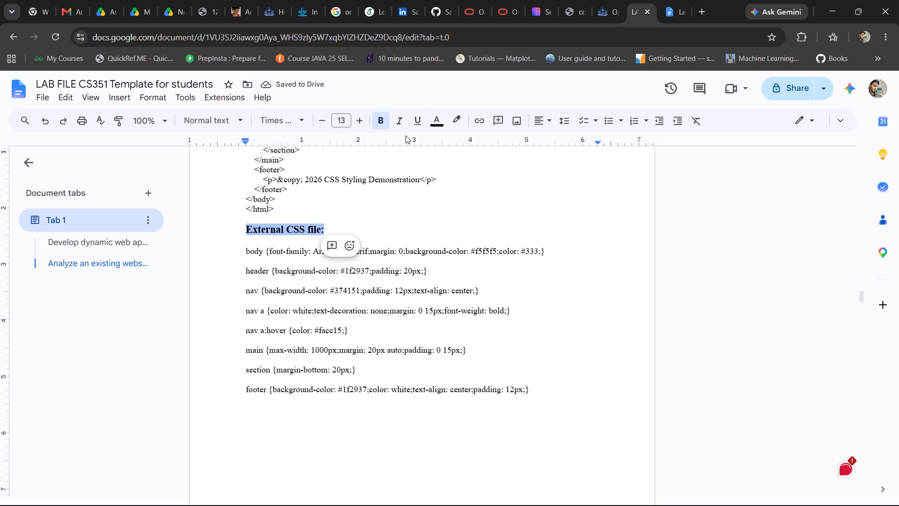
click(409, 120)
Underline the Experiment 4 heading and the Code: label beneath it.
scroll(325, 355, down, 3)
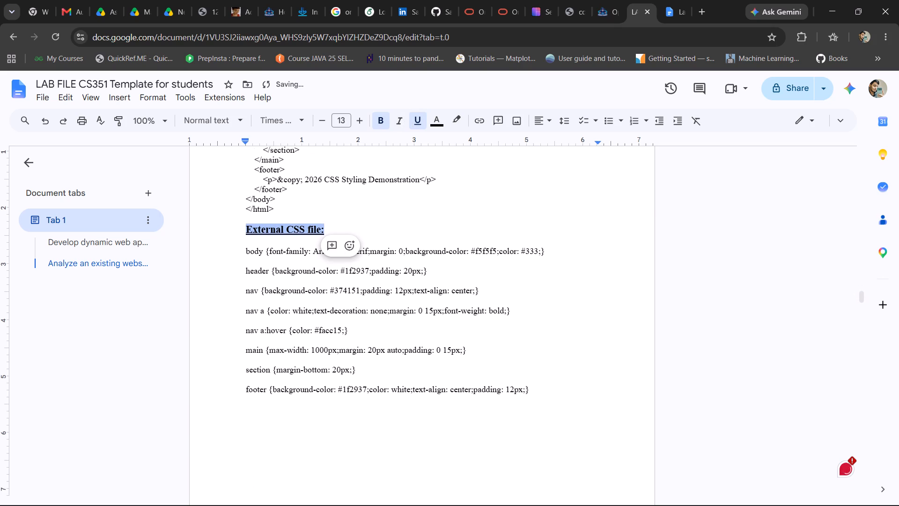
scroll(325, 355, down, 2)
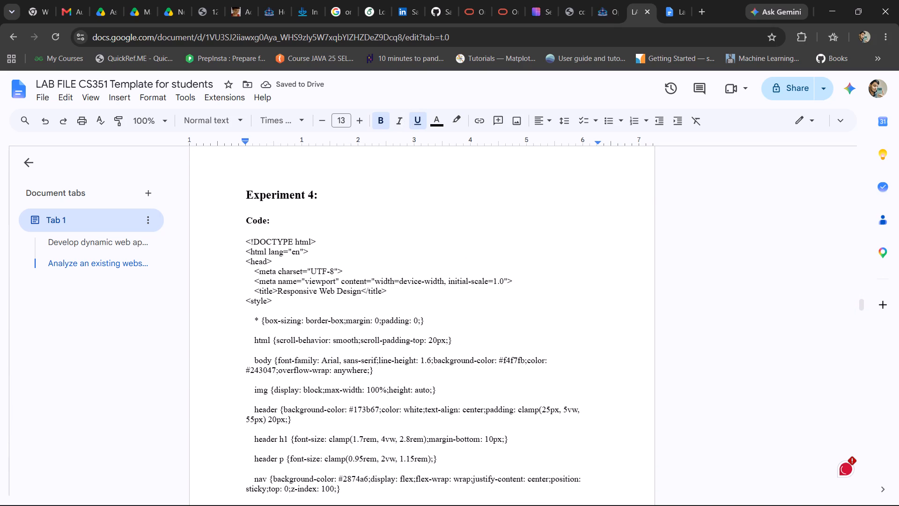
click(280, 224)
drag(280, 224, 245, 193)
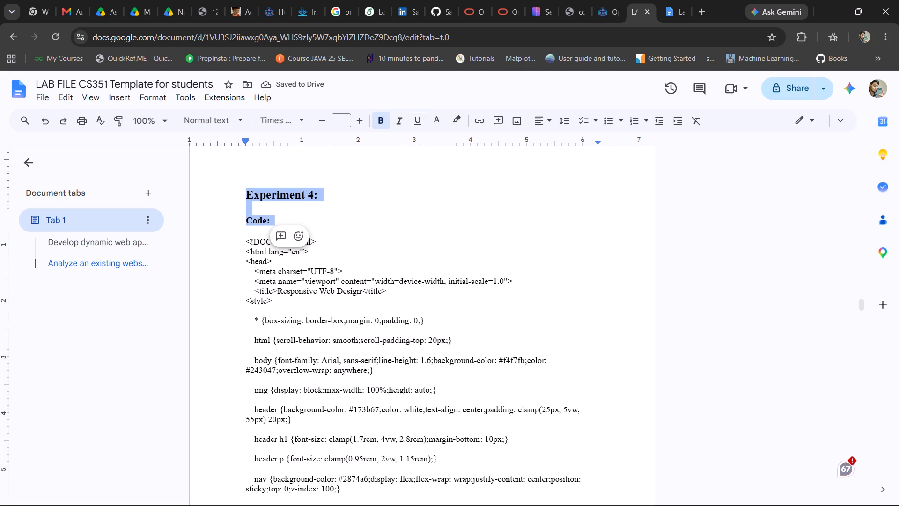
drag(245, 193, 245, 192)
click(418, 120)
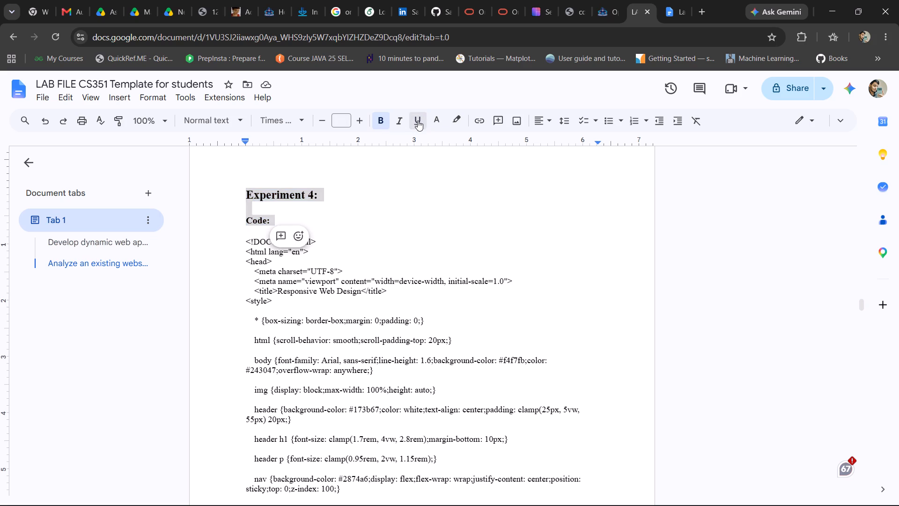
Remove the bold formatting from the Experiment 5 heading and the Code: label beneath it.
scroll(313, 339, down, 10)
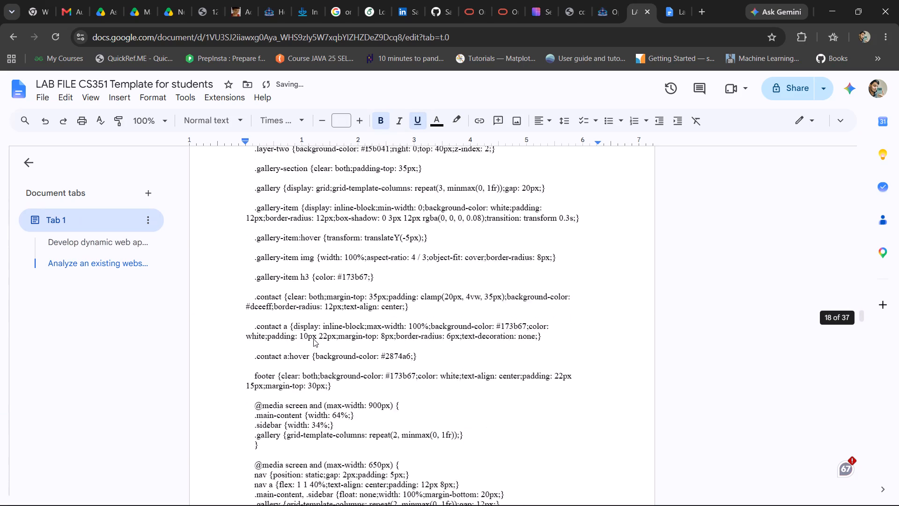
scroll(313, 339, down, 8)
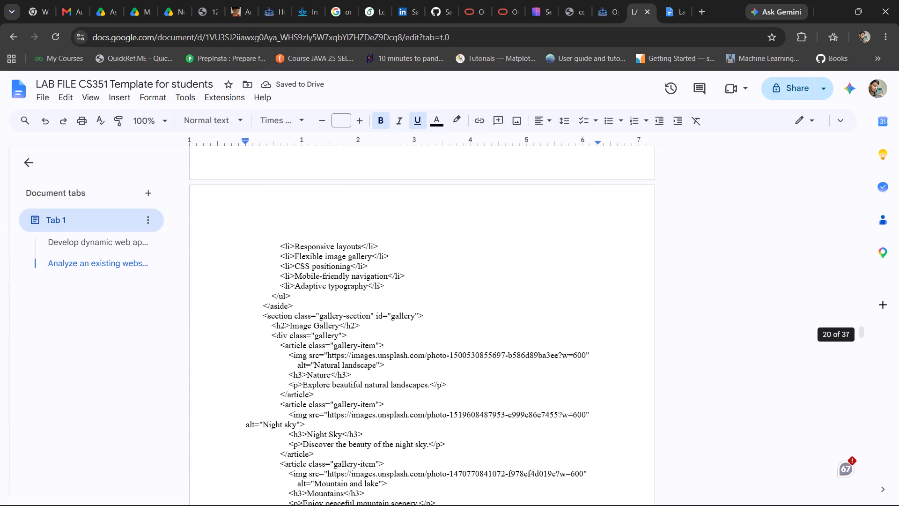
scroll(313, 339, down, 6)
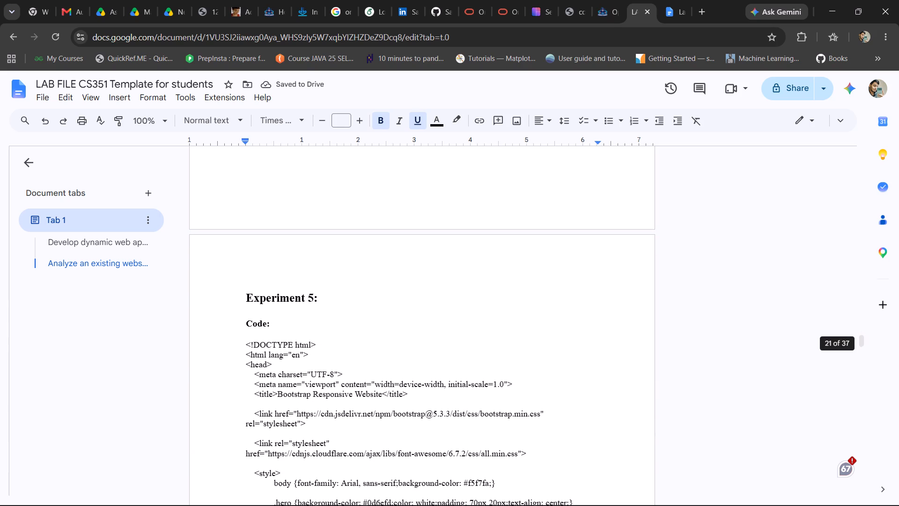
drag(284, 325, 244, 304)
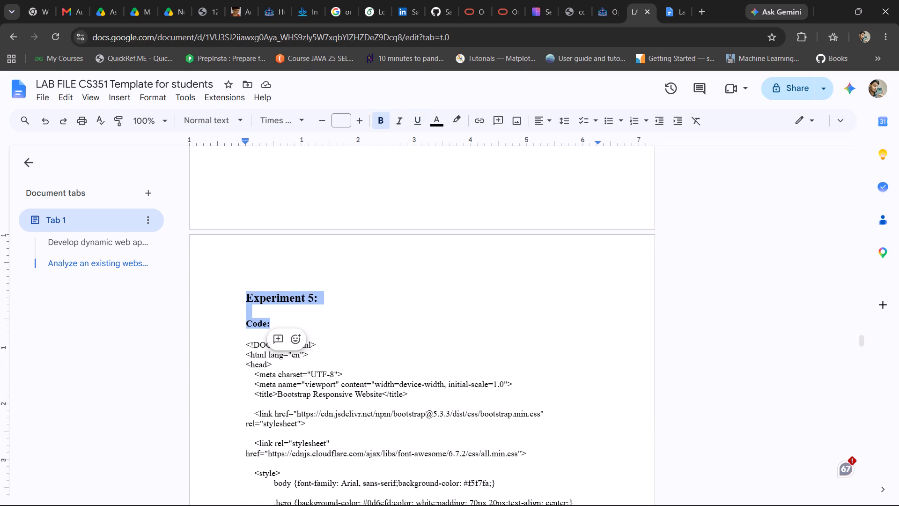
click(384, 121)
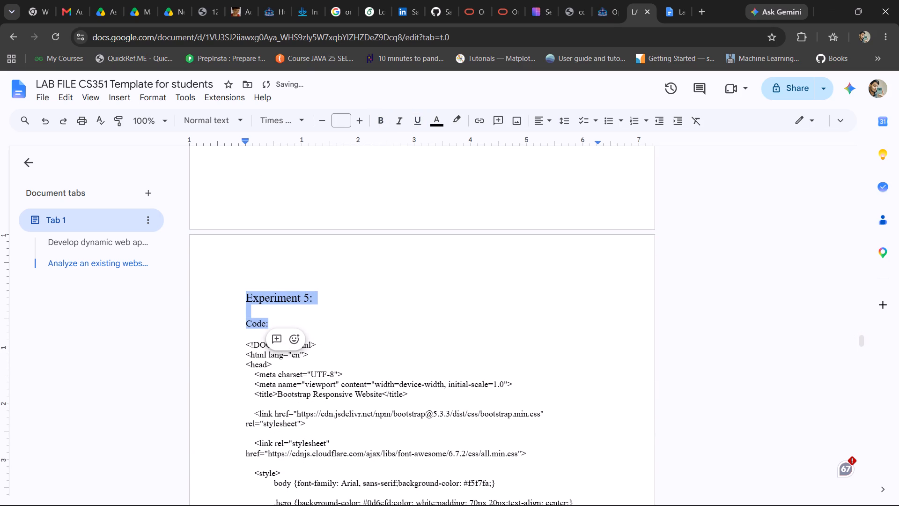
click(311, 318)
Underline the Experiment 6 heading and the Code: label beneath it.
scroll(311, 318, down, 8)
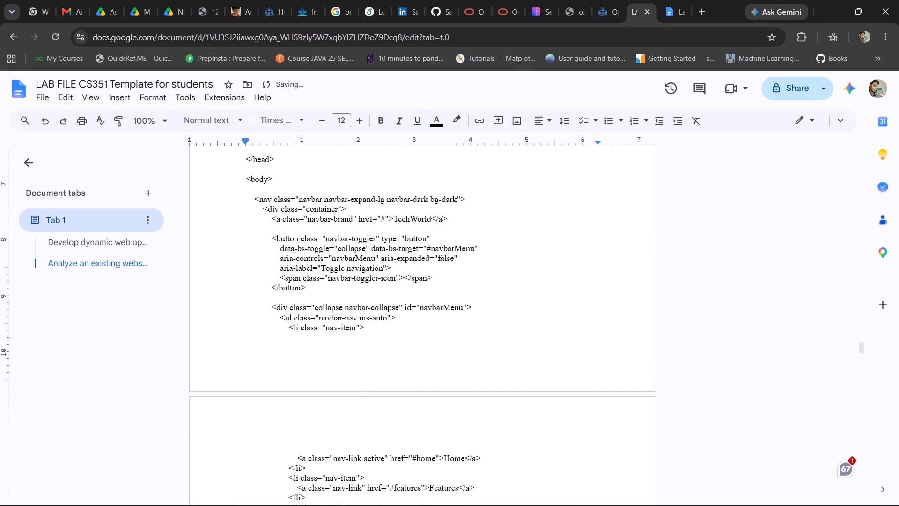
scroll(311, 318, down, 9)
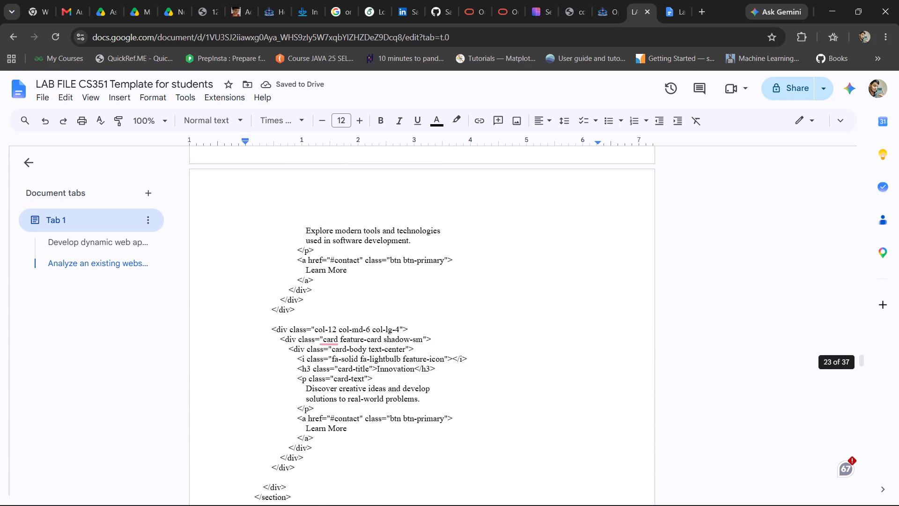
scroll(311, 318, down, 7)
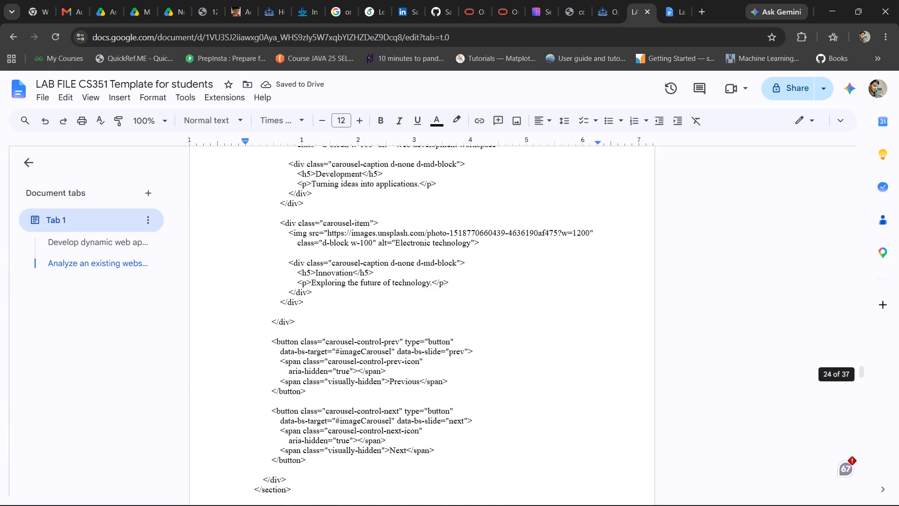
scroll(311, 318, down, 6)
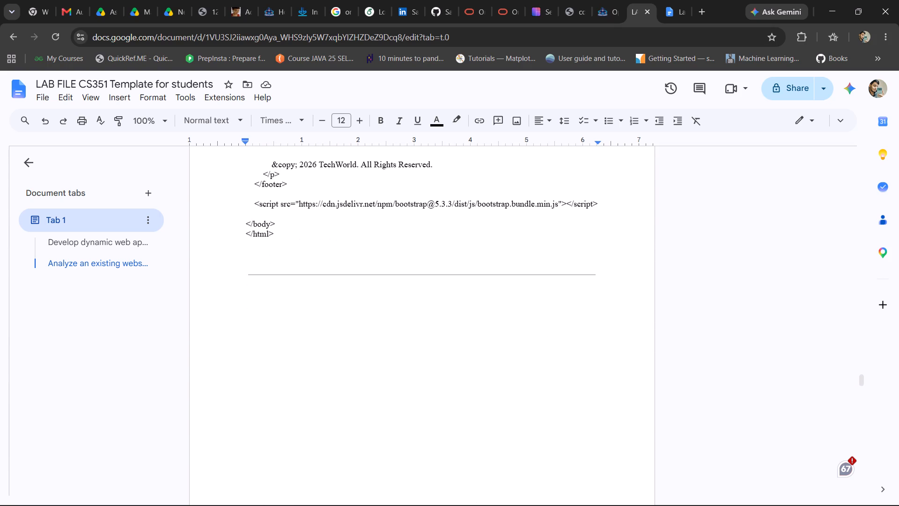
scroll(311, 318, down, 6)
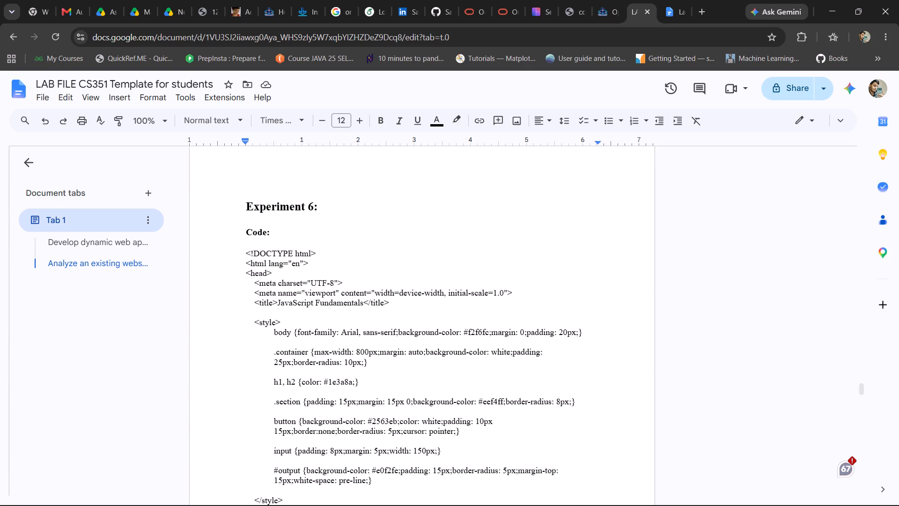
drag(276, 230, 248, 210)
click(412, 122)
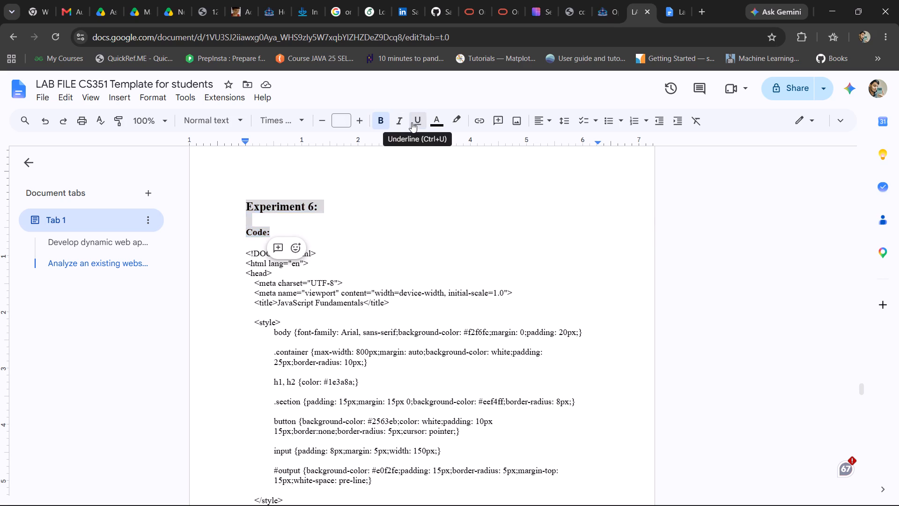
click(314, 231)
Underline the Experiment 7 heading and the Code: label beneath it.
scroll(314, 231, down, 2)
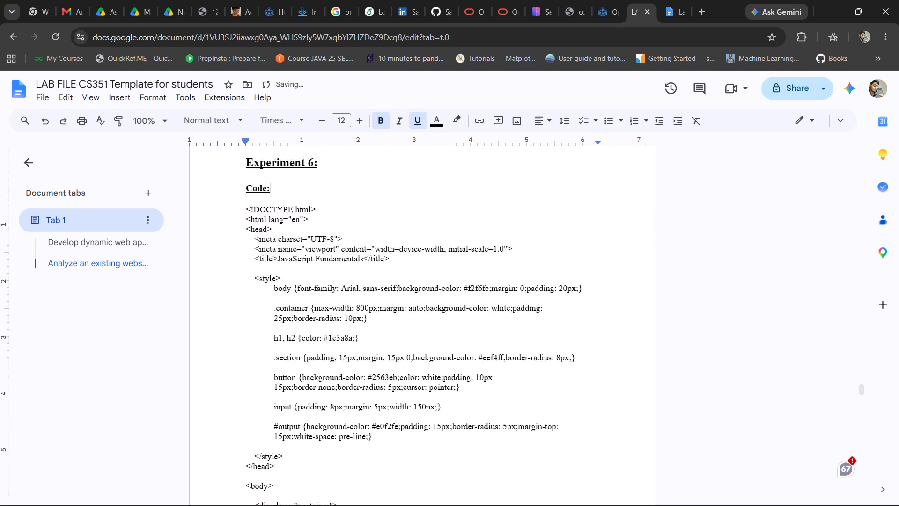
scroll(314, 231, down, 10)
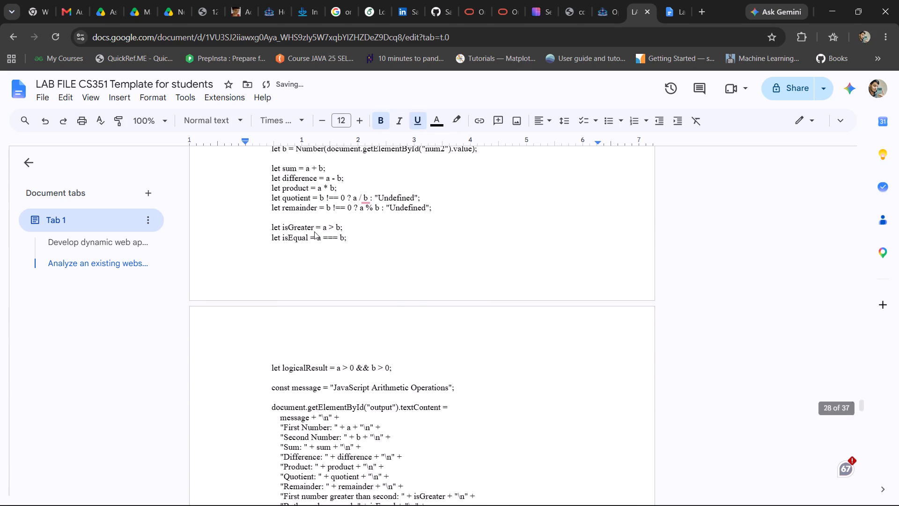
scroll(314, 231, down, 11)
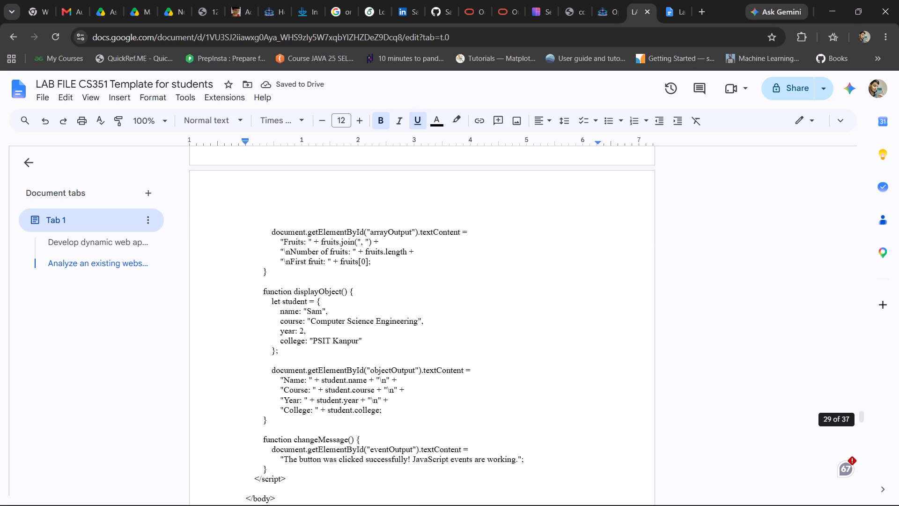
scroll(314, 231, down, 6)
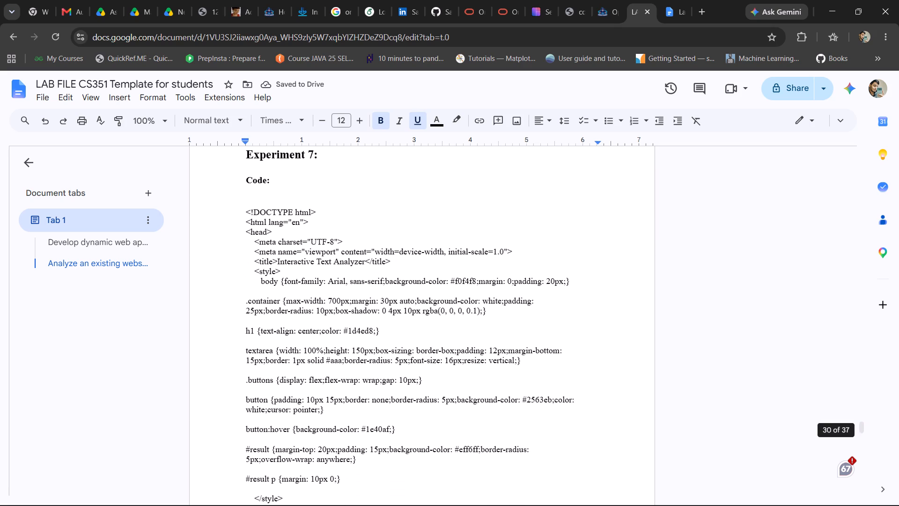
scroll(289, 205, up, 1)
click(272, 229)
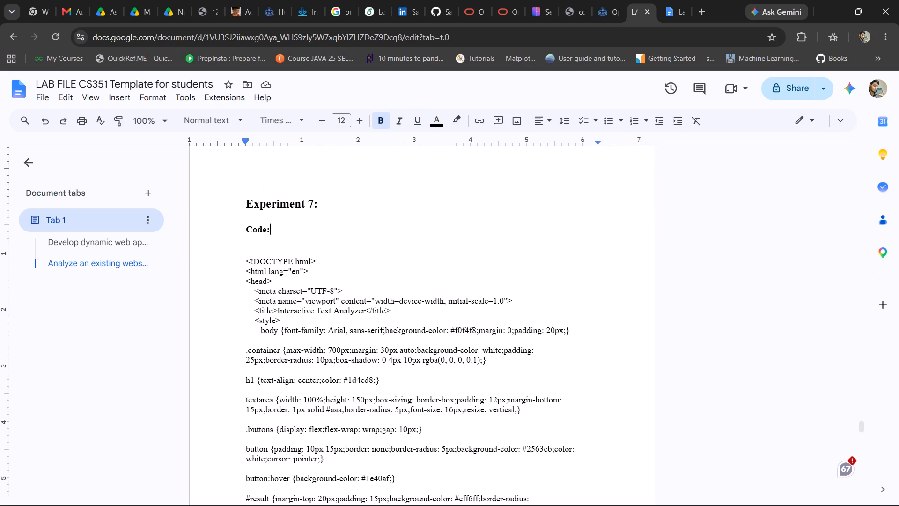
scroll(272, 229, up, 1)
drag(279, 286, 267, 275)
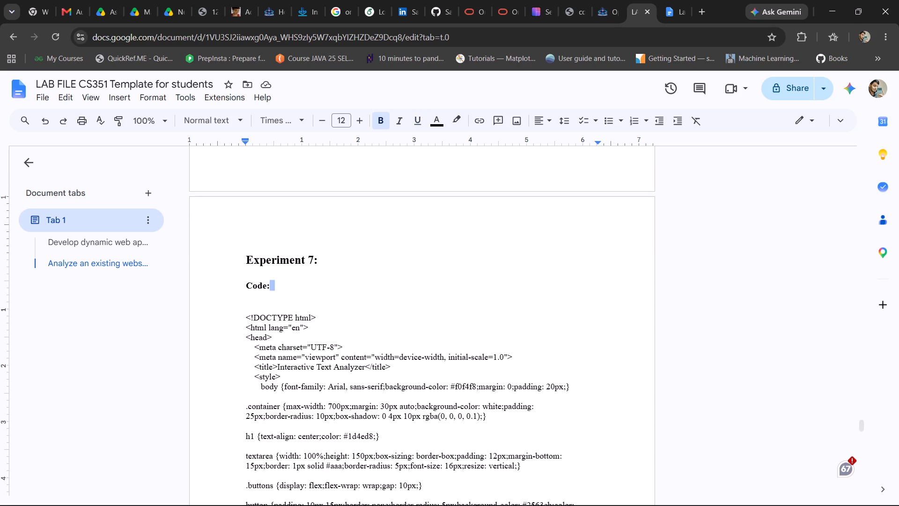
drag(267, 275, 246, 263)
click(412, 119)
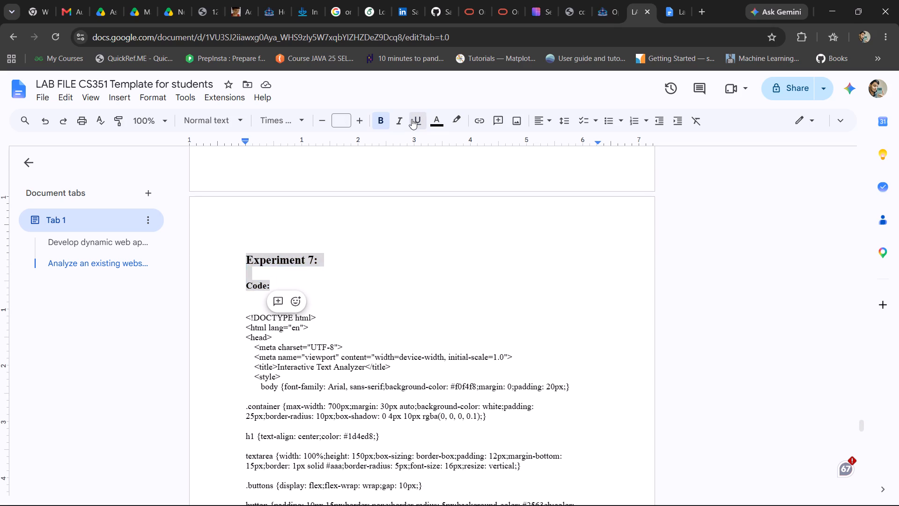
click(329, 285)
Underline the Experiment 8 heading and the Code: label beneath it.
scroll(329, 285, down, 4)
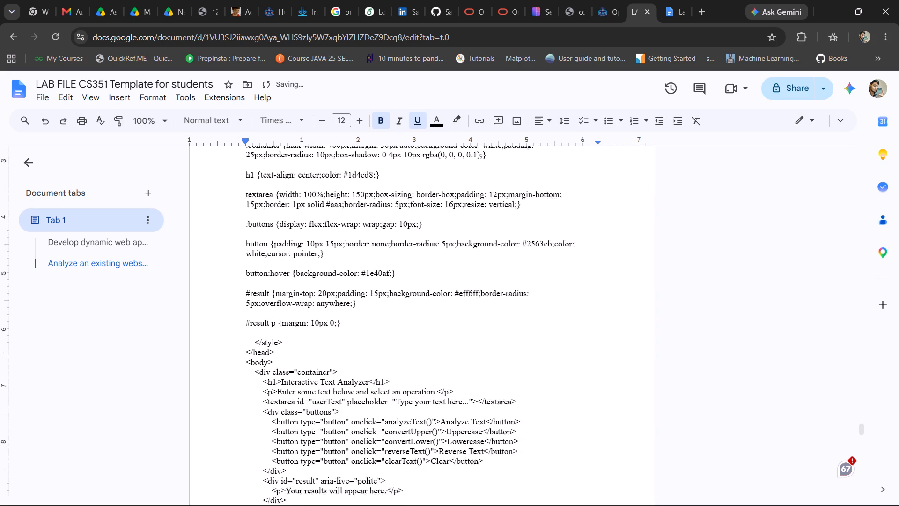
scroll(329, 285, down, 8)
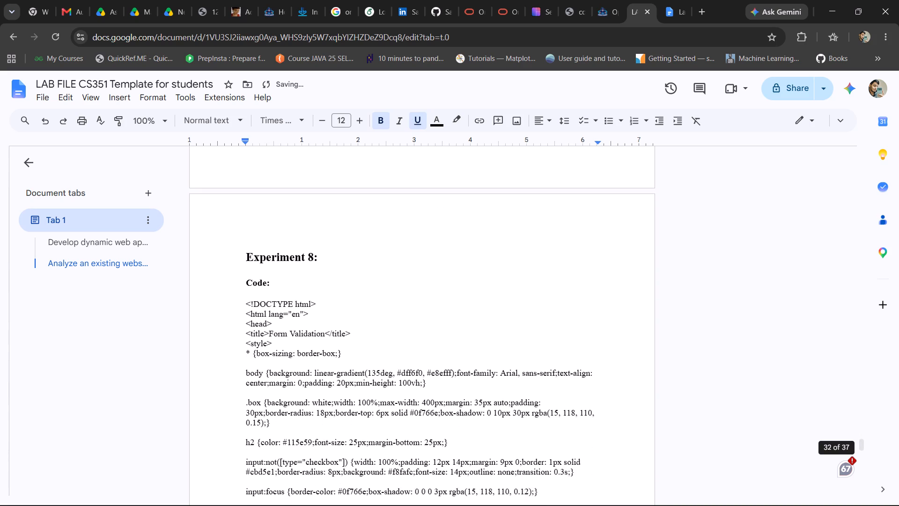
drag(283, 259, 249, 244)
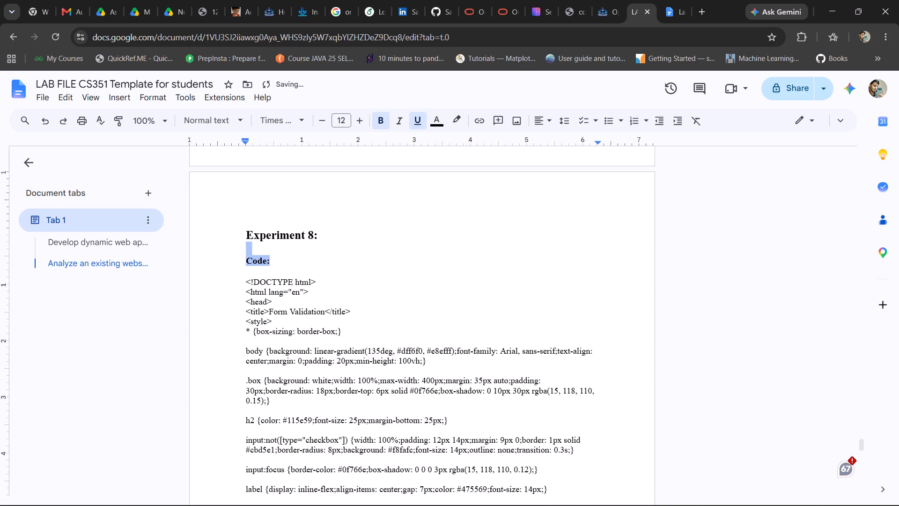
drag(249, 244, 247, 241)
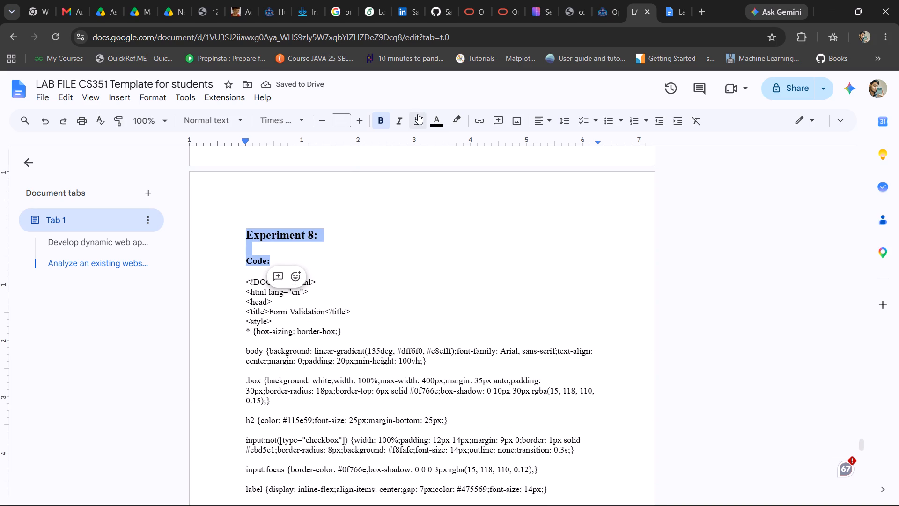
click(418, 114)
click(325, 266)
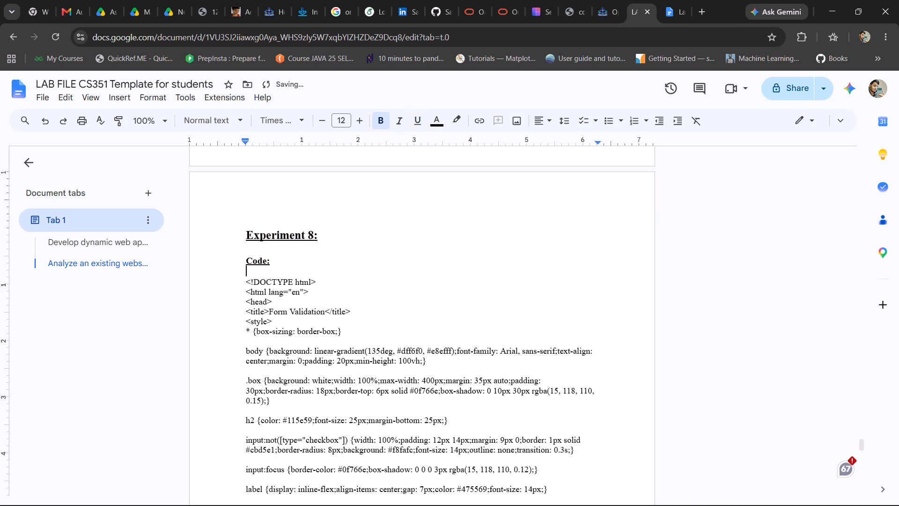
Underline the Experiment 9 heading and the Code: label beneath it.
scroll(325, 266, down, 14)
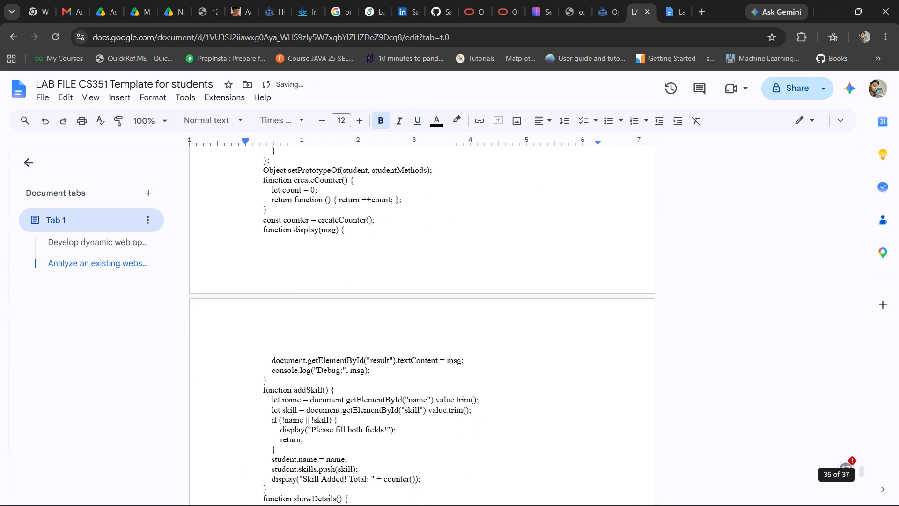
scroll(325, 266, up, 9)
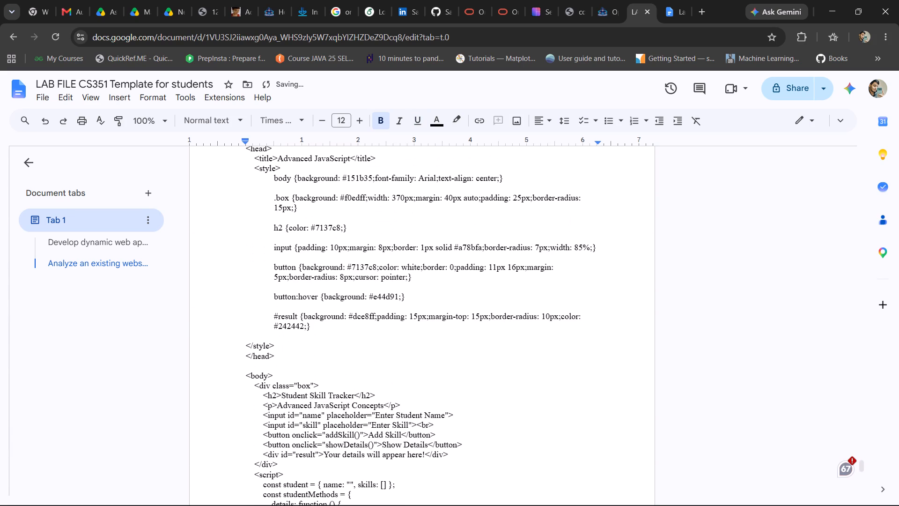
scroll(323, 288, up, 3)
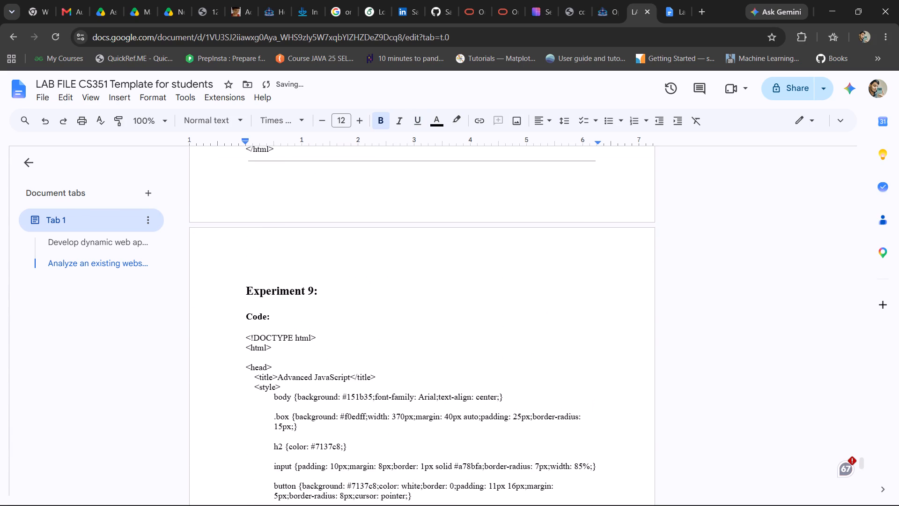
drag(269, 319, 246, 296)
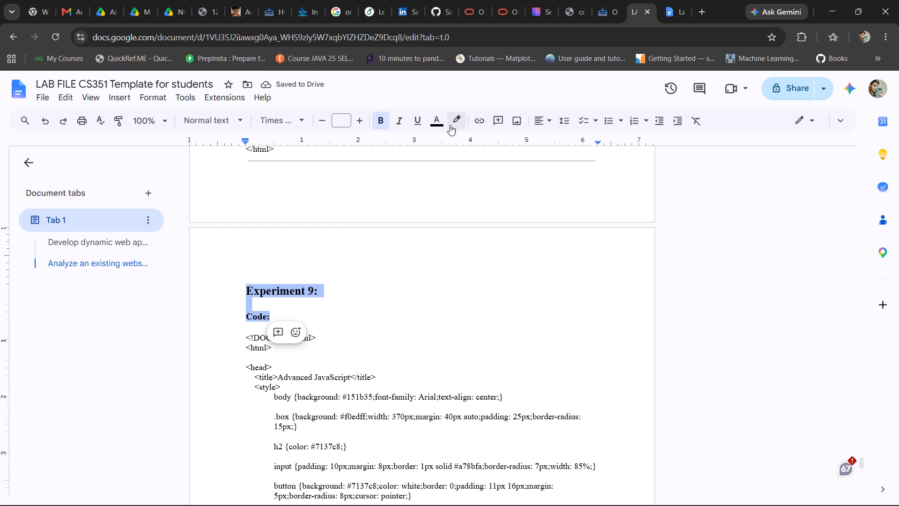
click(422, 116)
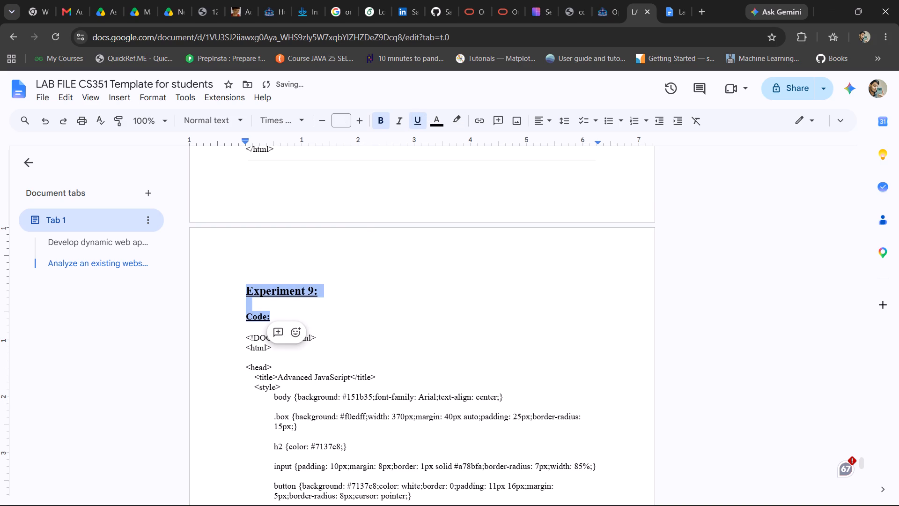
click(323, 321)
Underline the Experiment 10 heading and the Code: label beneath it.
scroll(323, 321, down, 9)
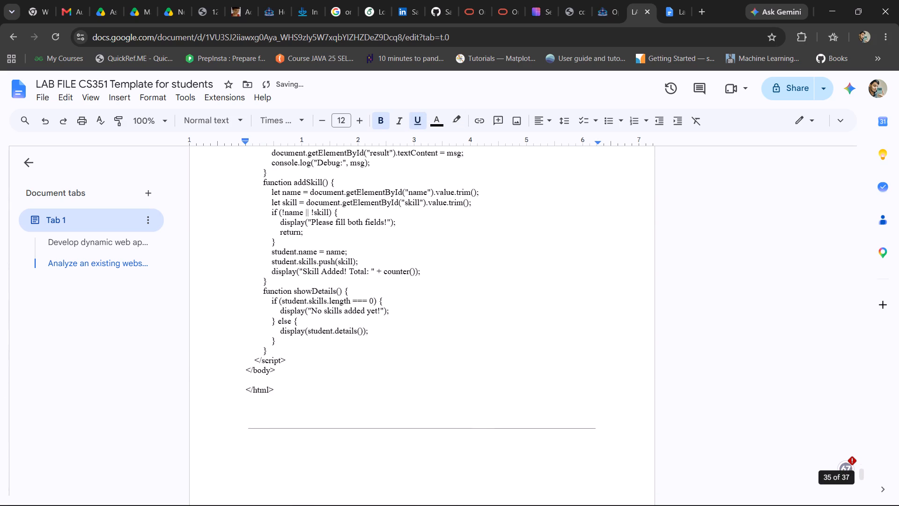
scroll(323, 321, down, 6)
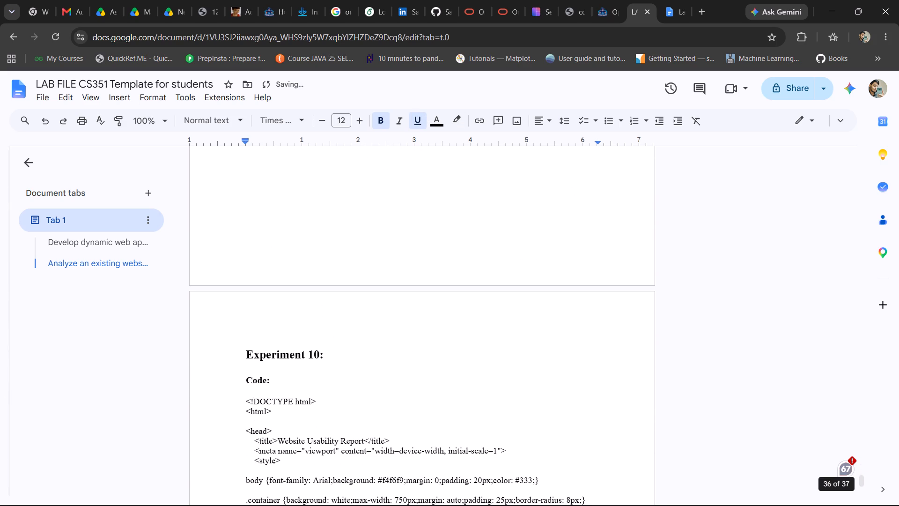
drag(284, 376, 245, 359)
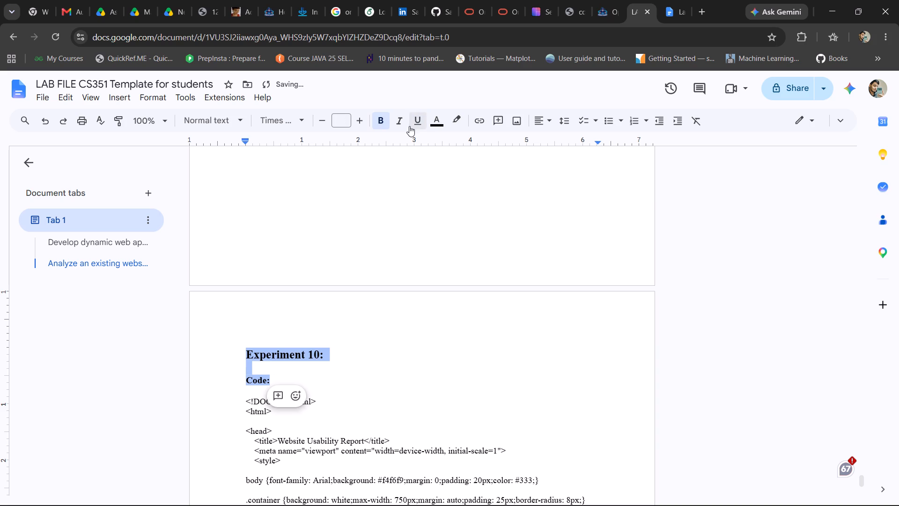
click(411, 126)
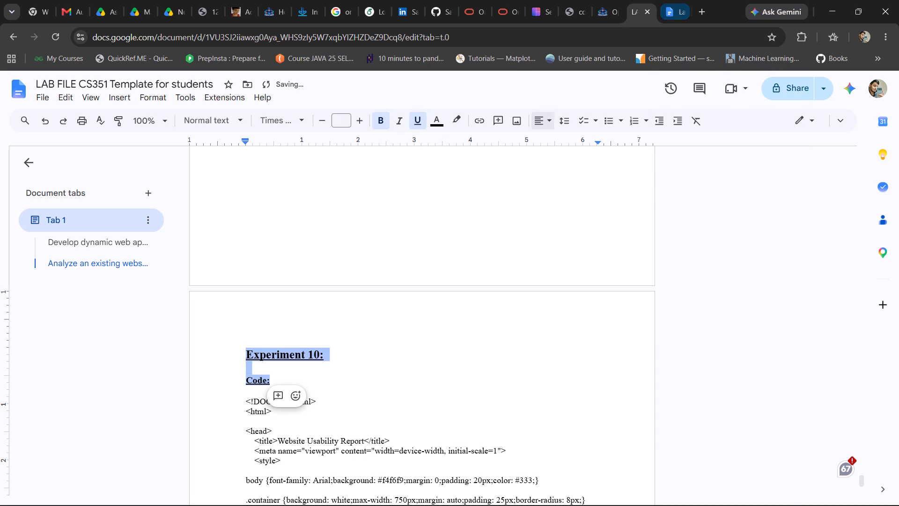
click(688, 315)
Review the formatted lab file from Experiment 10 back to the cover page.
scroll(688, 315, up, 8)
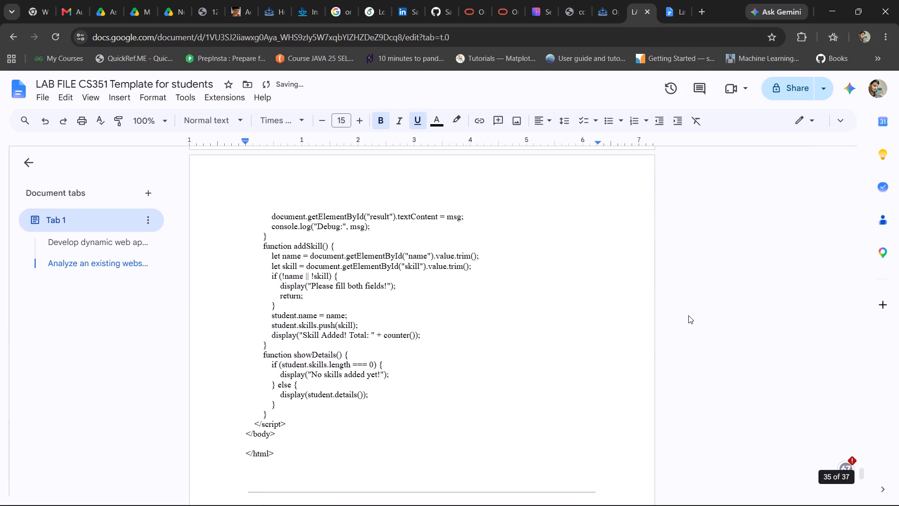
scroll(688, 315, up, 14)
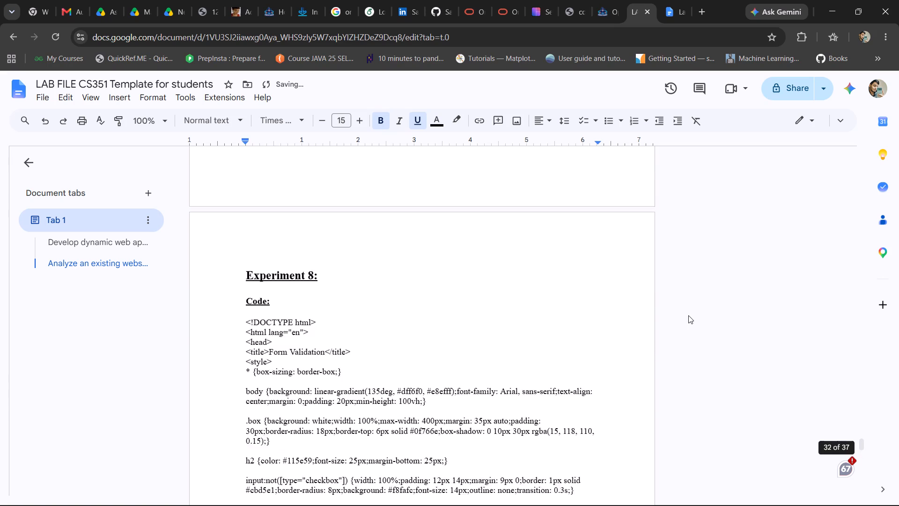
scroll(688, 315, up, 20)
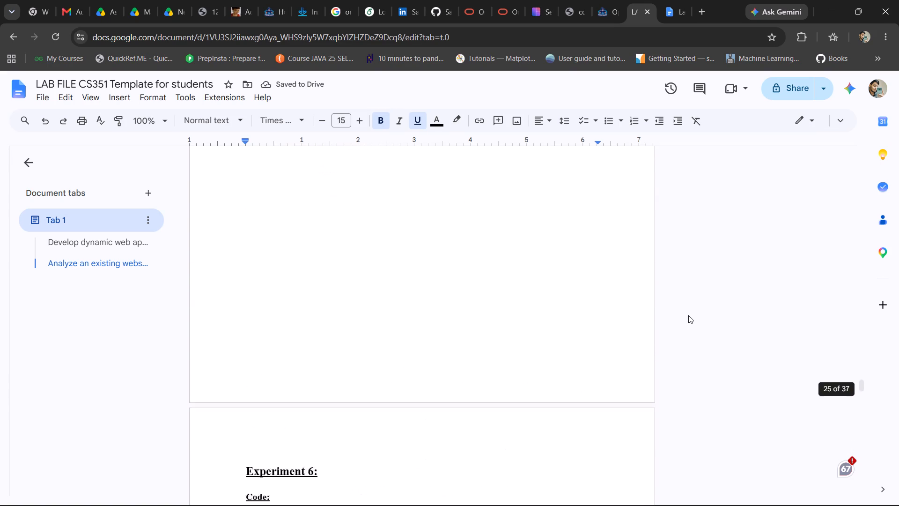
scroll(688, 315, up, 17)
scroll(688, 315, up, 17)
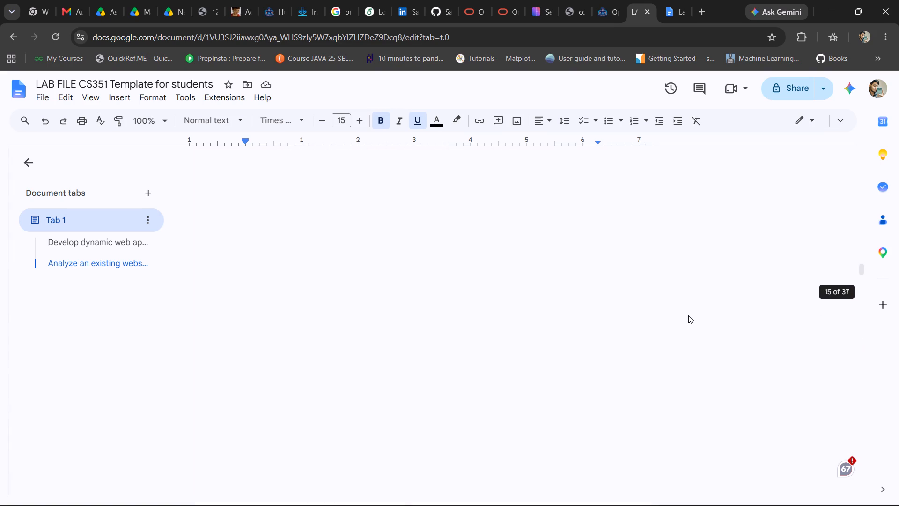
scroll(688, 315, up, 16)
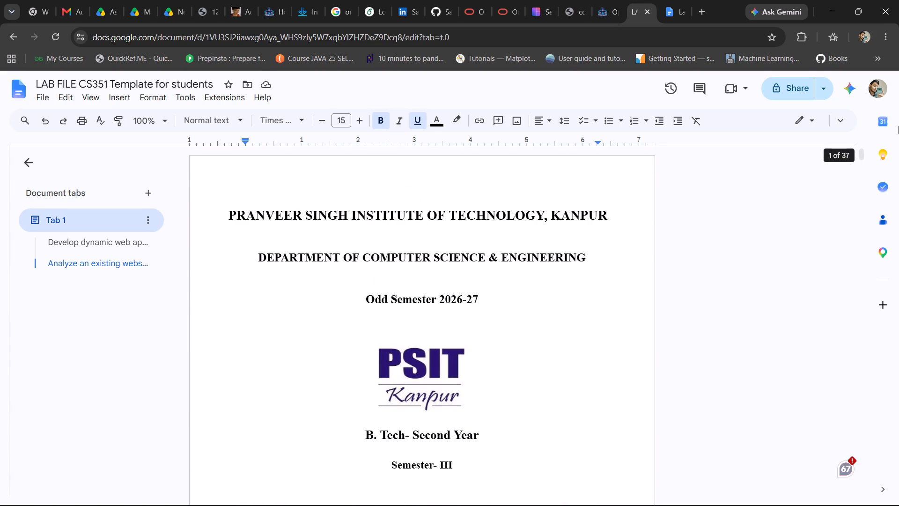